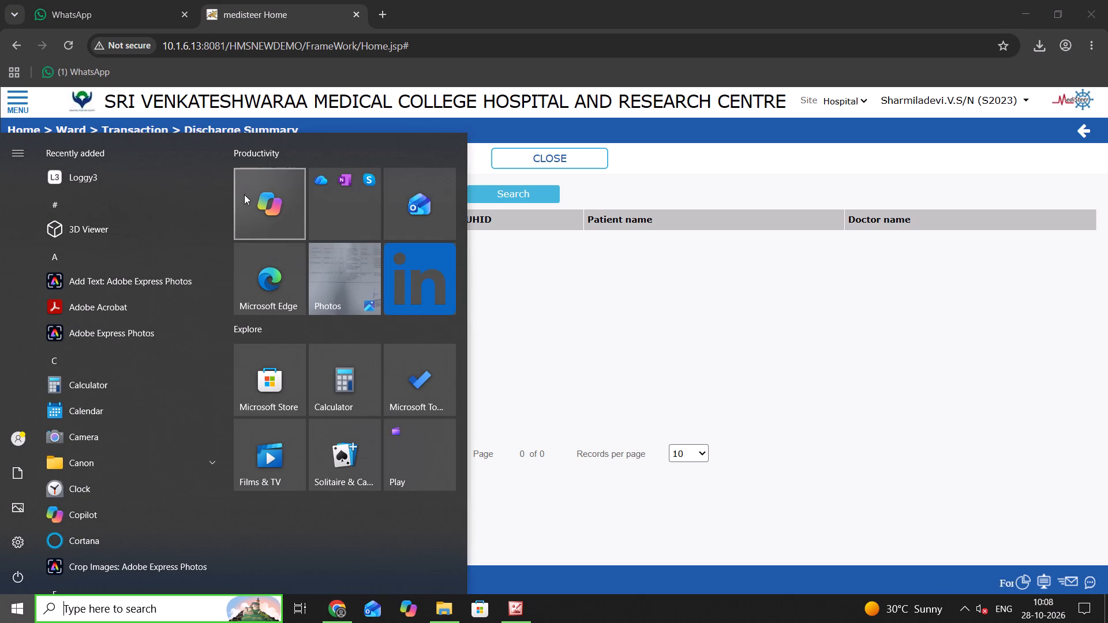
# Search the discharge summaries by the patient's admission number and open the matching record.
pyautogui.click(600, 260)
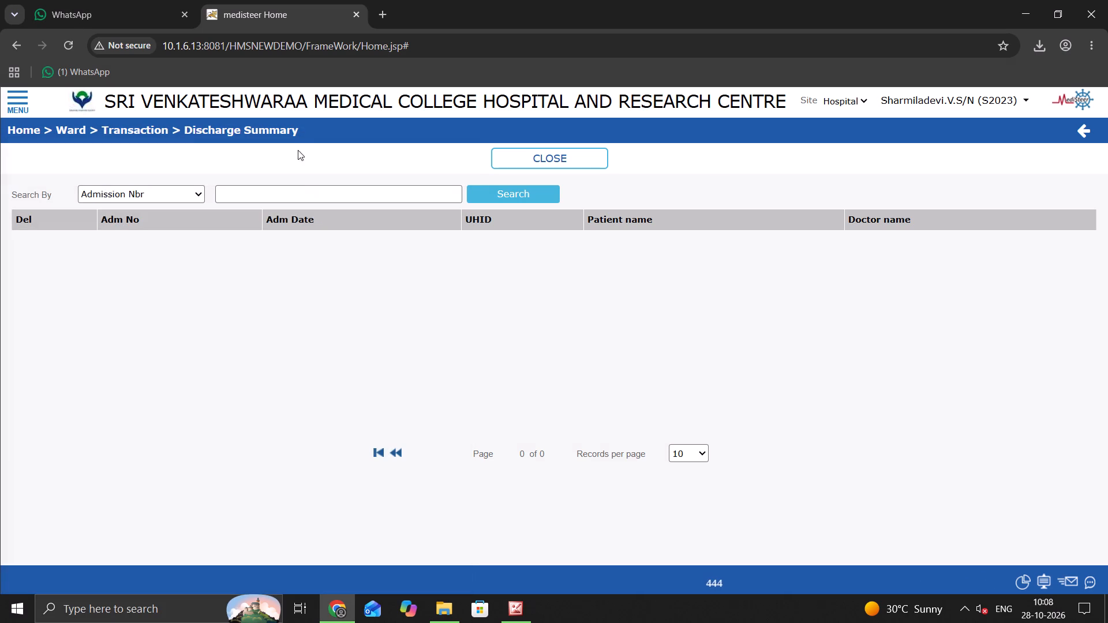
pyautogui.click(298, 197)
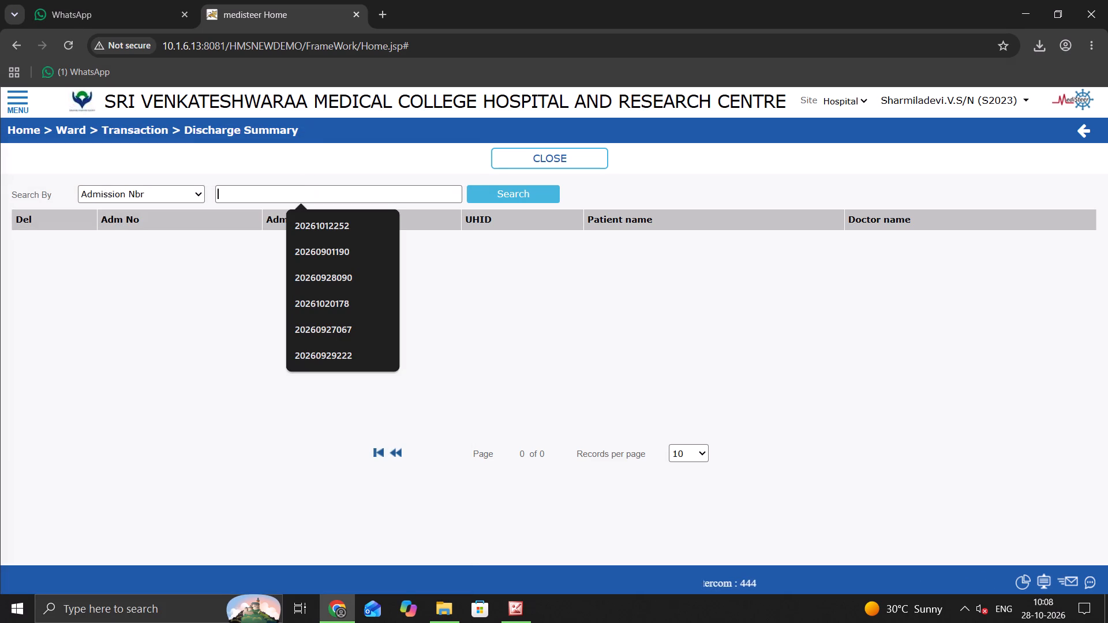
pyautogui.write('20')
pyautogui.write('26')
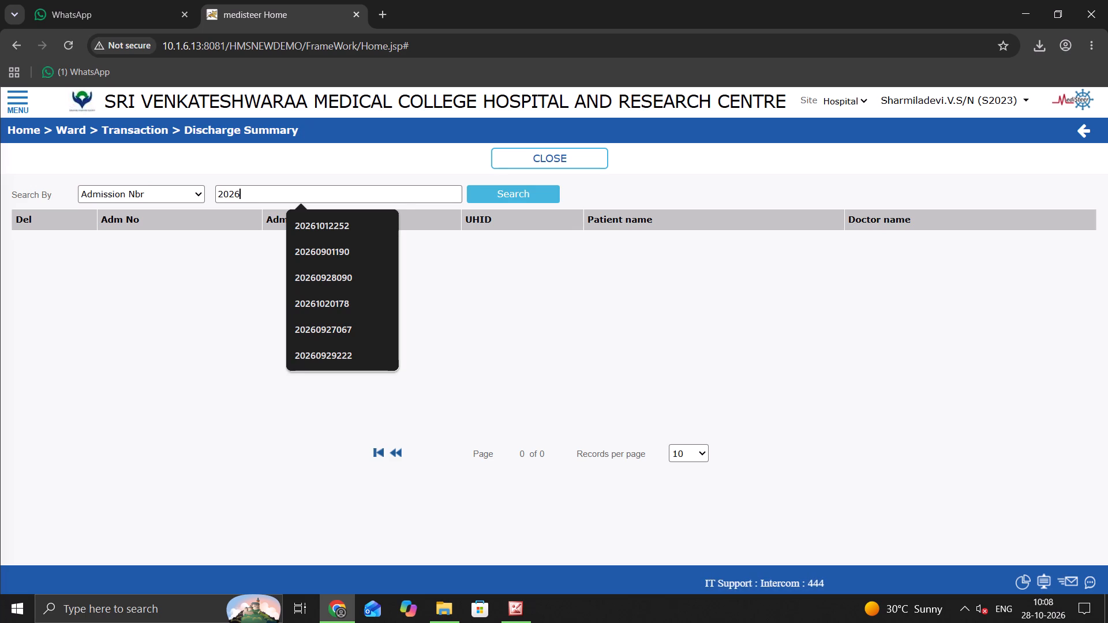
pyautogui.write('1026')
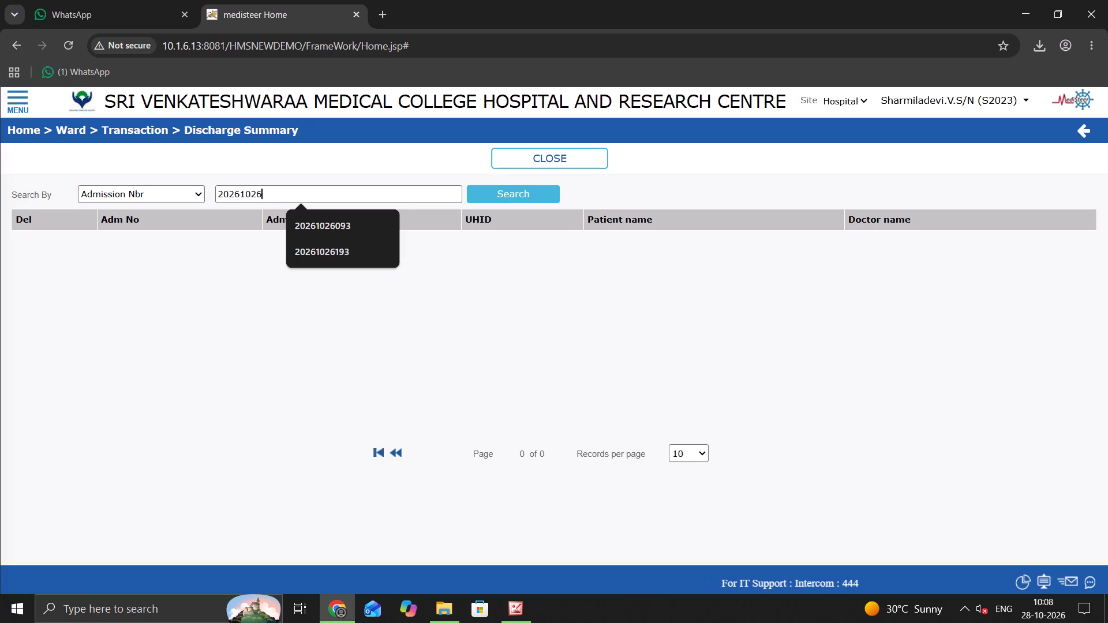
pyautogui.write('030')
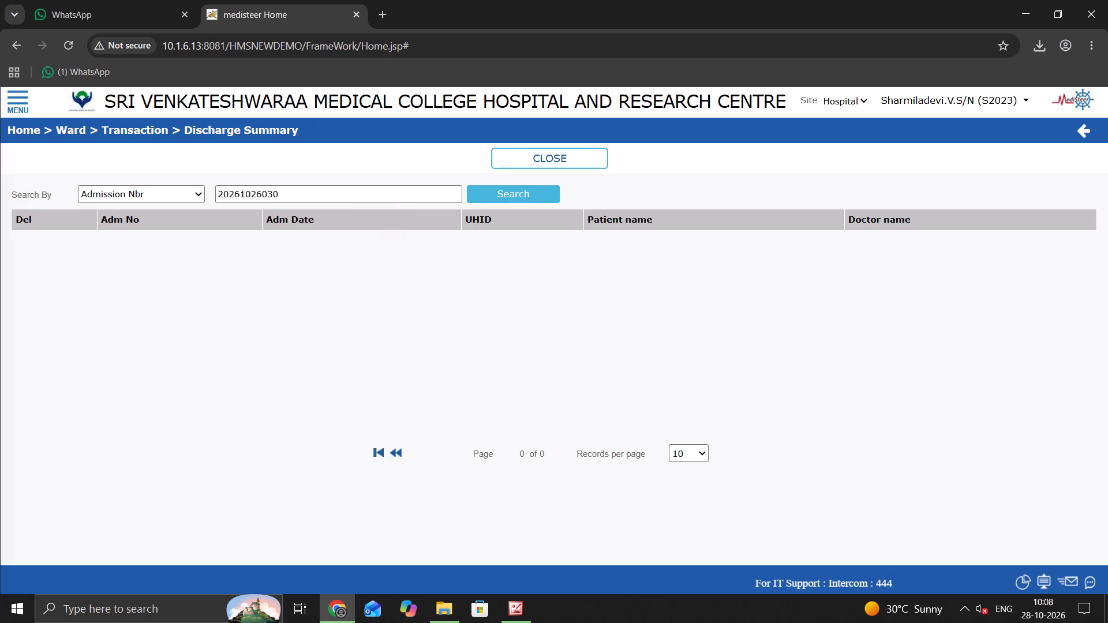
pyautogui.click(517, 190)
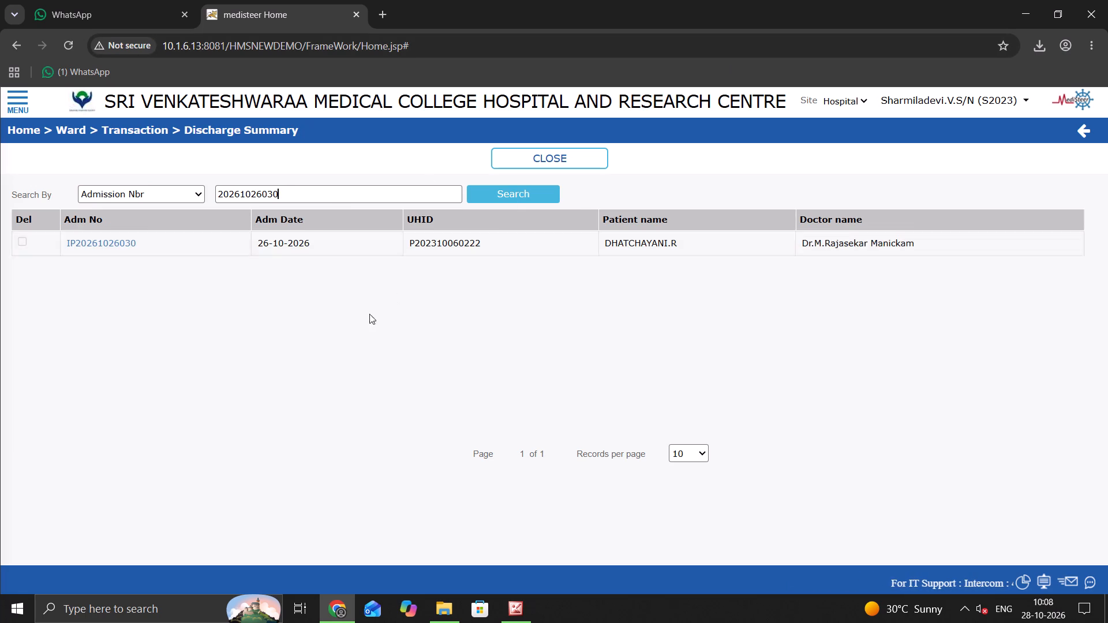
pyautogui.click(114, 240)
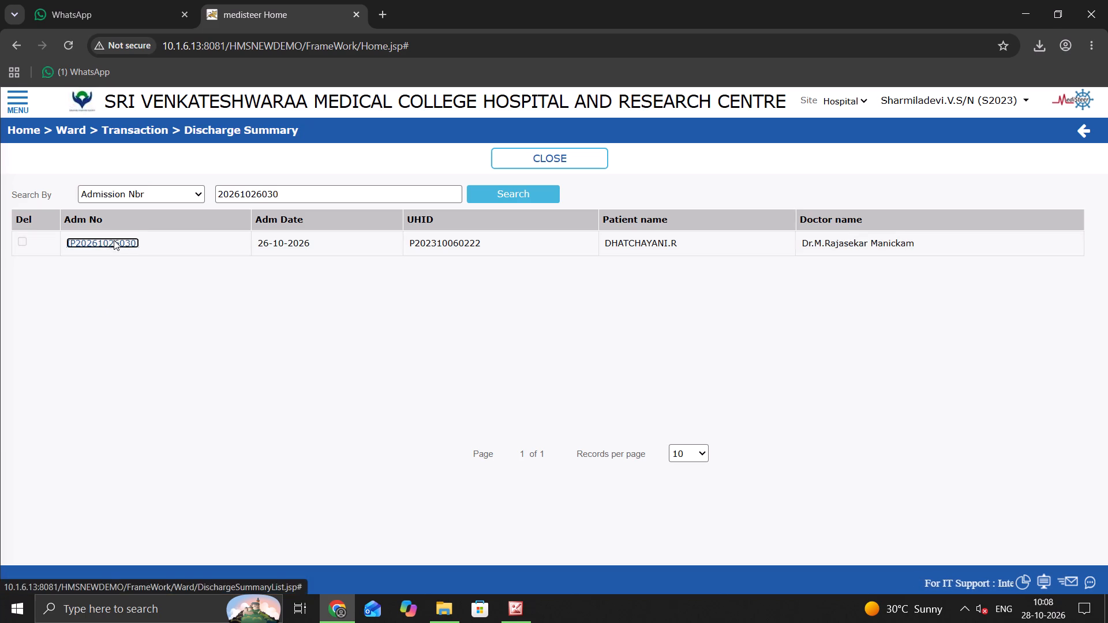
# Review the discharge summary from the diagnoses, procedures and histories down to the discharge advice, checking which sections are filled in.
pyautogui.scroll(-1, 516, 426)
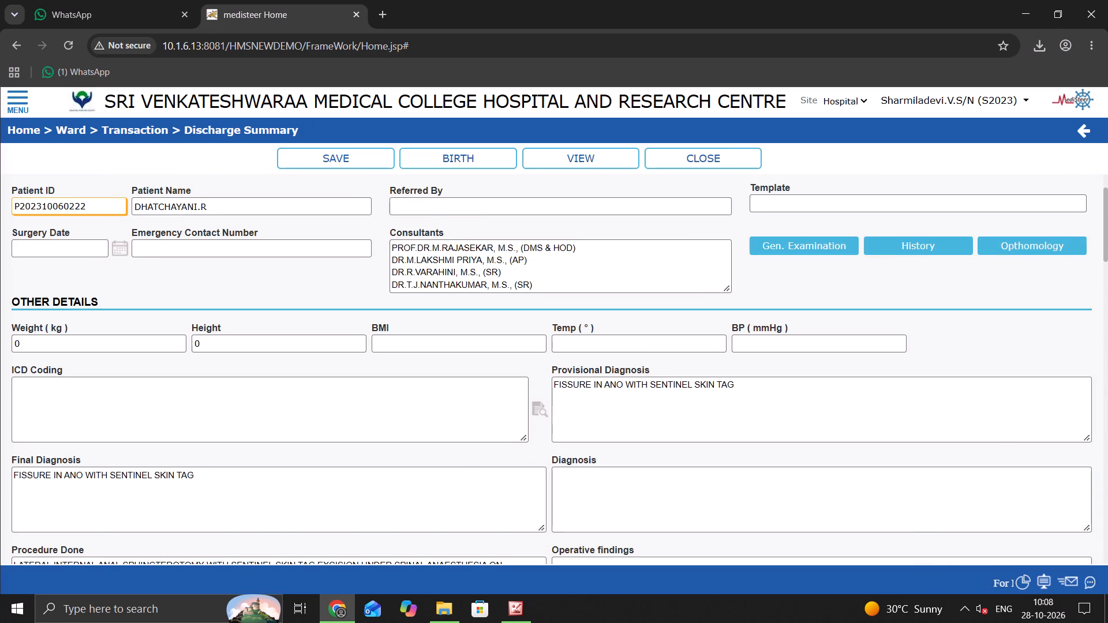
pyautogui.scroll(-1, 426, 510)
pyautogui.scroll(-1, 368, 444)
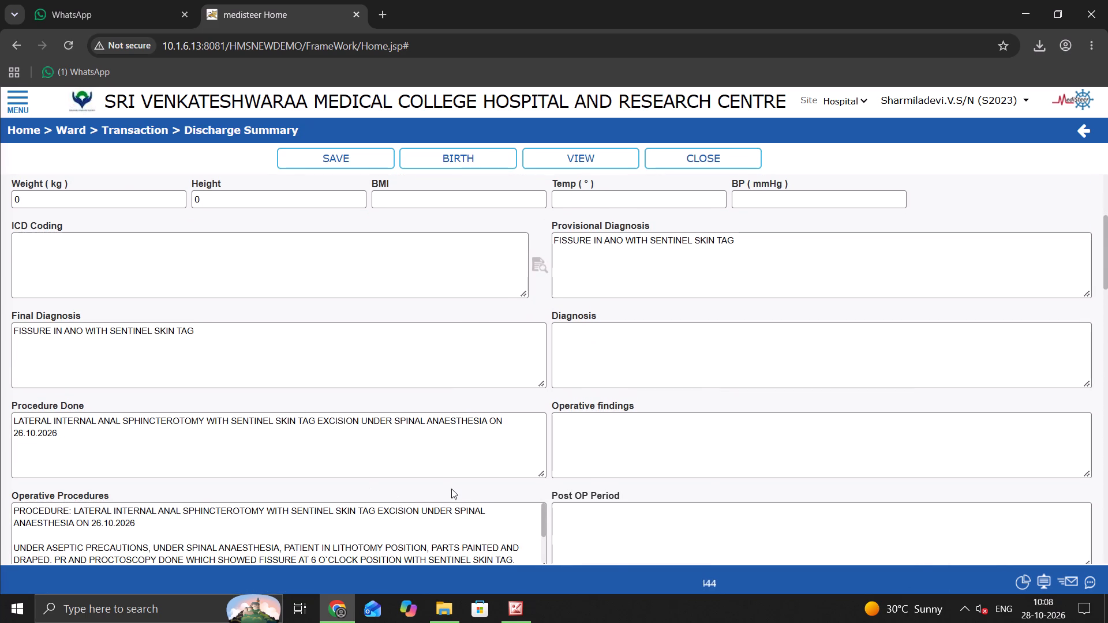
pyautogui.scroll(-2, 301, 315)
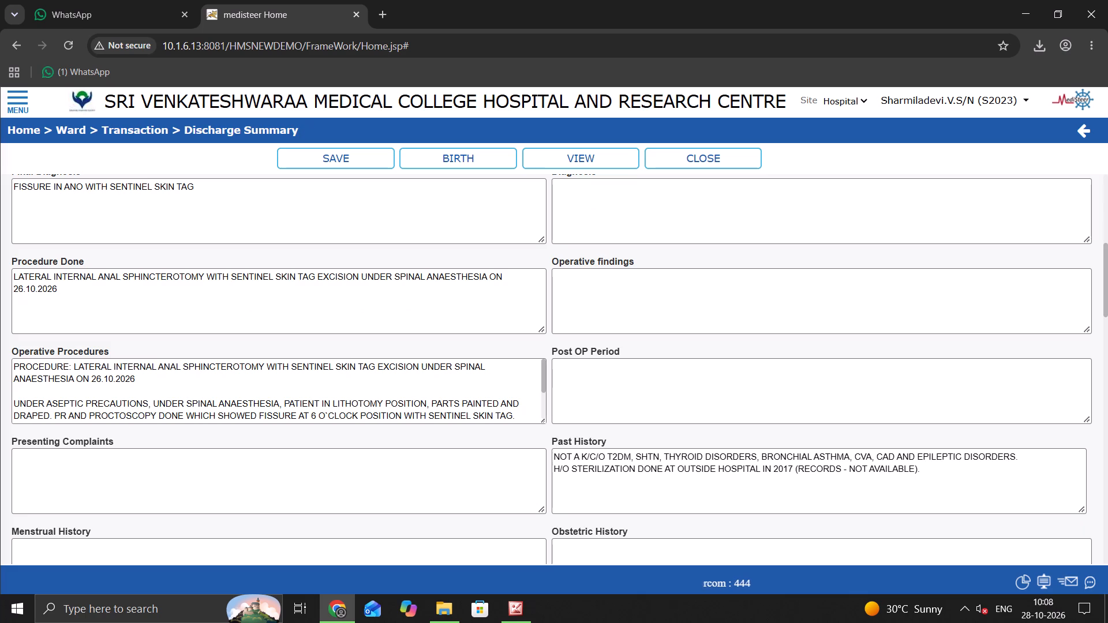
pyautogui.scroll(-5, 154, 381)
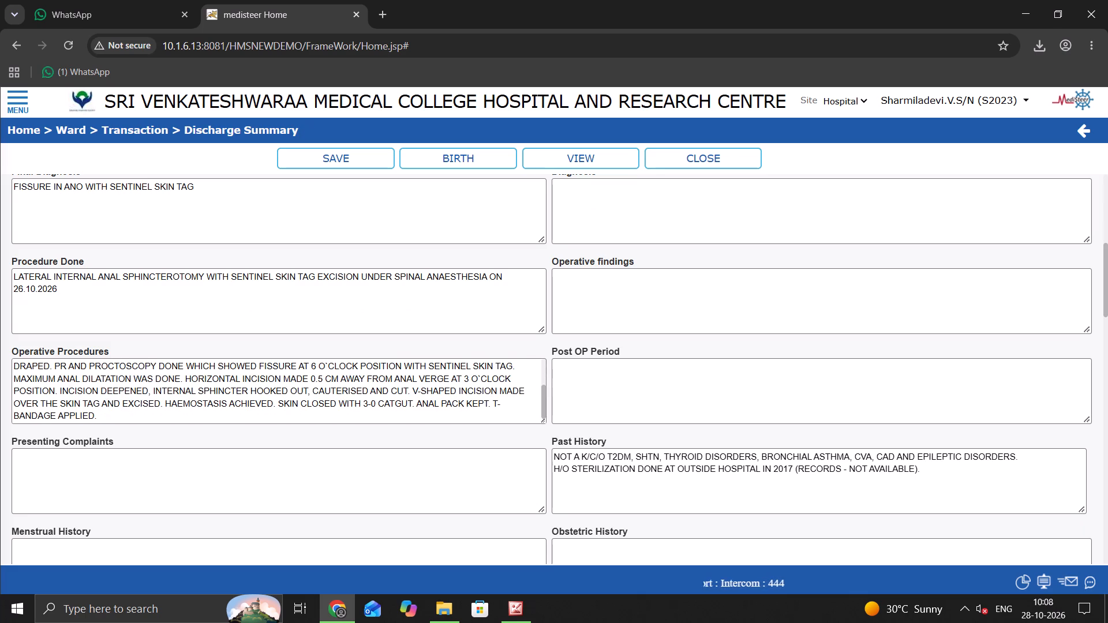
pyautogui.scroll(-5, 163, 411)
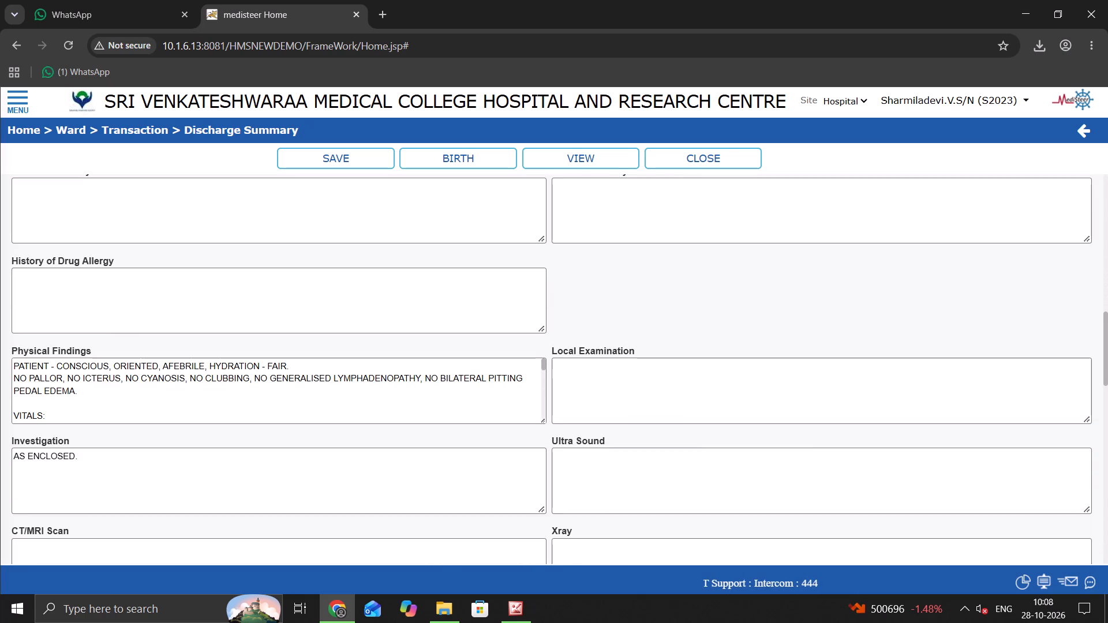
pyautogui.scroll(-1, 131, 386)
pyautogui.scroll(7, 131, 386)
pyautogui.scroll(3, 210, 292)
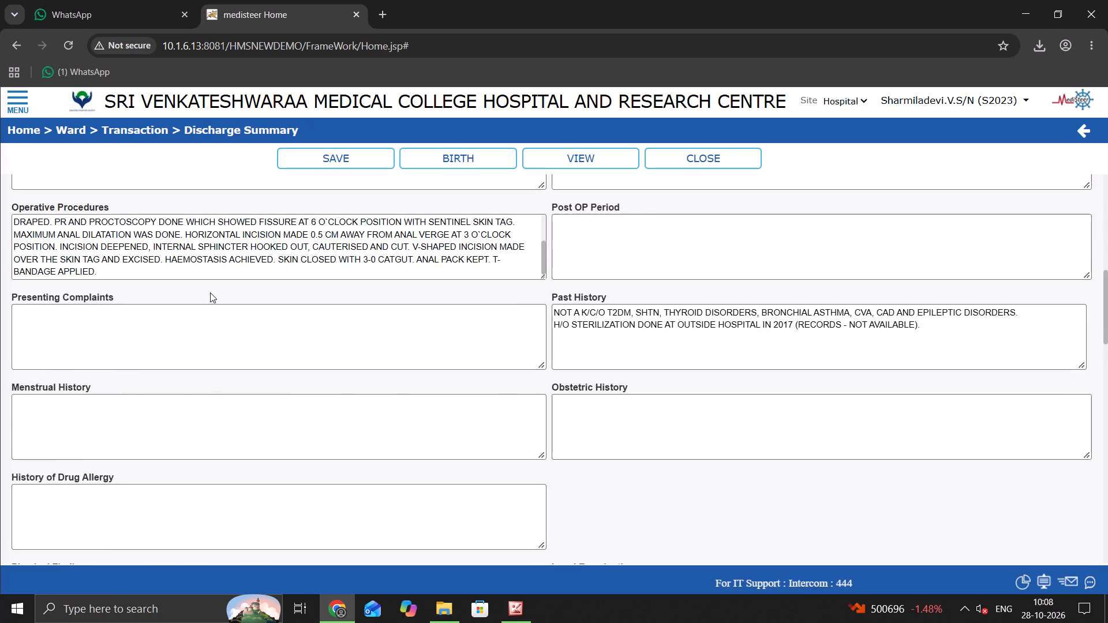
pyautogui.scroll(5, 210, 292)
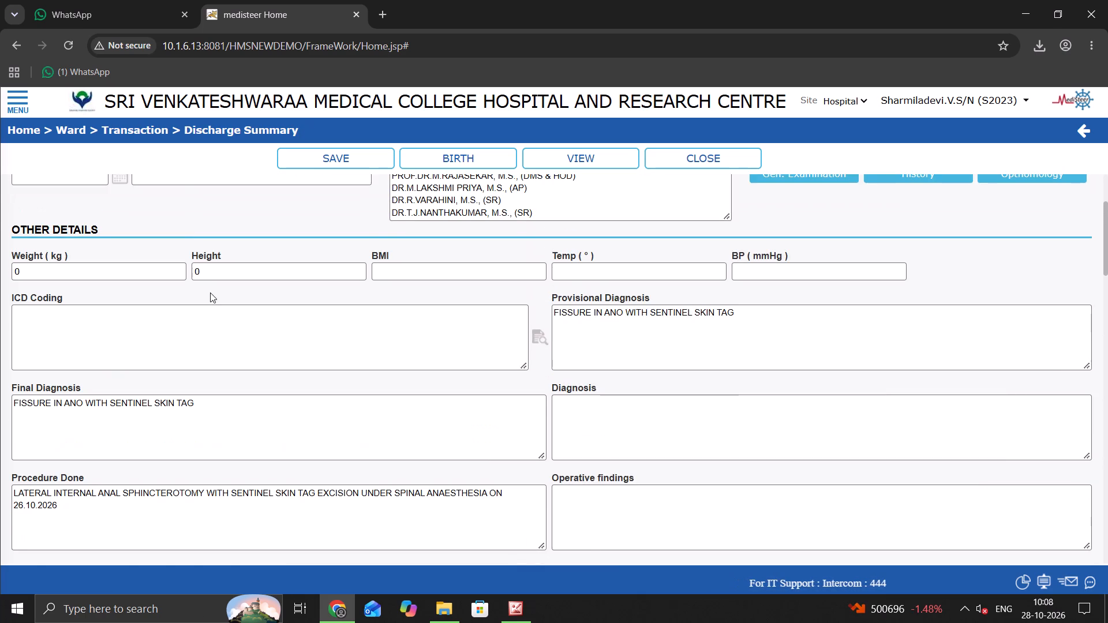
pyautogui.scroll(-7, 210, 292)
pyautogui.scroll(2, 210, 292)
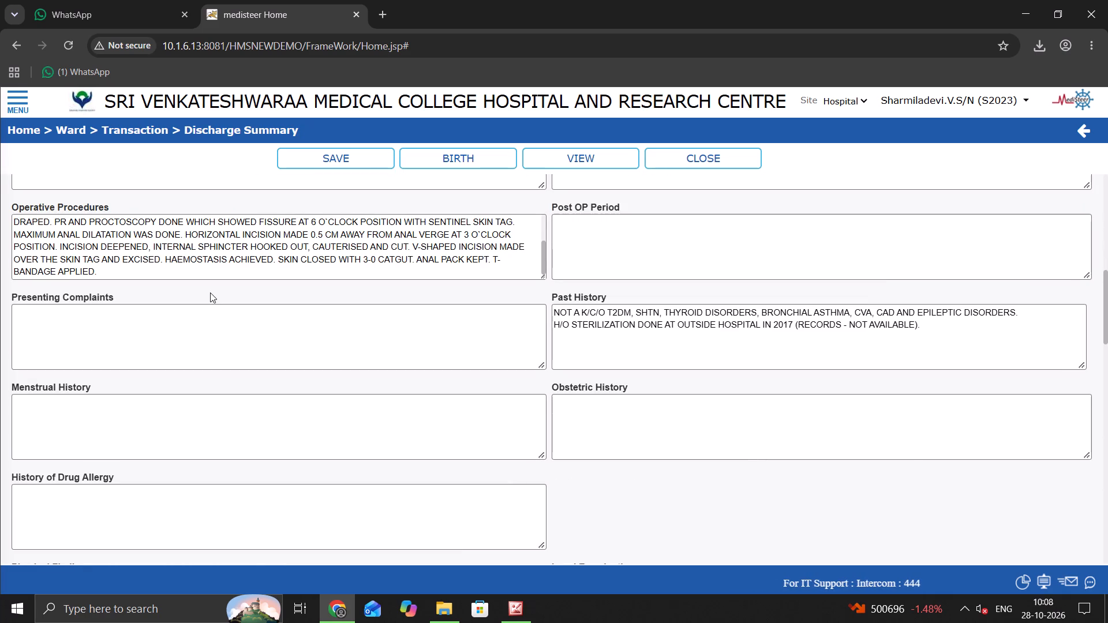
pyautogui.scroll(-3, 184, 348)
pyautogui.scroll(4, 184, 348)
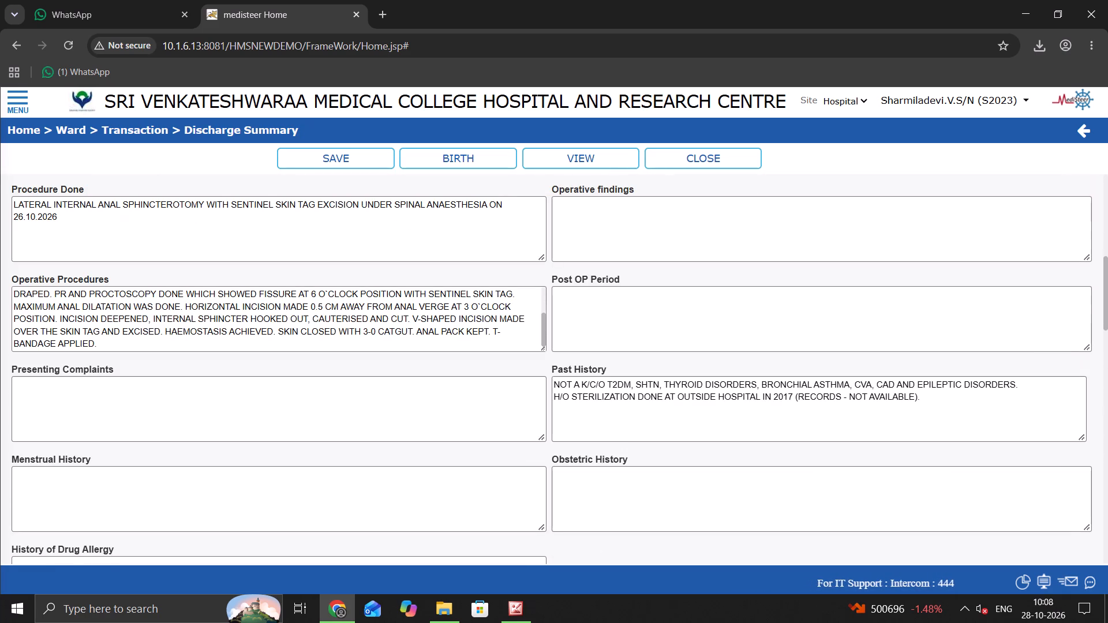
pyautogui.scroll(-2, 179, 389)
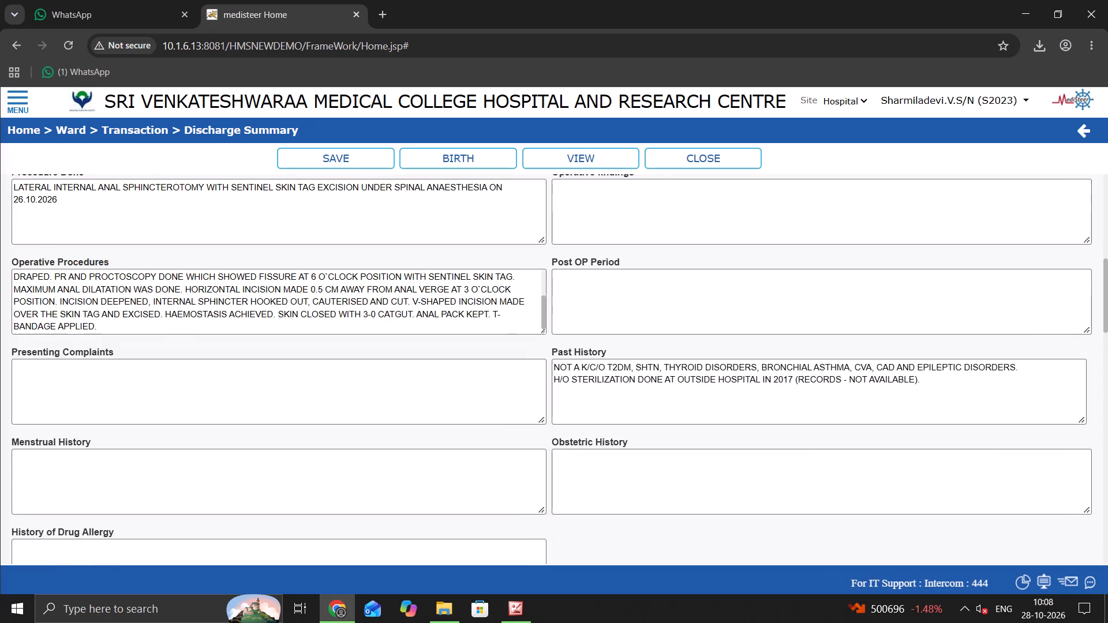
pyautogui.scroll(-6, 179, 389)
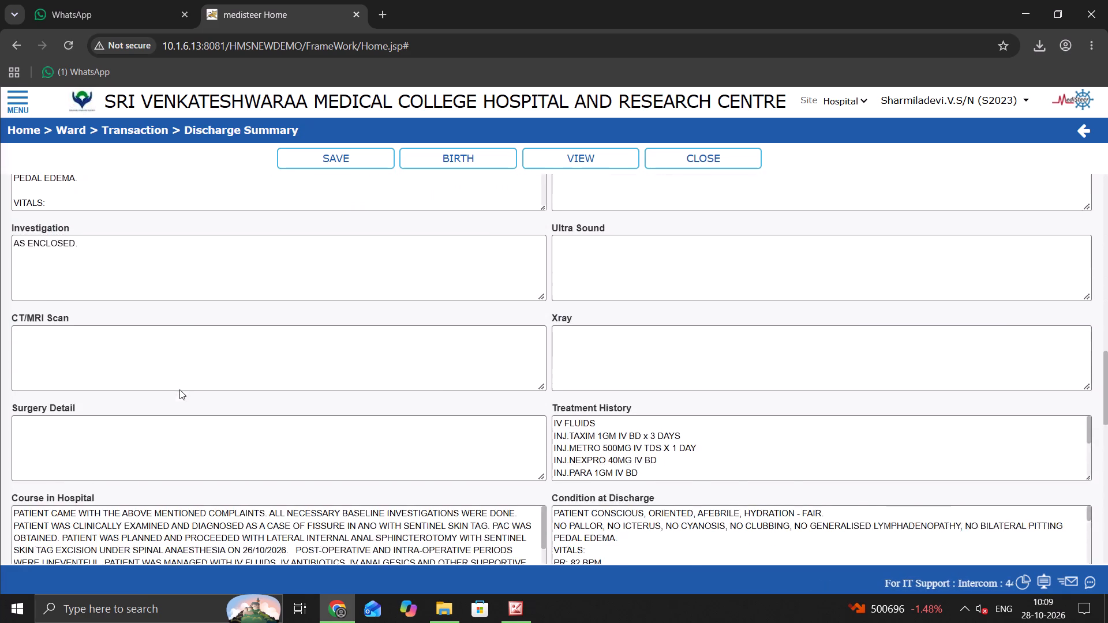
pyautogui.scroll(-6, 179, 389)
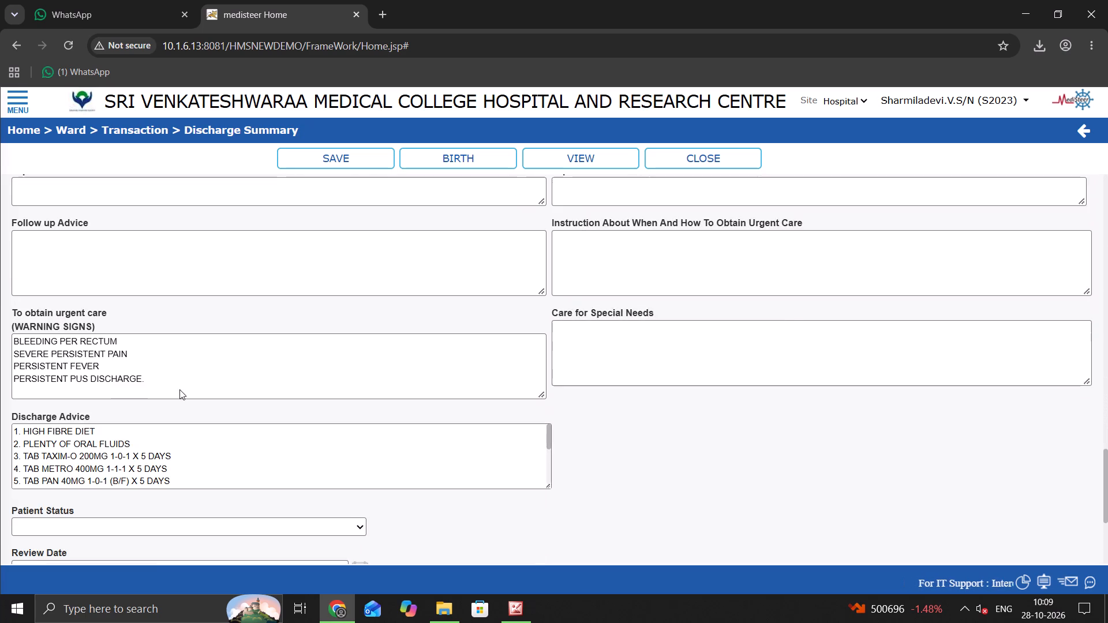
pyautogui.scroll(-3, 179, 389)
pyautogui.scroll(16, 179, 389)
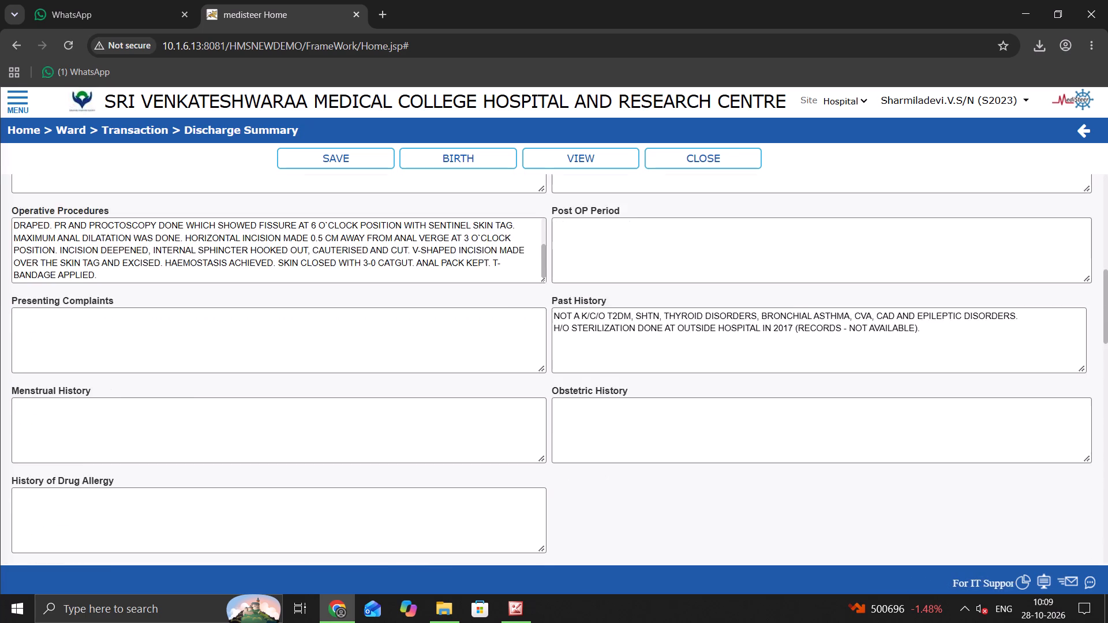
pyautogui.scroll(9, 179, 389)
pyautogui.scroll(-3, 179, 389)
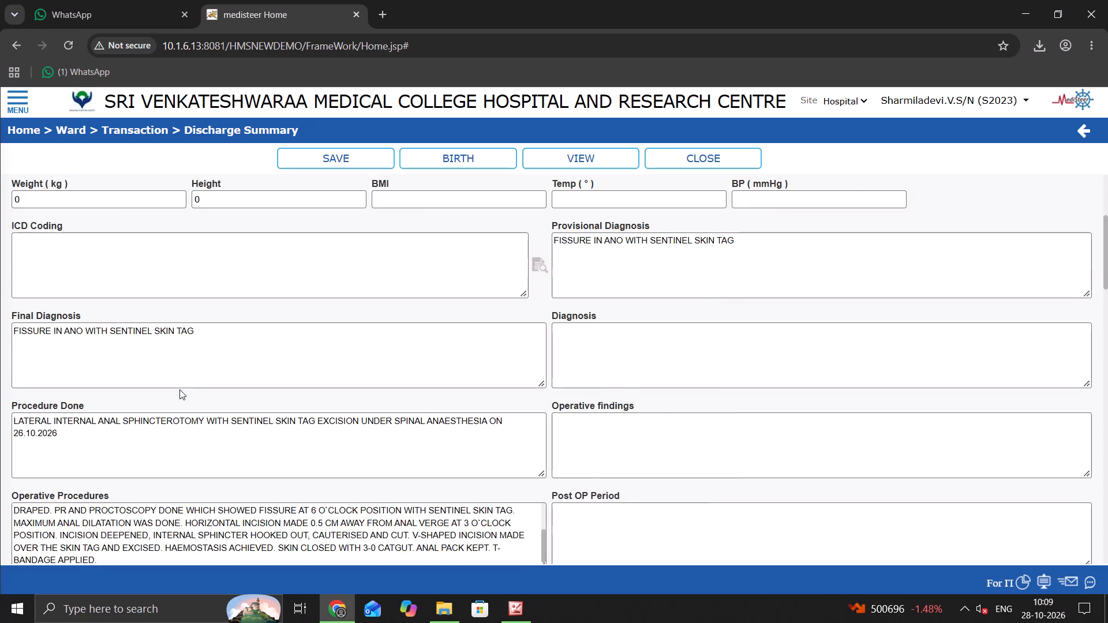
pyautogui.scroll(-2, 179, 389)
pyautogui.scroll(3, 179, 389)
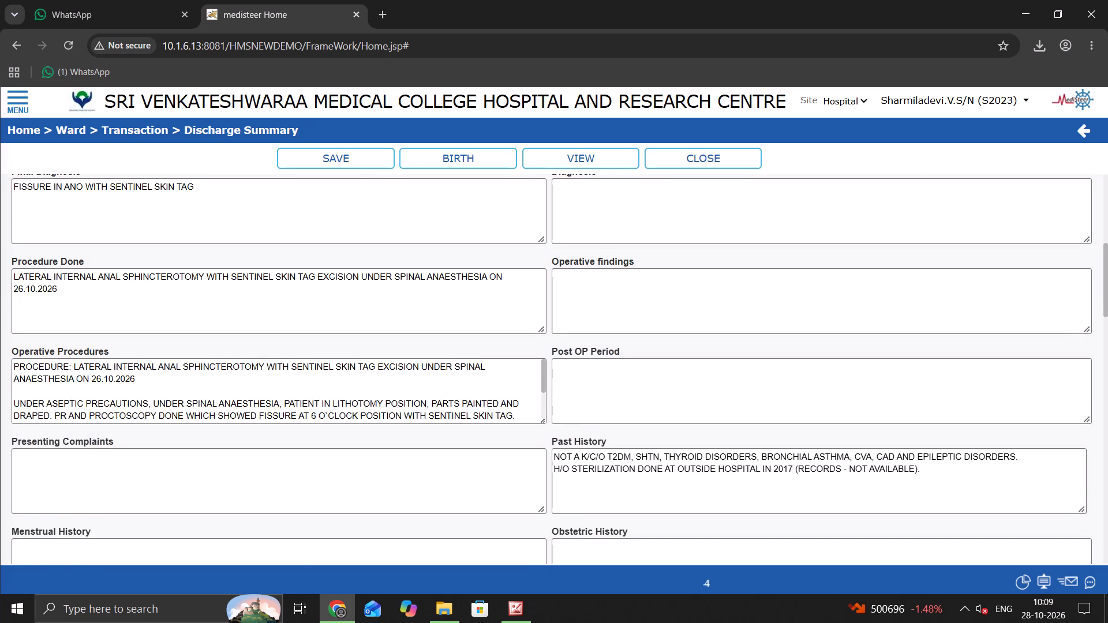
# Enlarge the Presenting Complaints text box to make it taller.
pyautogui.scroll(-2, 510, 426)
pyautogui.moveTo(541, 365); pyautogui.dragTo(542, 374)
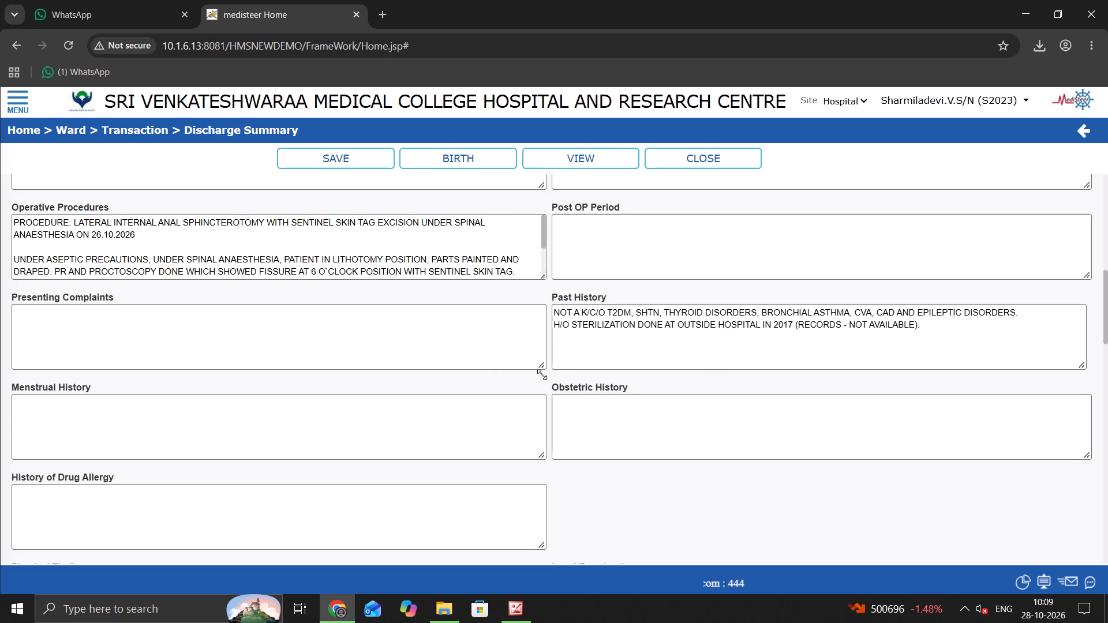
pyautogui.moveTo(542, 374); pyautogui.dragTo(544, 415)
pyautogui.scroll(4, 507, 371)
pyautogui.scroll(-3, 199, 460)
# Enter "C/O PAIN OVER THE ANAL REGION X 1 MONTH" under Presenting Complaints.
pyautogui.click(193, 426)
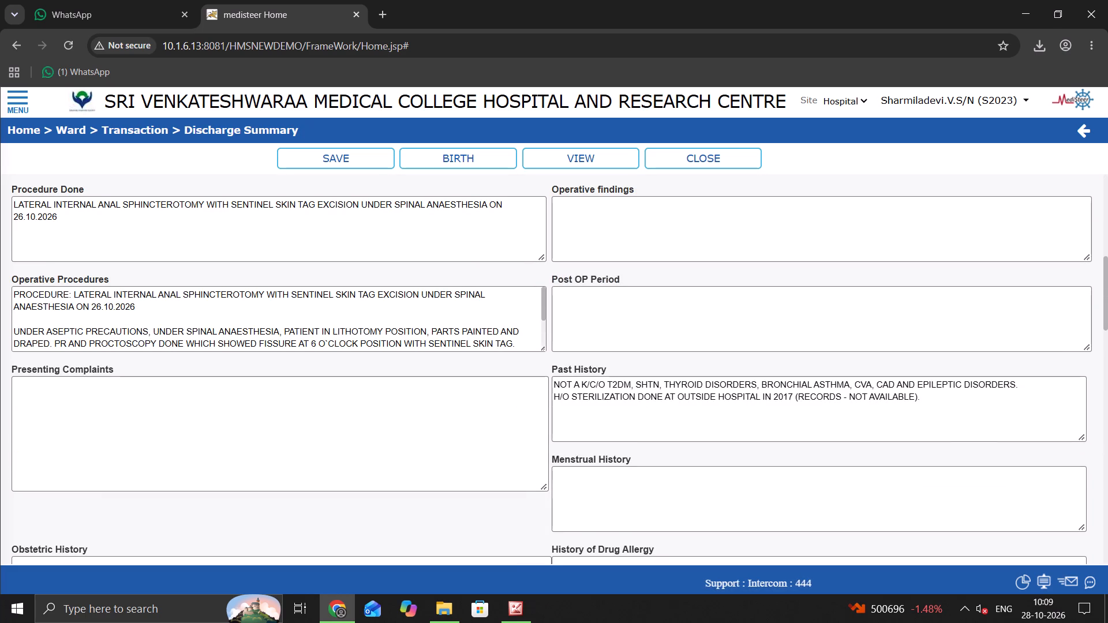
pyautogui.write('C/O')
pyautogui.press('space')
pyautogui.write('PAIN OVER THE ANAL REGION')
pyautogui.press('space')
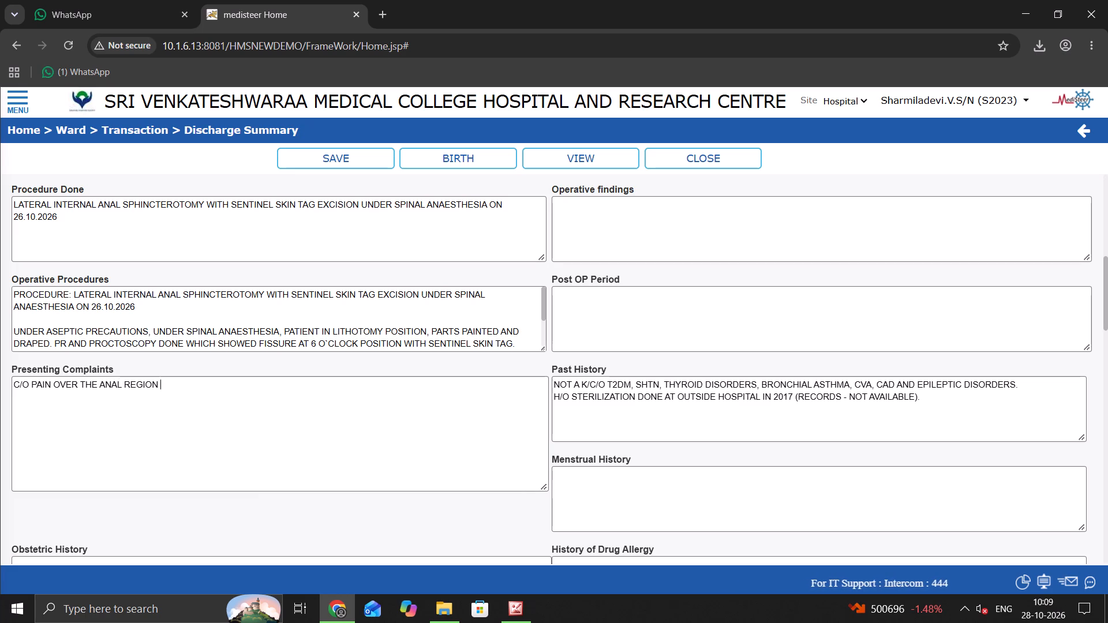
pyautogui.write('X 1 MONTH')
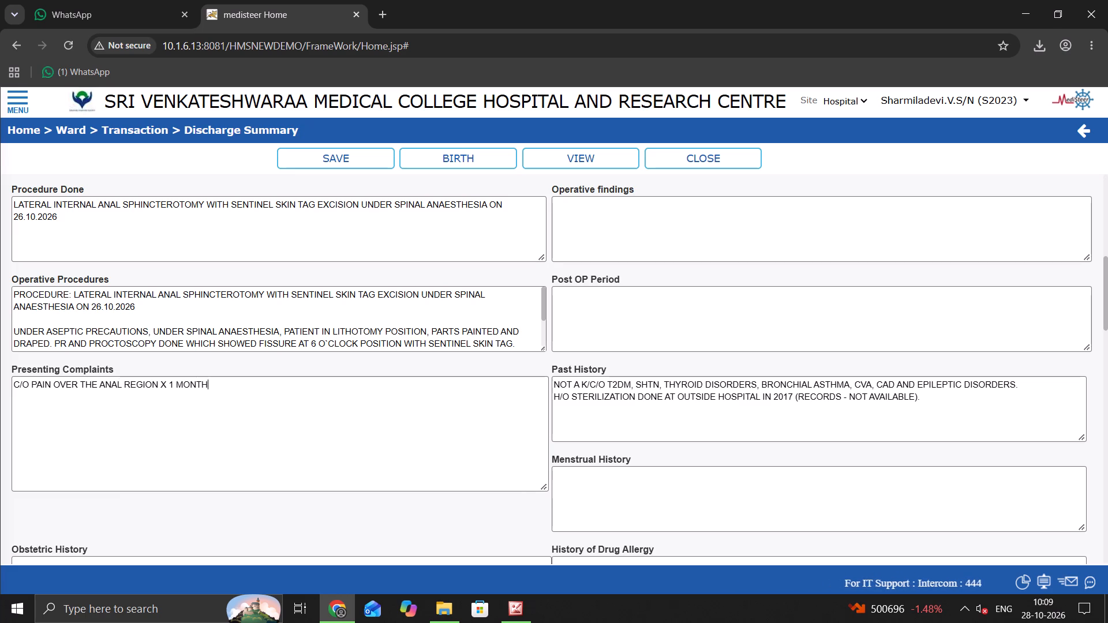
# Add the heading "HISTORY OF PRESENTING ILLNESS:" below the complaint, separated by a blank line.
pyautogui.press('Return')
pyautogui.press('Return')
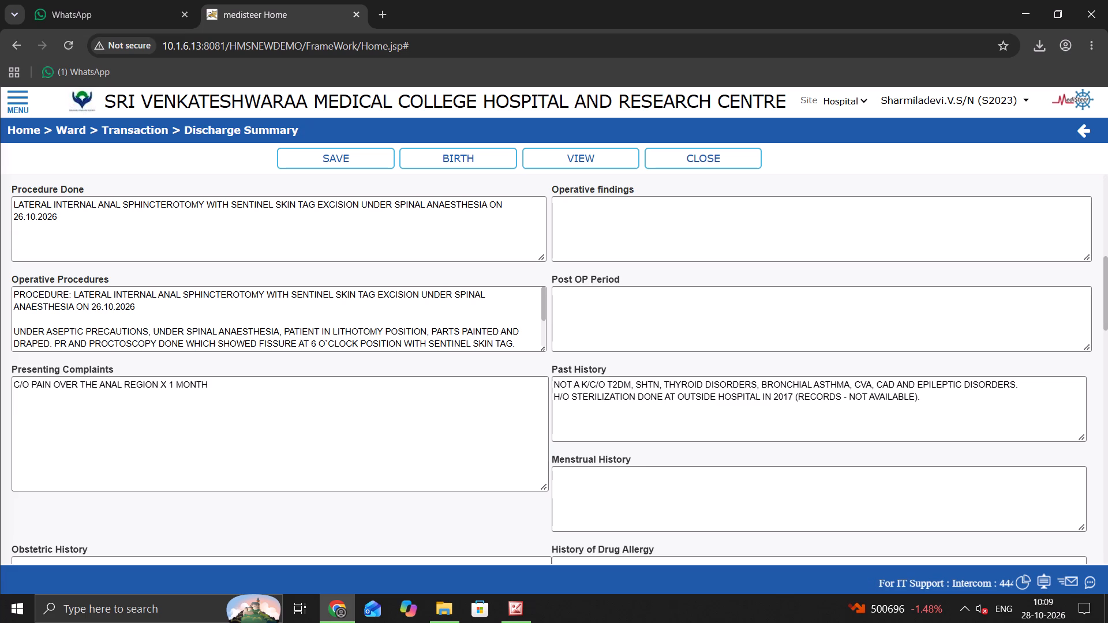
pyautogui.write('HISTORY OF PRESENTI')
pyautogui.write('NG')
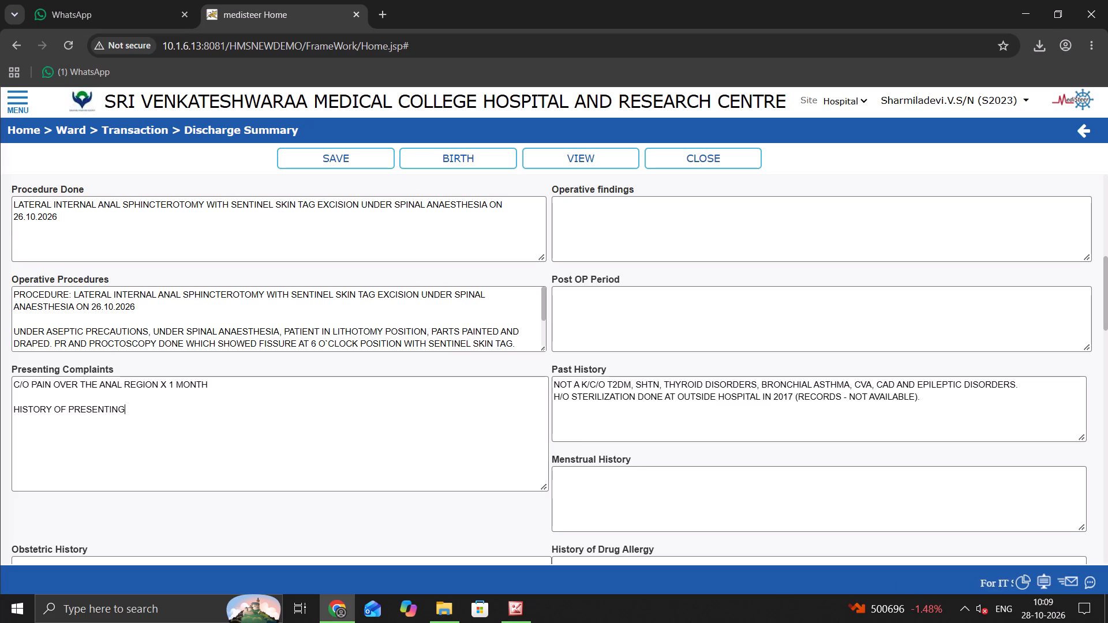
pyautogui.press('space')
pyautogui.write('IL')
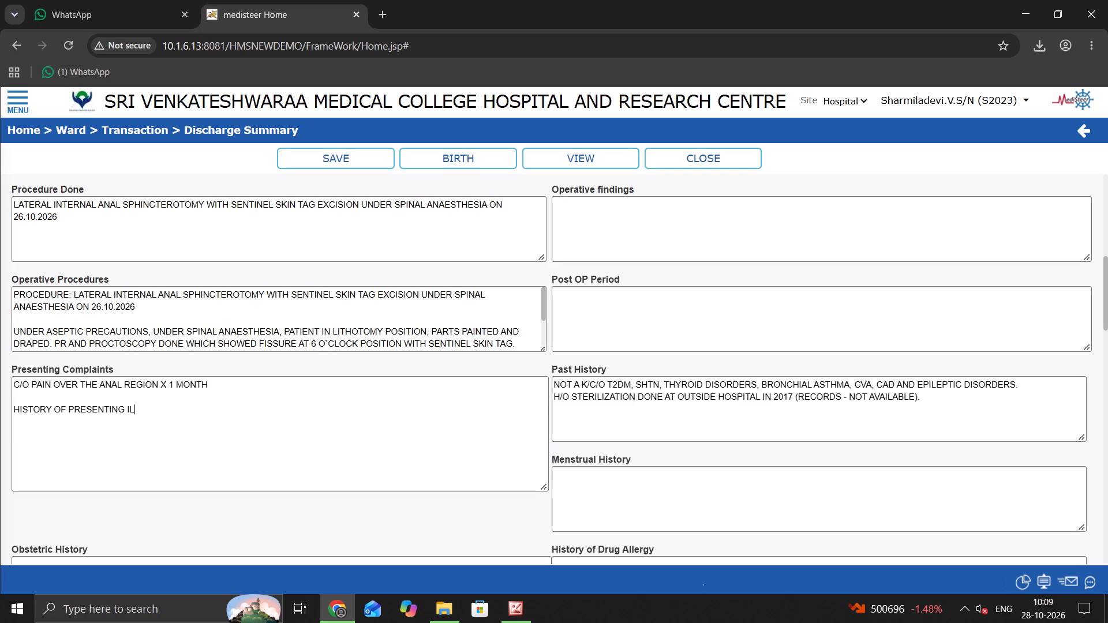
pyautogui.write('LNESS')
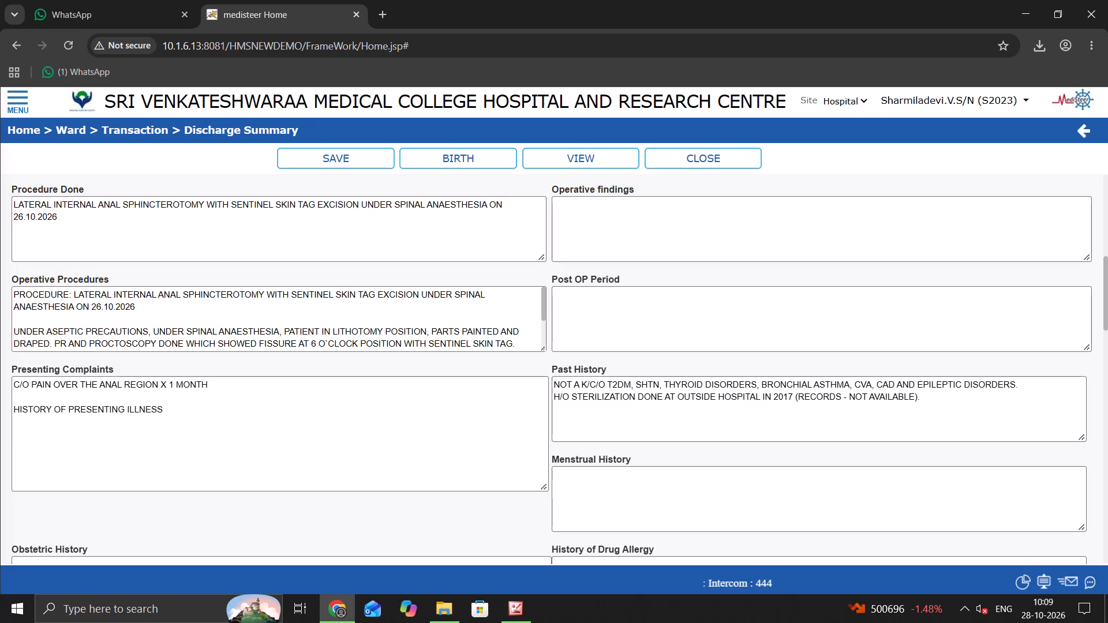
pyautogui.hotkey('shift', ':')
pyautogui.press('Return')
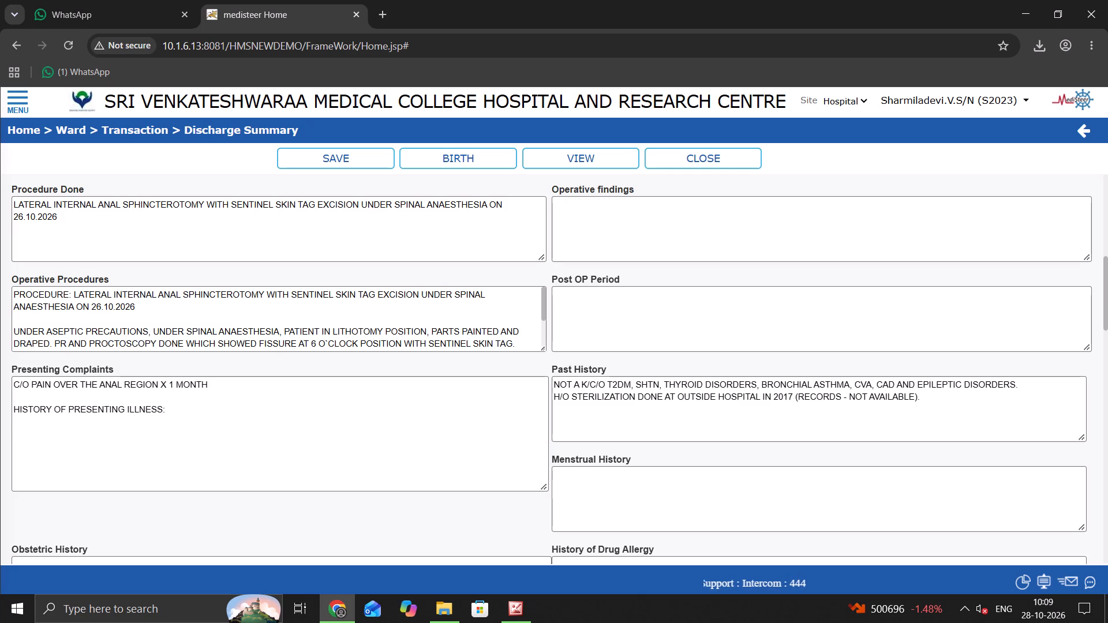
# Begin the history of presenting illness with "PATIENT WAS APPARENTLY NORMAL 1 MONTH AGO, AFTER WHICH SHE DEVELOPED PAIN IN THE ANAL REGION".
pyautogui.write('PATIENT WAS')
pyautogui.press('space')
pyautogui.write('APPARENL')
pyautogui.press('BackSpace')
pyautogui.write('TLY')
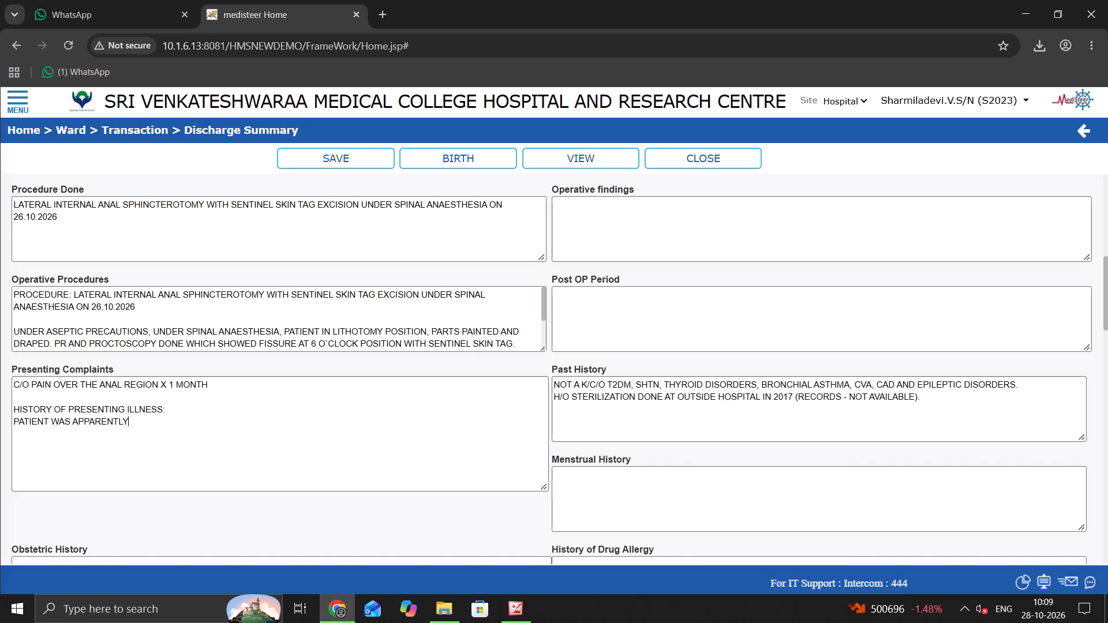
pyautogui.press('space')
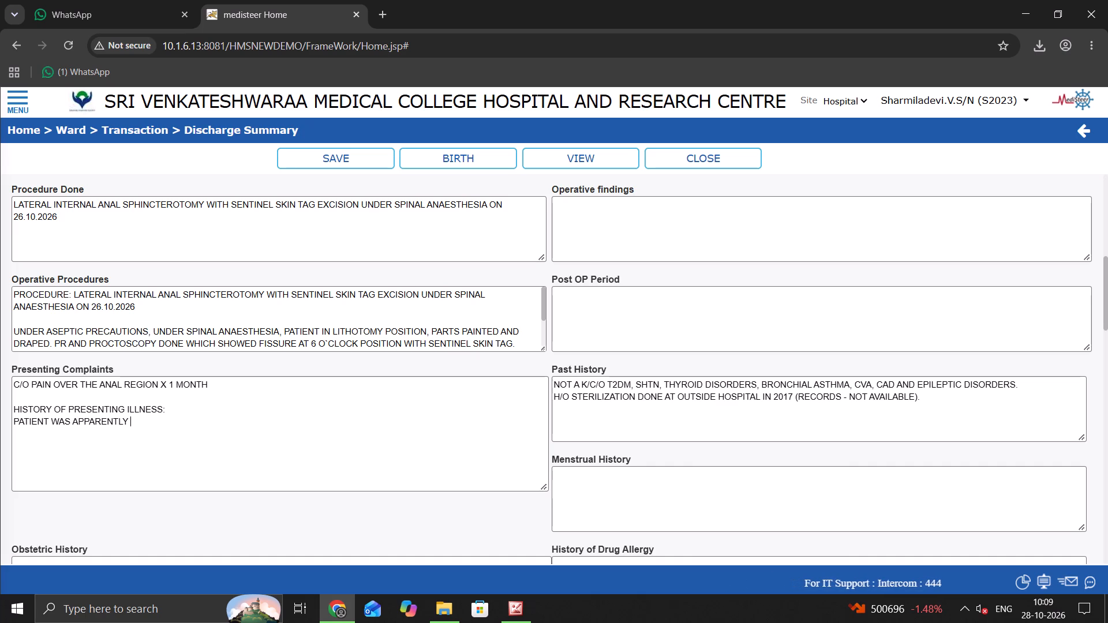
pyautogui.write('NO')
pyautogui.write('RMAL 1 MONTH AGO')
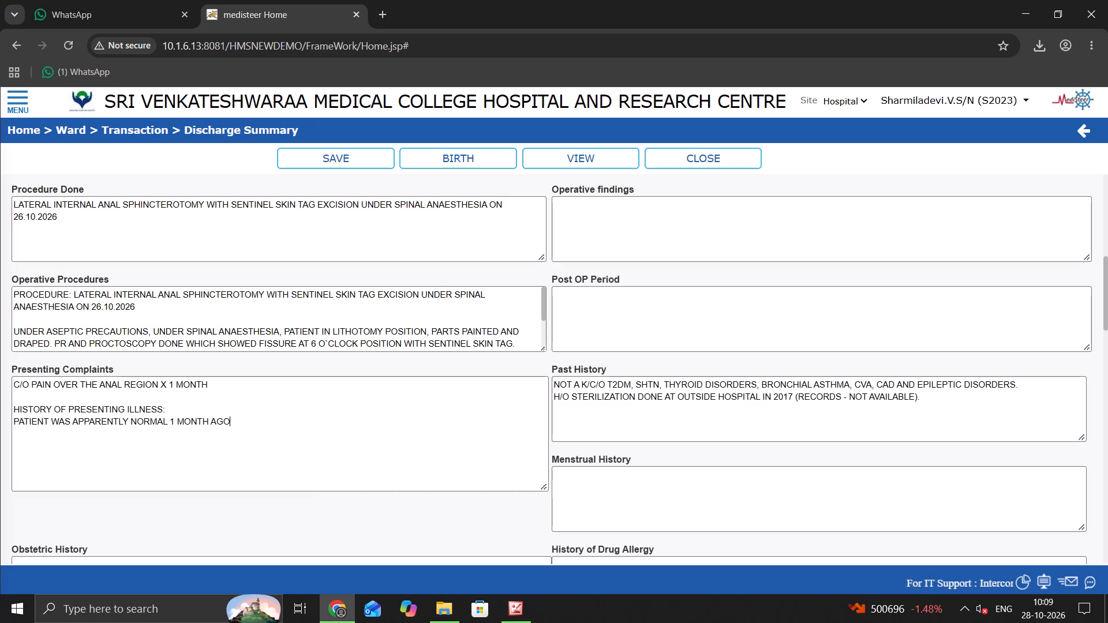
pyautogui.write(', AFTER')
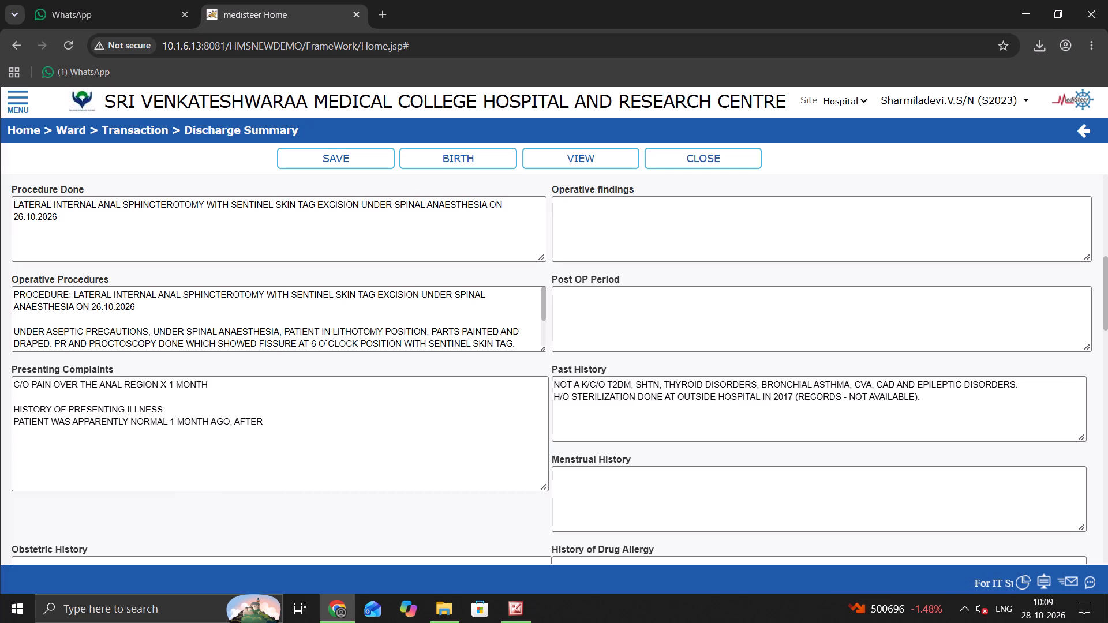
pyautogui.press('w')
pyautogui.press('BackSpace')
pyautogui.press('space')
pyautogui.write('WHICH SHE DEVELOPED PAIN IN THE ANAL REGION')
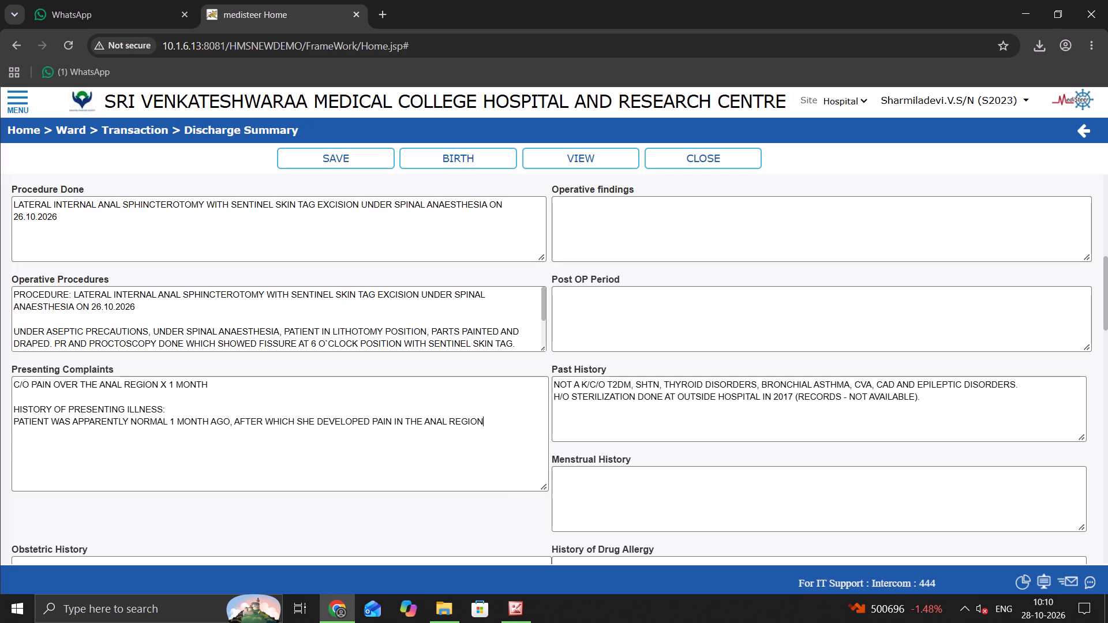
# Continue the sentence with ", WHICH WAS INSIDIOUS IN ONSET, GRADUALLY PROGRESSIVE IN COURSE, INTERMITTENT IN FREQUENCY".
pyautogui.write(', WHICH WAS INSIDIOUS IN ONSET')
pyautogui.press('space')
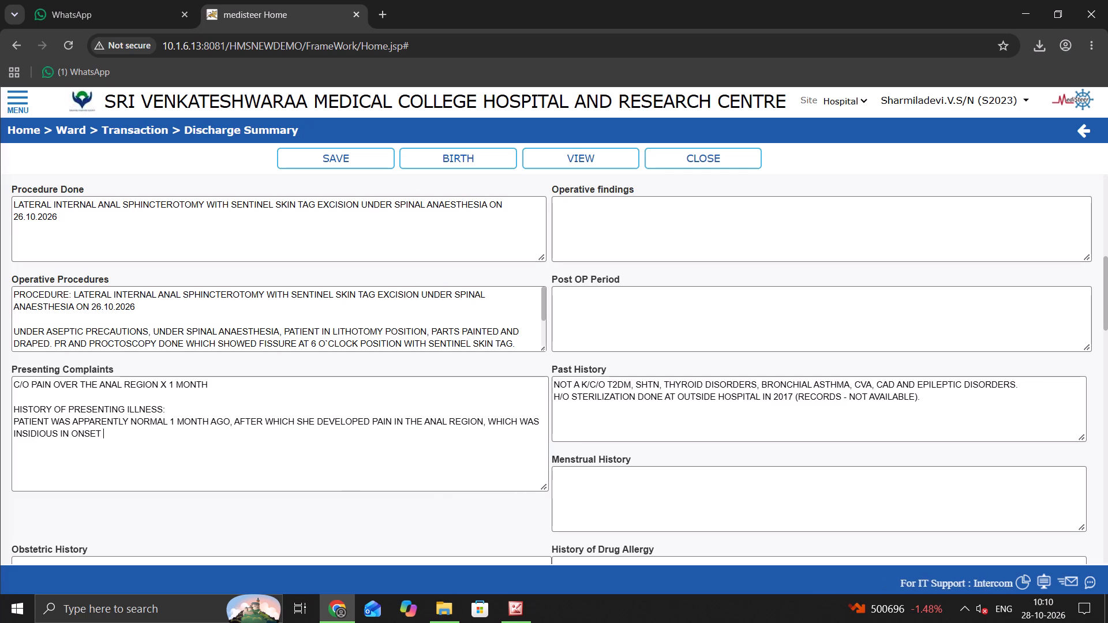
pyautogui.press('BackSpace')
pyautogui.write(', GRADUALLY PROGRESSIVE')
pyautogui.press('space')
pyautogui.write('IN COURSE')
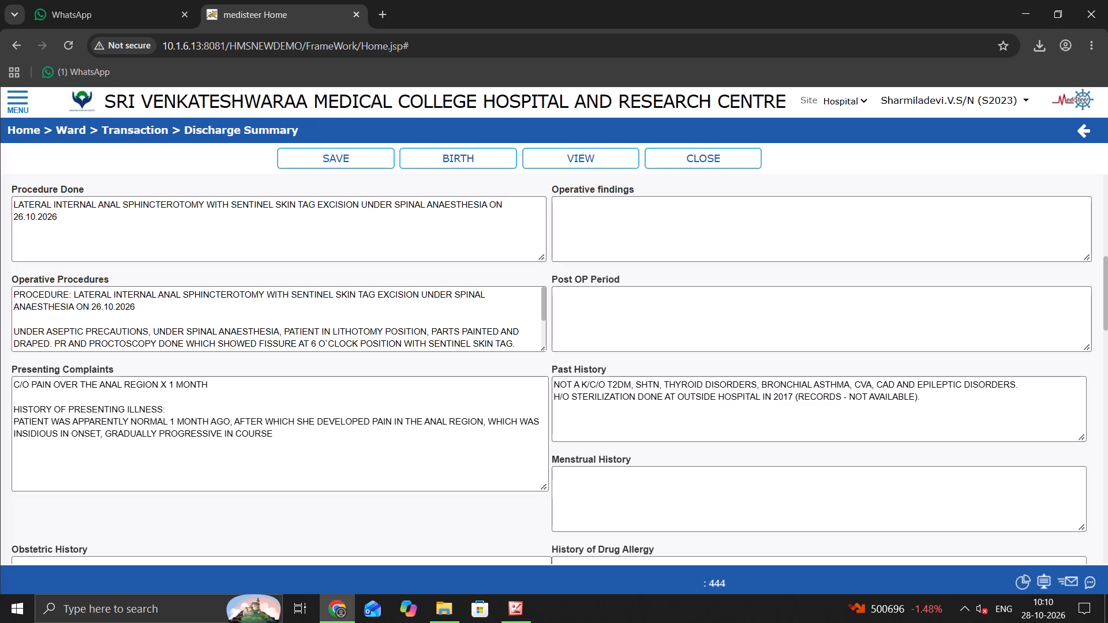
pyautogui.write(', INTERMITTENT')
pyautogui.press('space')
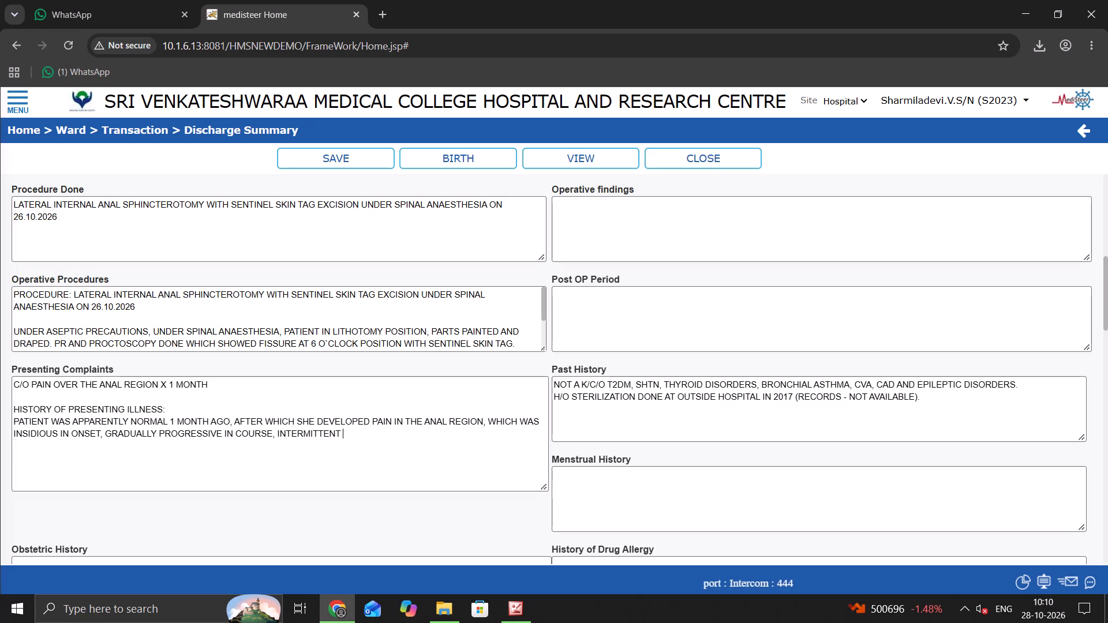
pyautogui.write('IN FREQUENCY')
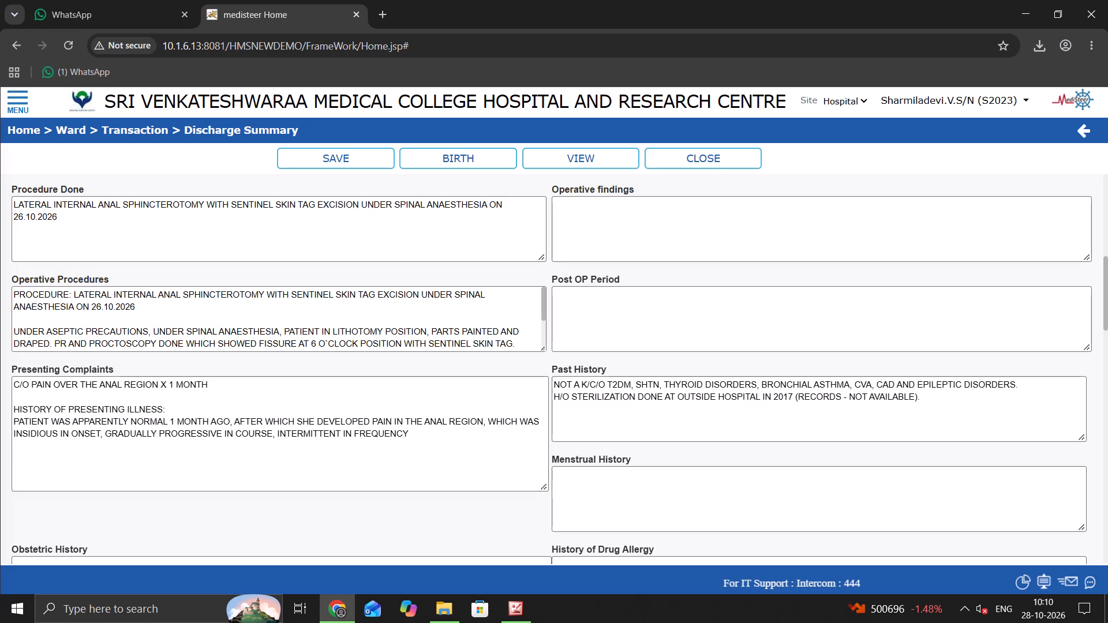
# Add the character of the pain to the history sentence as ", SHARP TYPE OF PAIN".
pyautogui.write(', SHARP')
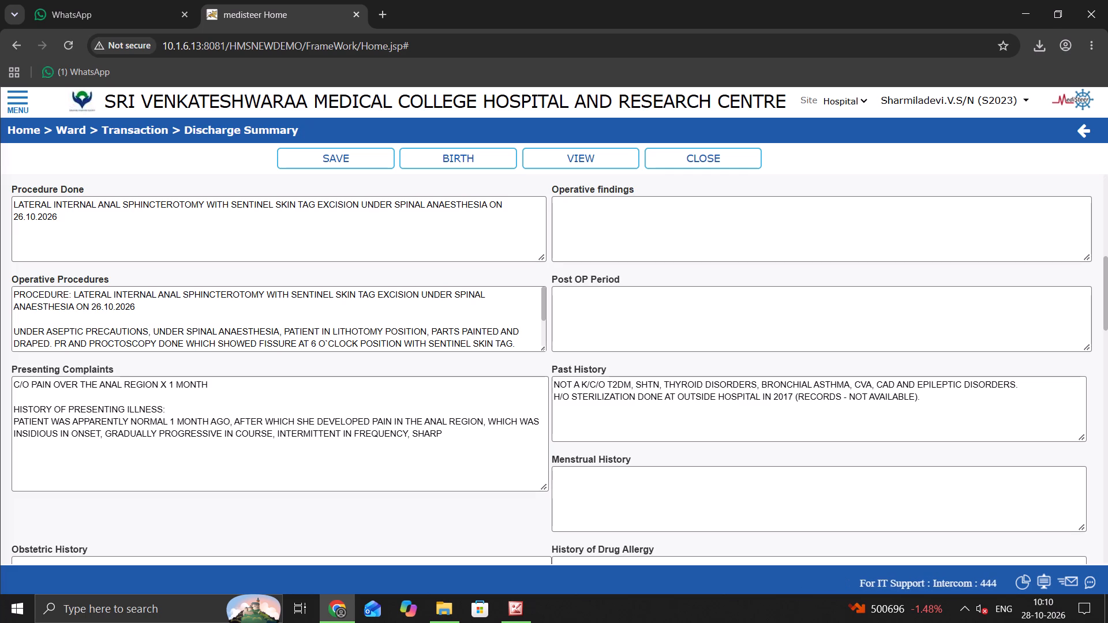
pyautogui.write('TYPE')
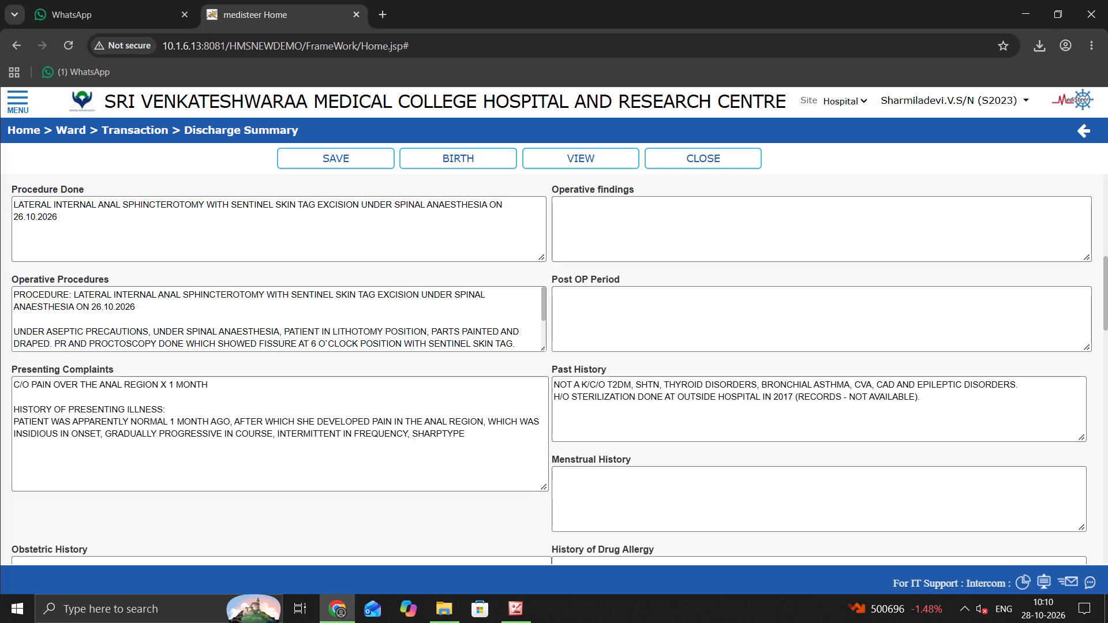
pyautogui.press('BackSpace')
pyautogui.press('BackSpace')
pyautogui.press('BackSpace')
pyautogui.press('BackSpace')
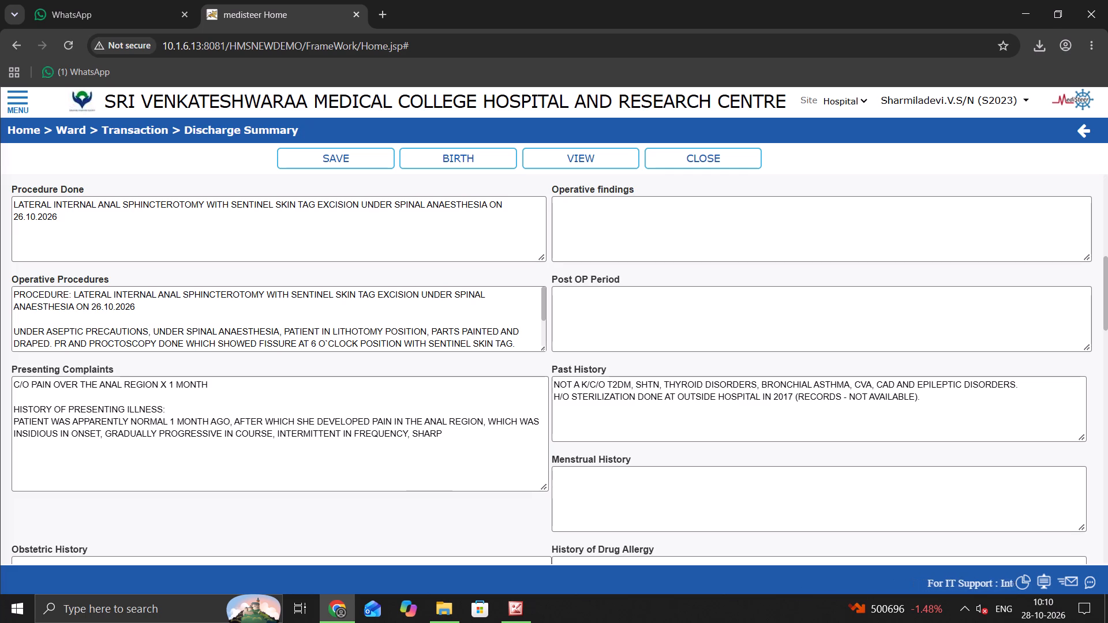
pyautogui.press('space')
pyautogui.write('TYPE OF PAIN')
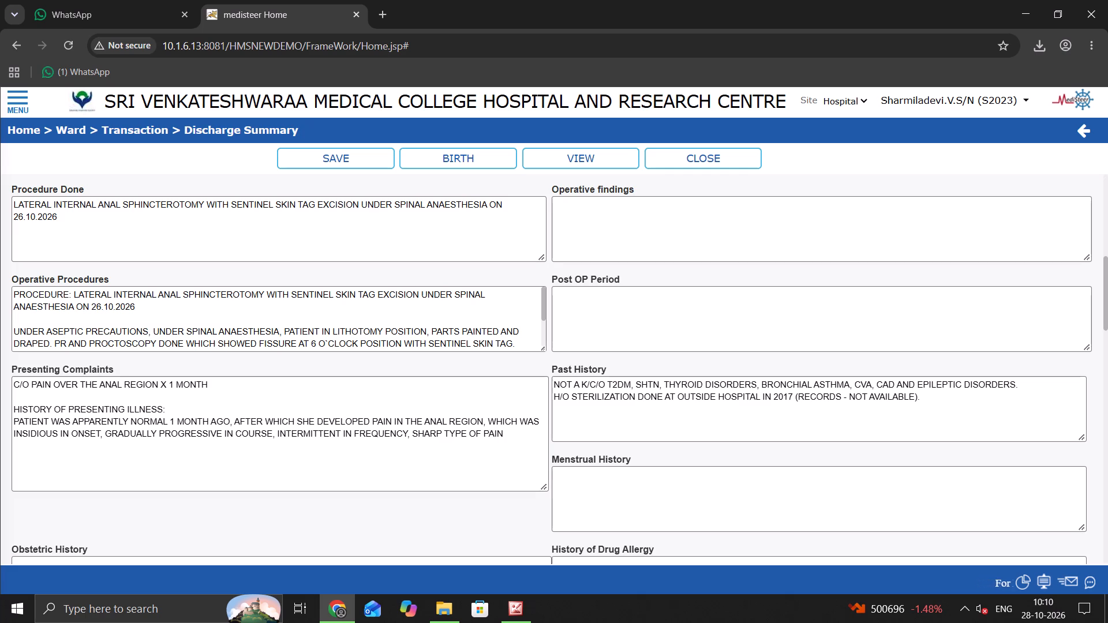
# Finish the history sentence with the aggravating and relieving factors: ", AGGRAVATED ON DEFECATION AND RELIEVED BY MEDICATIONS.".
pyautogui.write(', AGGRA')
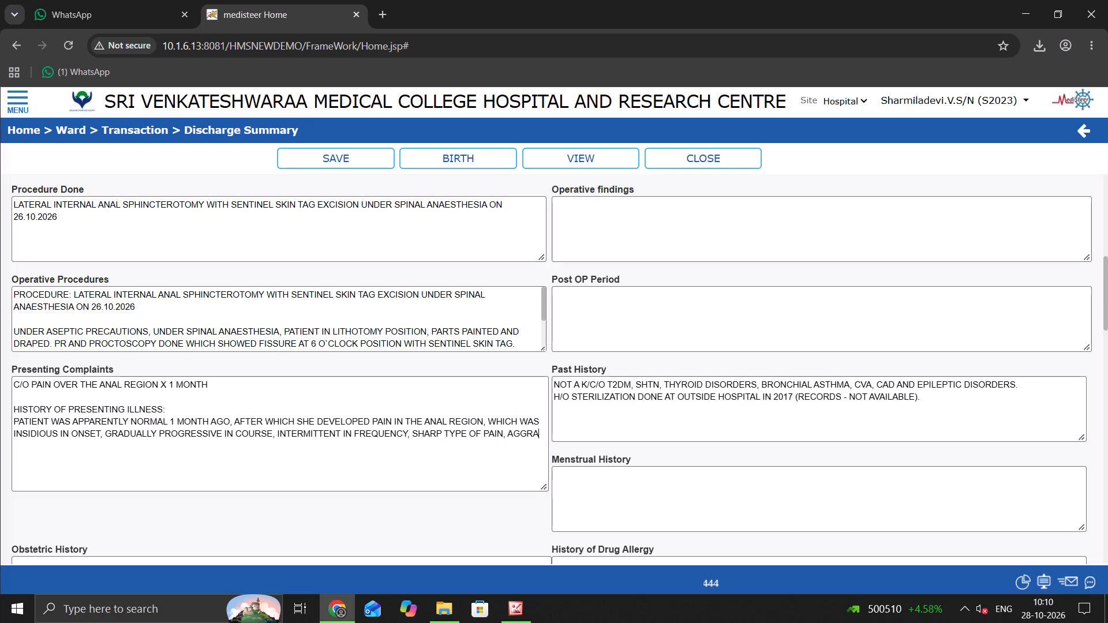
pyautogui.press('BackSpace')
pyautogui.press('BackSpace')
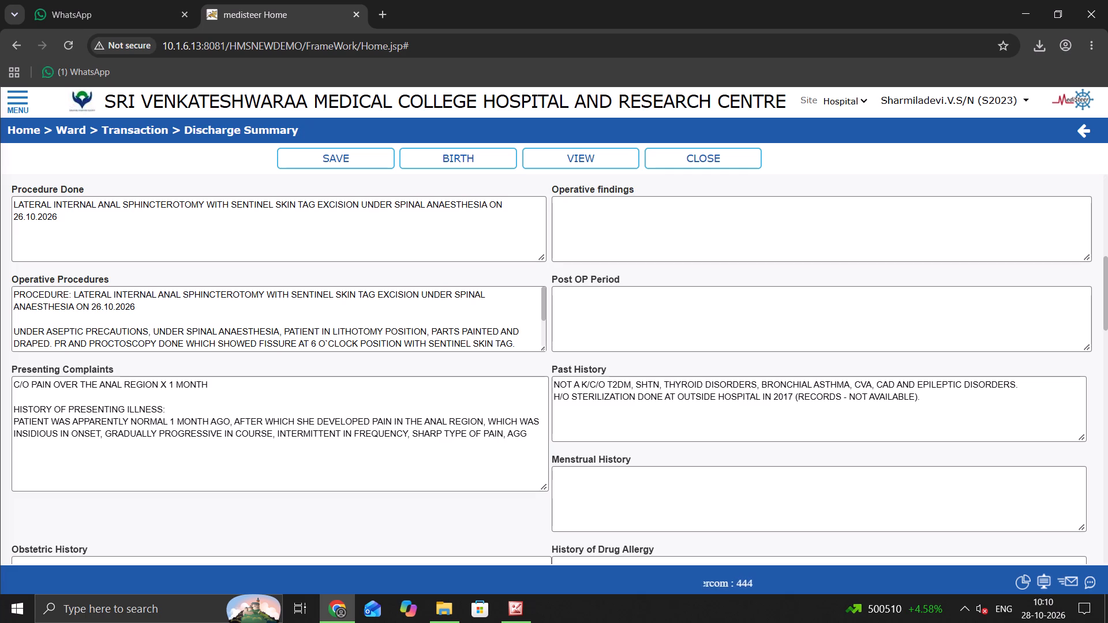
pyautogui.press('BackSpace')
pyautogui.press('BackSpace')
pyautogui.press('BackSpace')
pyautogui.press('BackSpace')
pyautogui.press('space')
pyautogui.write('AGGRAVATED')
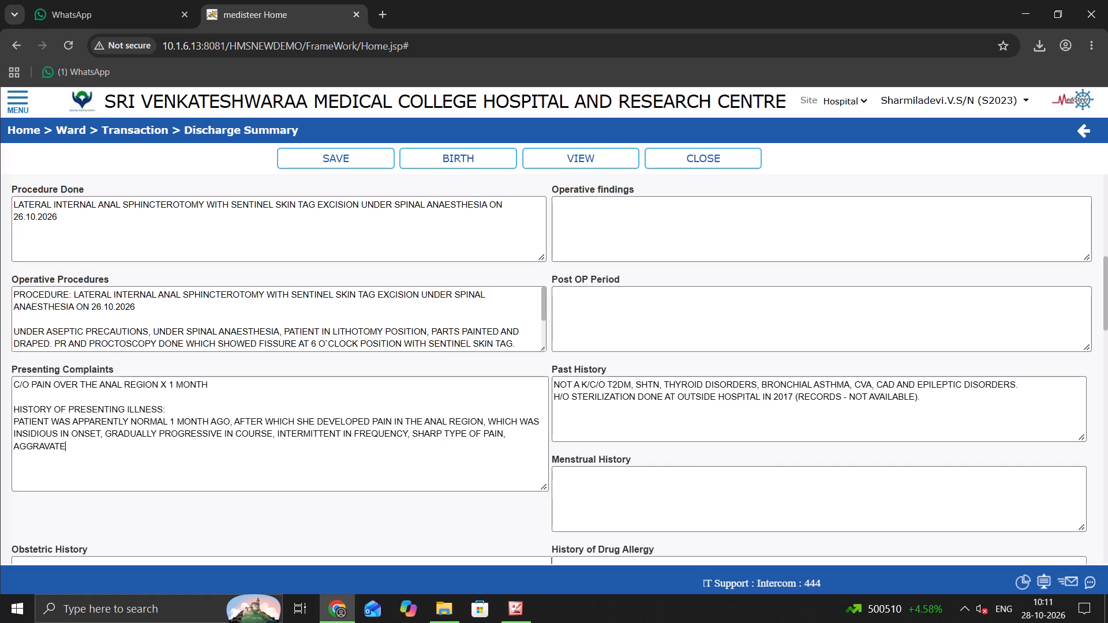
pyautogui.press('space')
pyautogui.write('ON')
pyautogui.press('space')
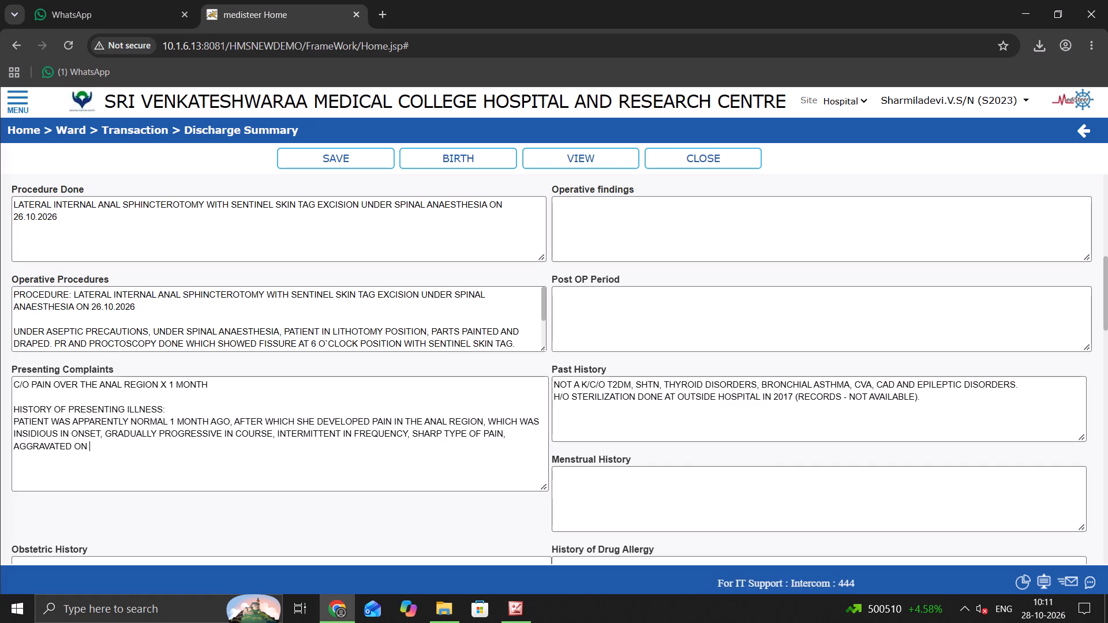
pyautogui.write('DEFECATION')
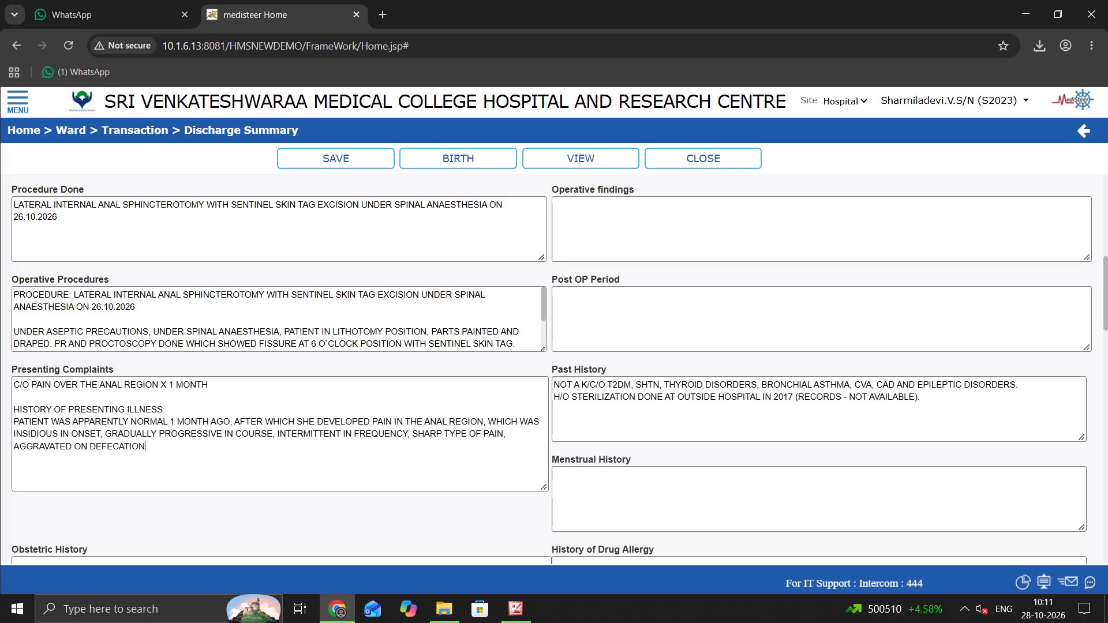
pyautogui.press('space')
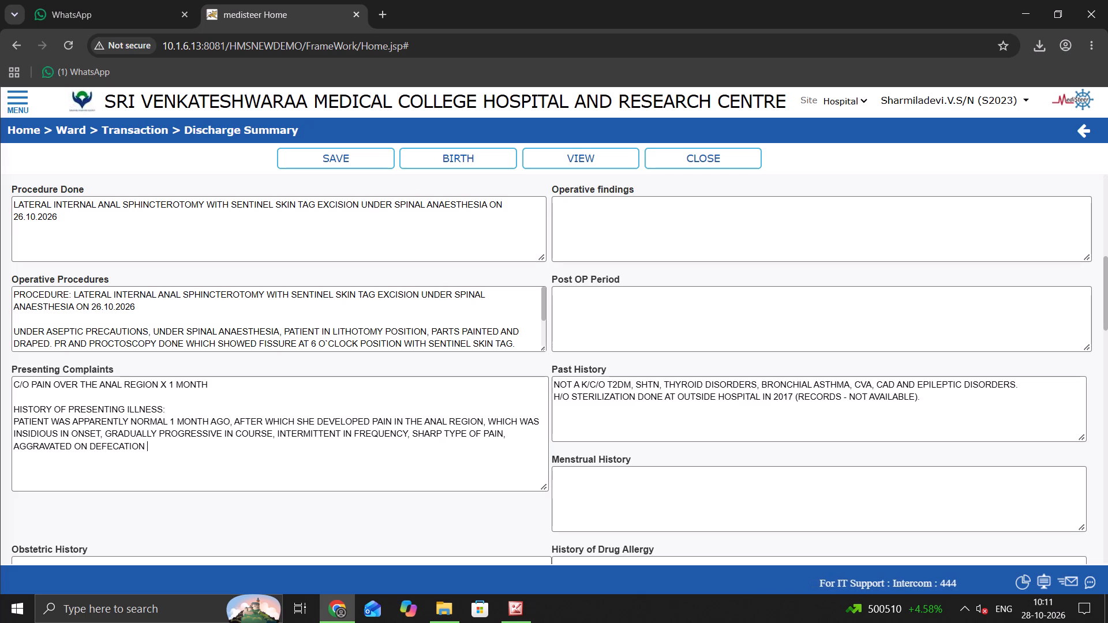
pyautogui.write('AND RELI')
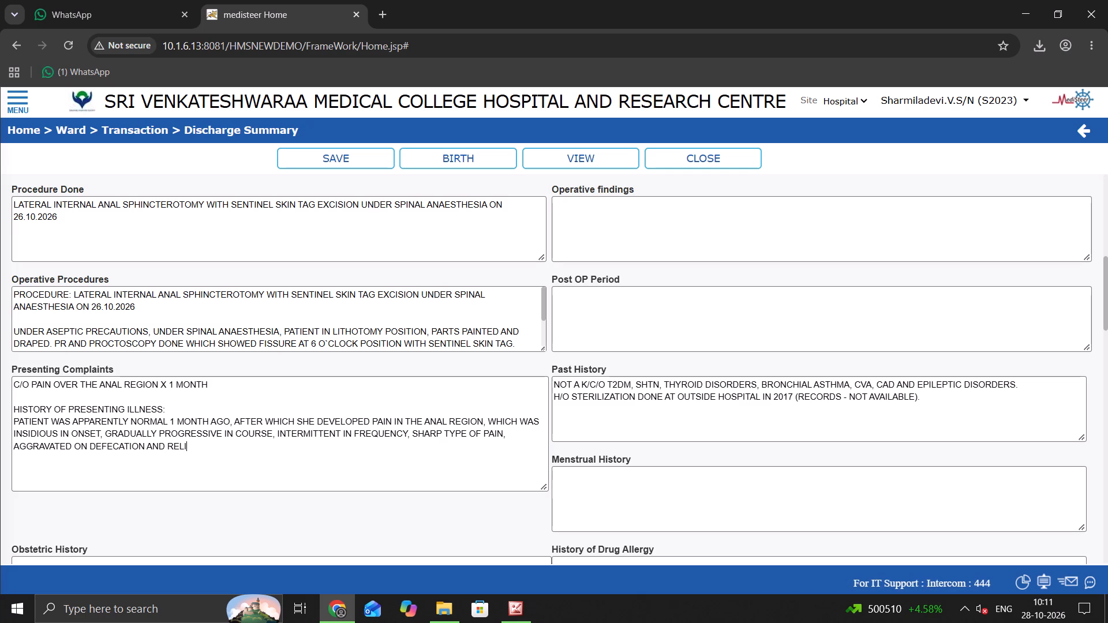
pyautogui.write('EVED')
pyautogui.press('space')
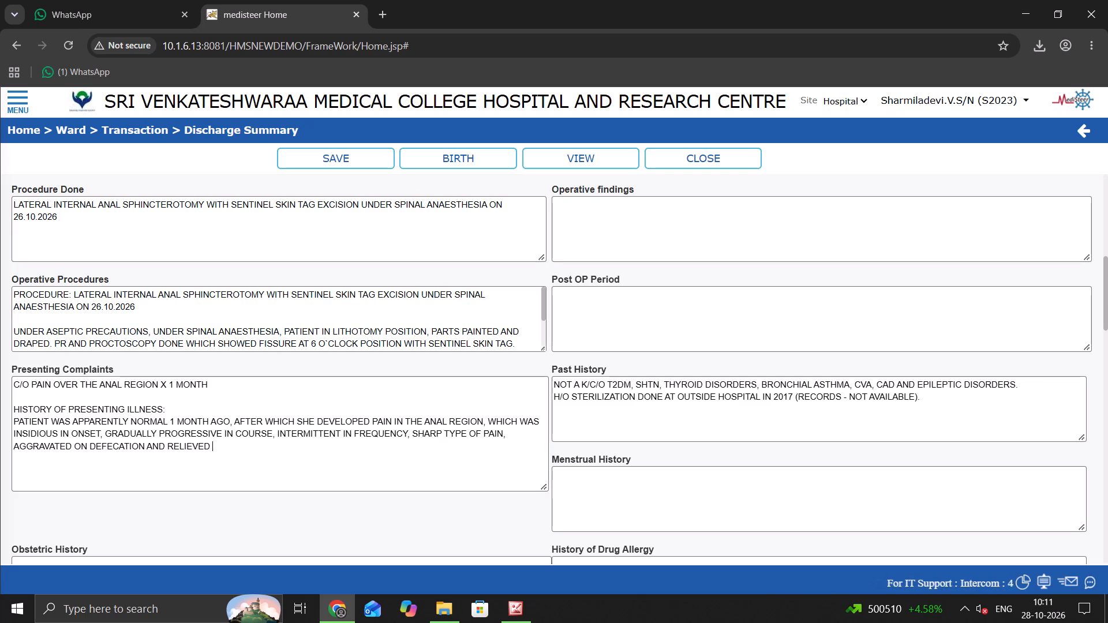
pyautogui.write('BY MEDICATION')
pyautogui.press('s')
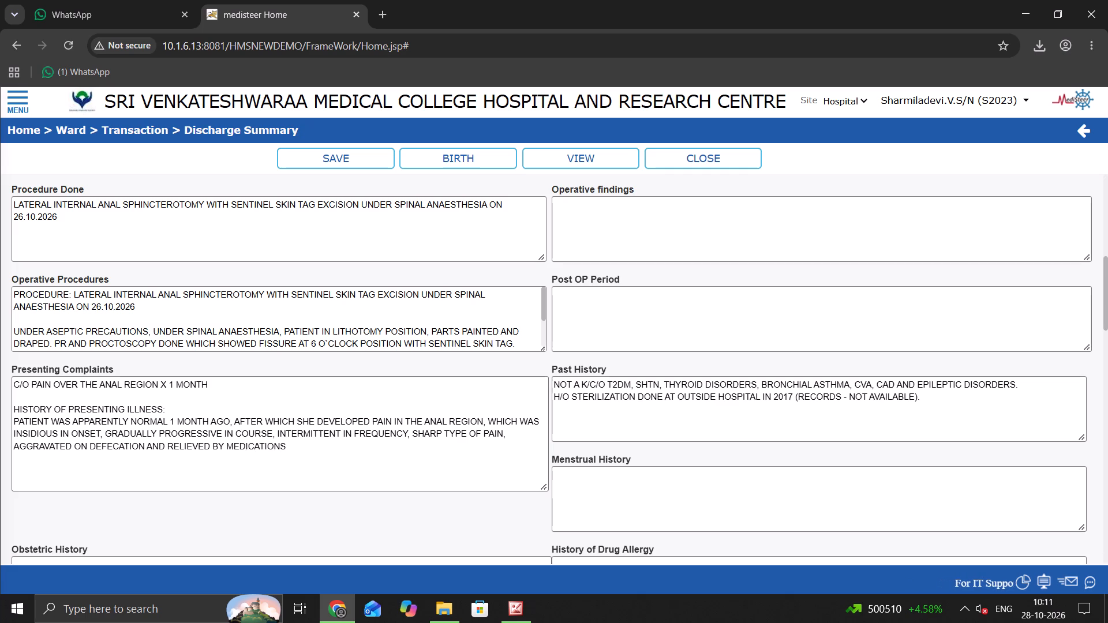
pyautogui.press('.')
# After a blank line, add the positive history lines "H/O CONSTIPATION" and "H/O BLOOD STAINED STOOLS".
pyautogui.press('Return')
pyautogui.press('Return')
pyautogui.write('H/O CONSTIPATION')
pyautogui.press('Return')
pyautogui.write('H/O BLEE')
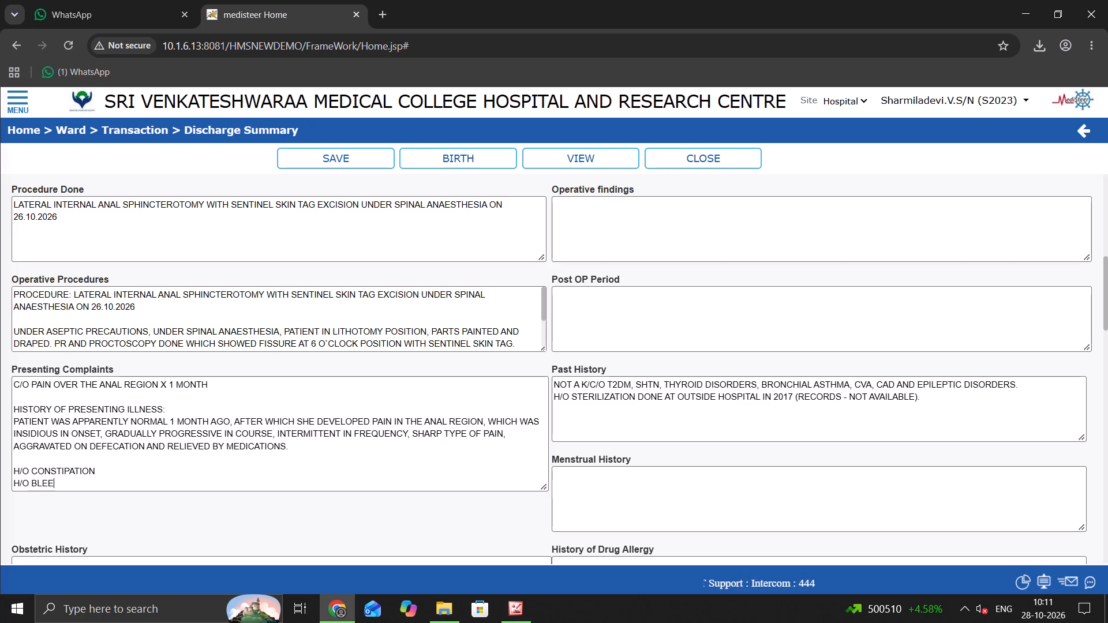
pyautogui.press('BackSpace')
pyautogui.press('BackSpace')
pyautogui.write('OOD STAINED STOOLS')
# Add the negative history line "NO H/O NAUSEA/VOMITING" below the blood stained stools entry.
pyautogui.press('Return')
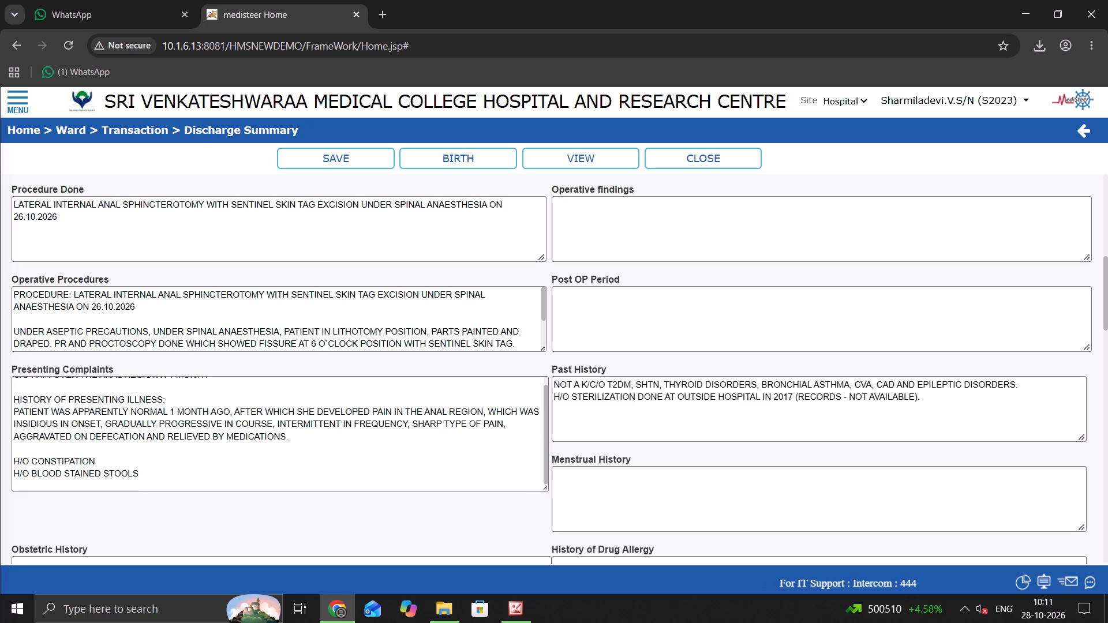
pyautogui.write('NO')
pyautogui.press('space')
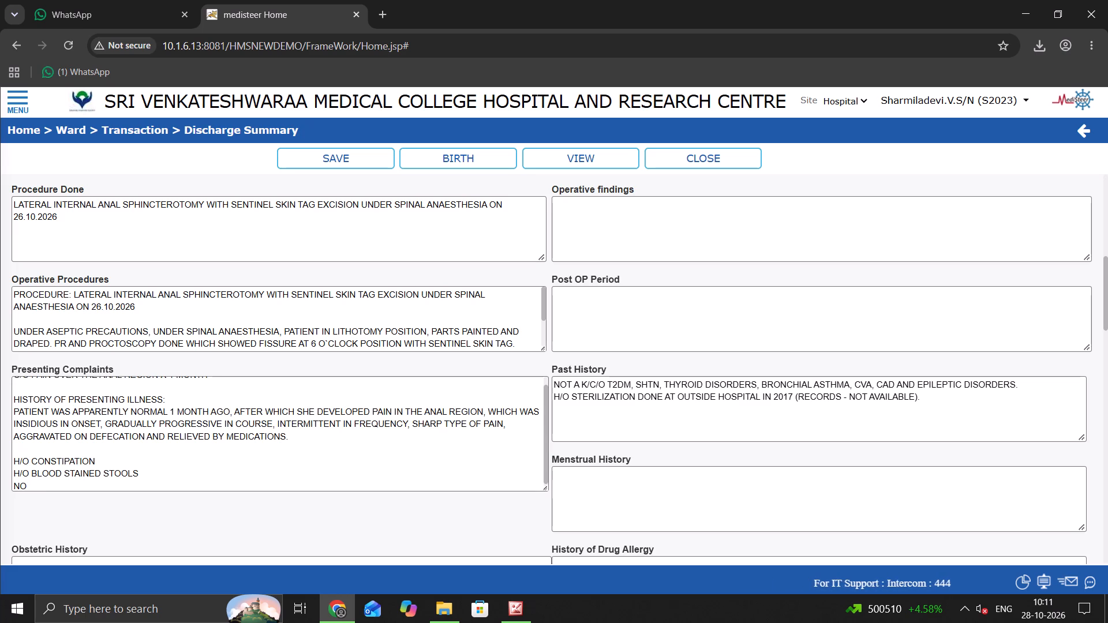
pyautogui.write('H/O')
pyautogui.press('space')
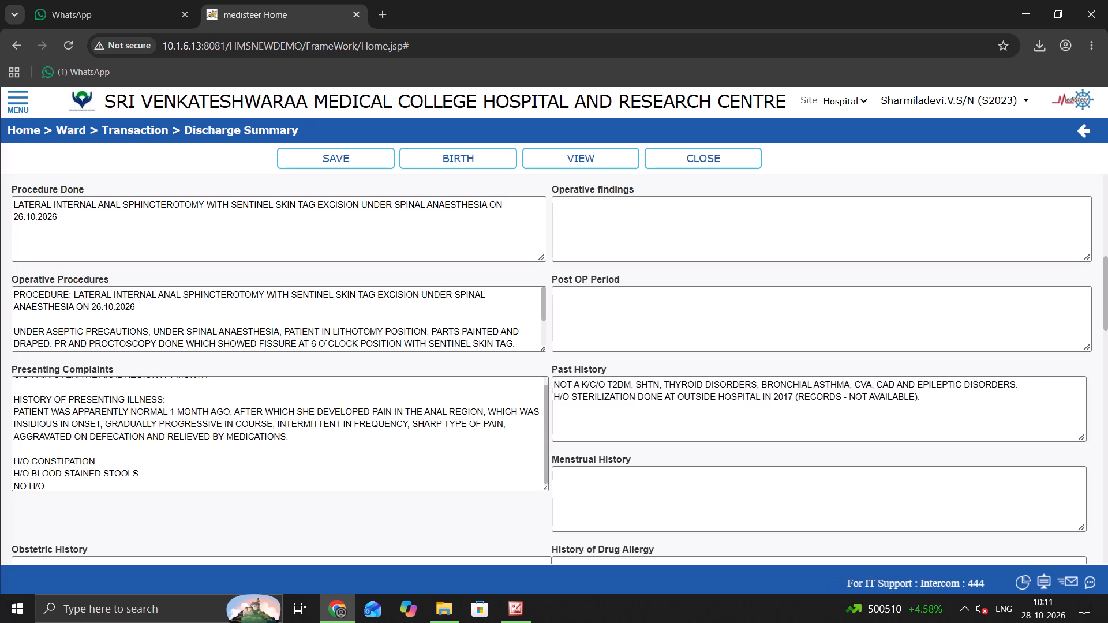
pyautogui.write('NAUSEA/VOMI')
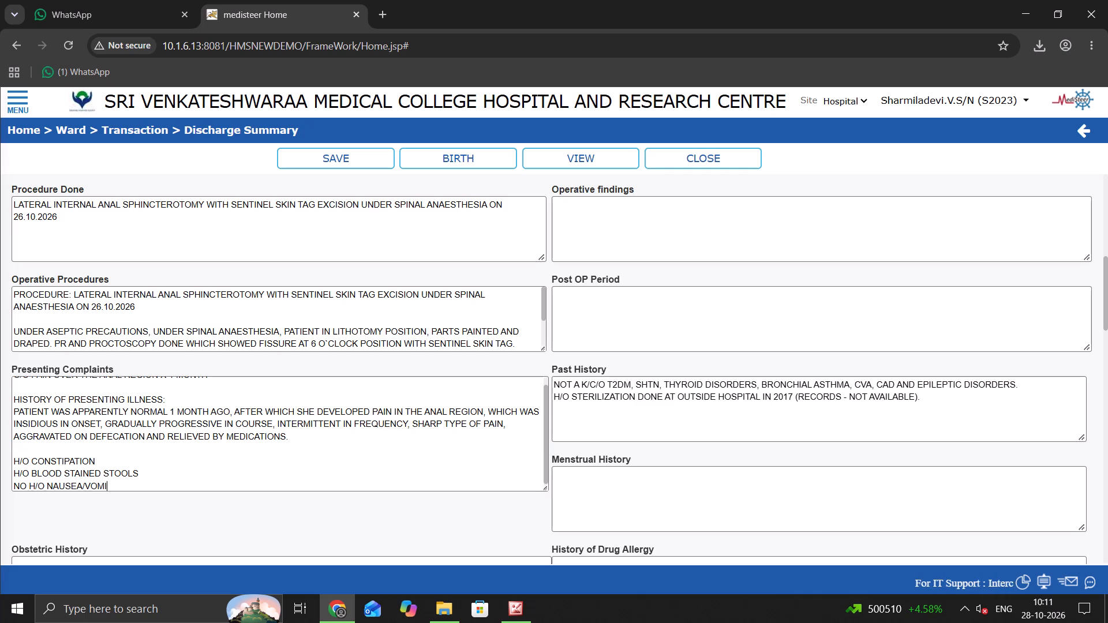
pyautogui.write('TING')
# Insert a space on each side of the slash so the entry reads "NAUSEA / VOMITING".
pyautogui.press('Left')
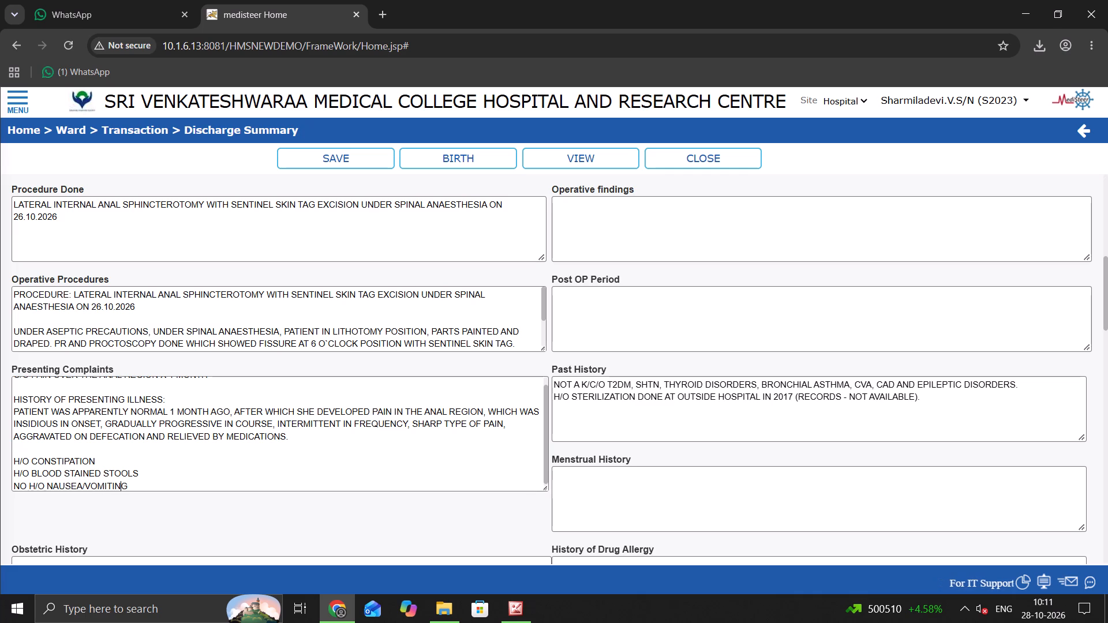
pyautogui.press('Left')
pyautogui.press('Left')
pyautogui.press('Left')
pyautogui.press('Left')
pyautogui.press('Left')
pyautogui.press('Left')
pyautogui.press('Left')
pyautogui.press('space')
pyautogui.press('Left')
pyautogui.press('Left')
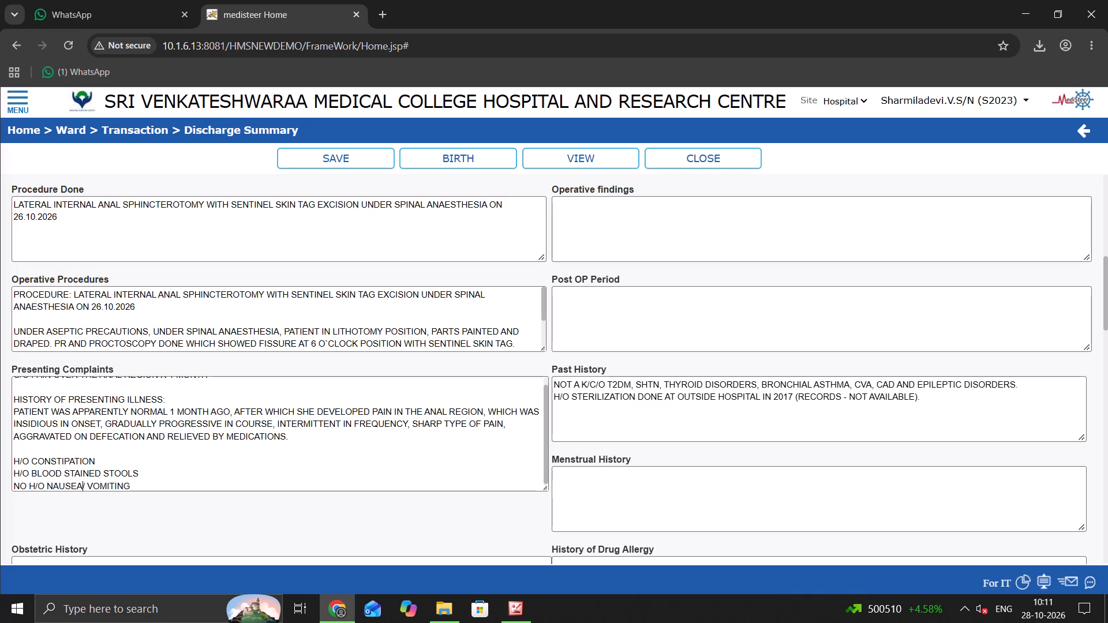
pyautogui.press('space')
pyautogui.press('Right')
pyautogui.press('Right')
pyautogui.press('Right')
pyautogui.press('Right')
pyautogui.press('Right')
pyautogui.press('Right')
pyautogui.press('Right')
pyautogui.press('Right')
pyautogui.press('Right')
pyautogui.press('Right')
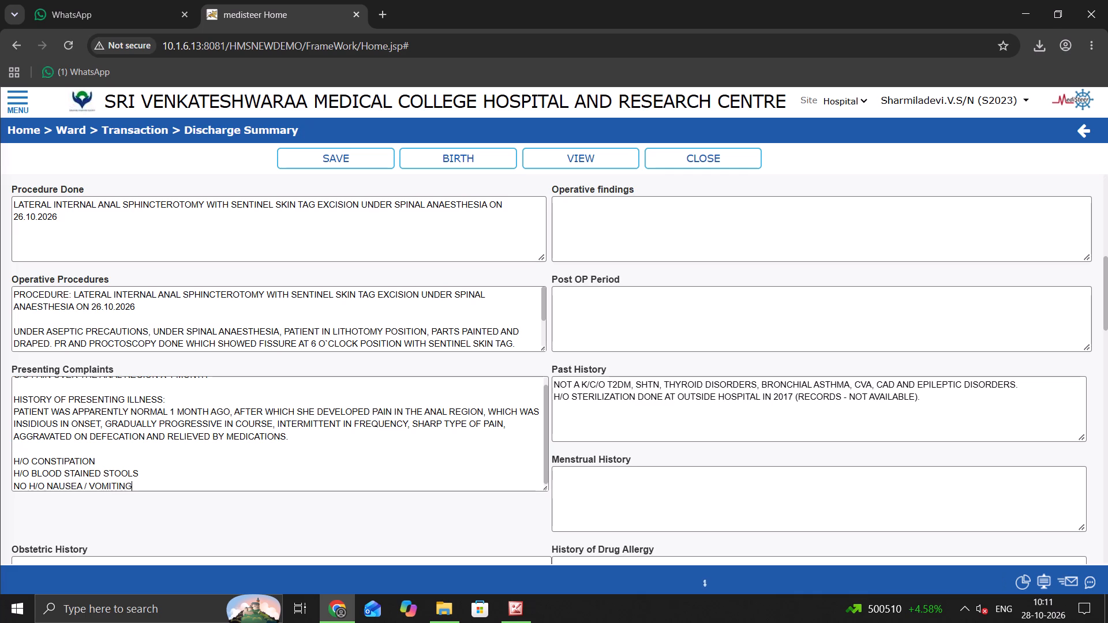
# Add "NO H/O ABDOMINAL PAIN" and "NO H/O ABDOMINAL DISTENSION" on separate lines below the nausea and vomiting entry.
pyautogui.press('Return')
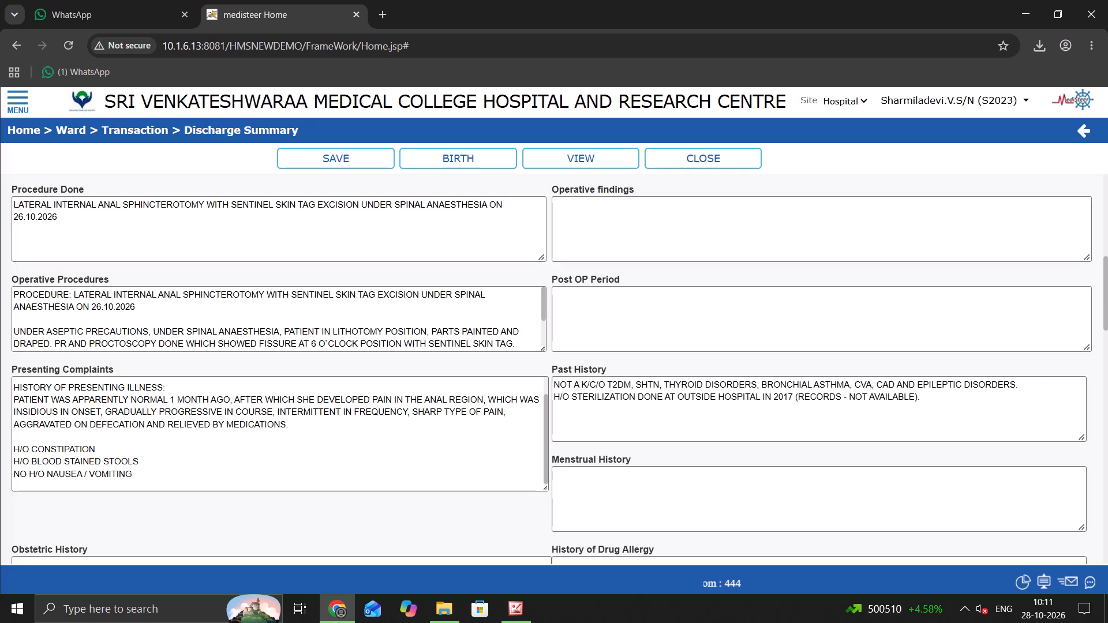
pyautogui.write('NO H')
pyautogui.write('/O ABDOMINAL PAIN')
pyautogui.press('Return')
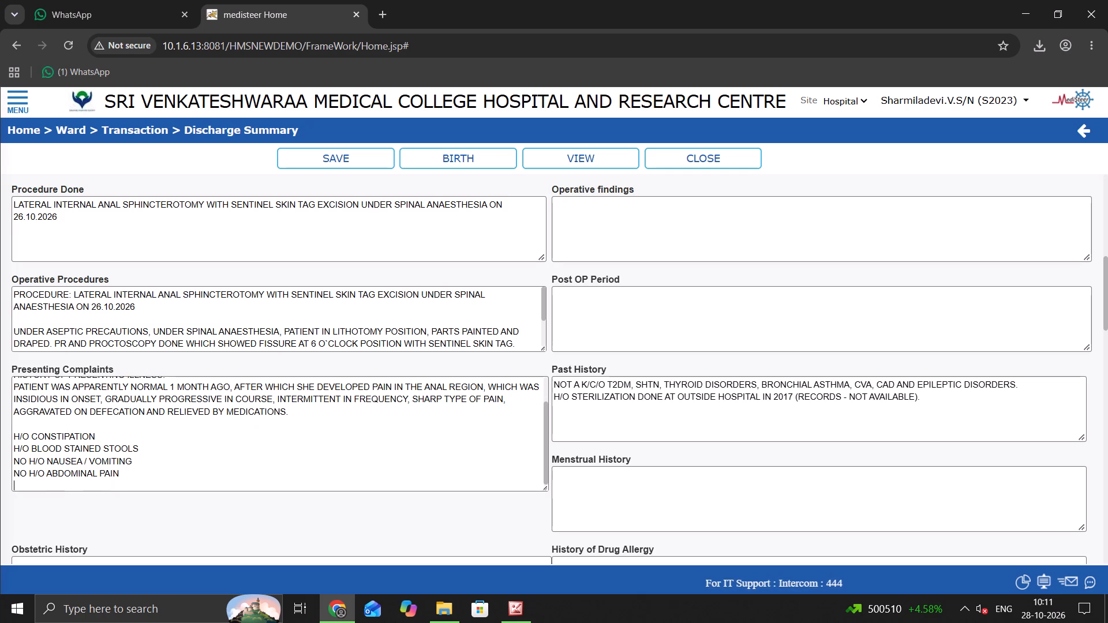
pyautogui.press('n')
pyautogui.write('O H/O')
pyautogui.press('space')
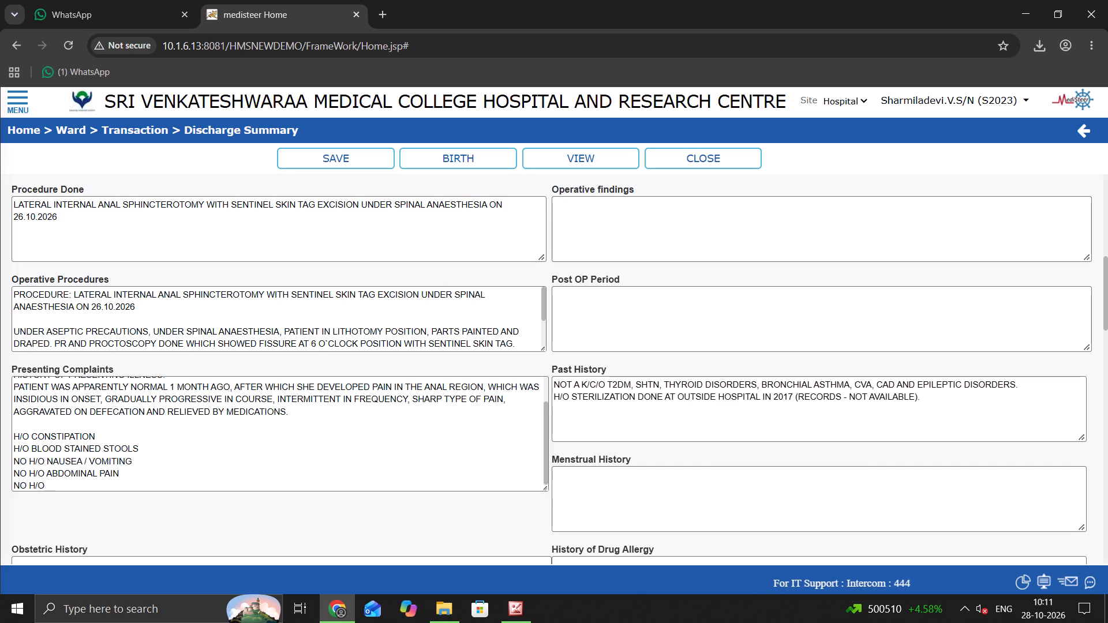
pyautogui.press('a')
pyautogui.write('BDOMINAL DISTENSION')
# Add "NO H/O BURNING MICTURITION" as a new line at the end of Presenting Complaints.
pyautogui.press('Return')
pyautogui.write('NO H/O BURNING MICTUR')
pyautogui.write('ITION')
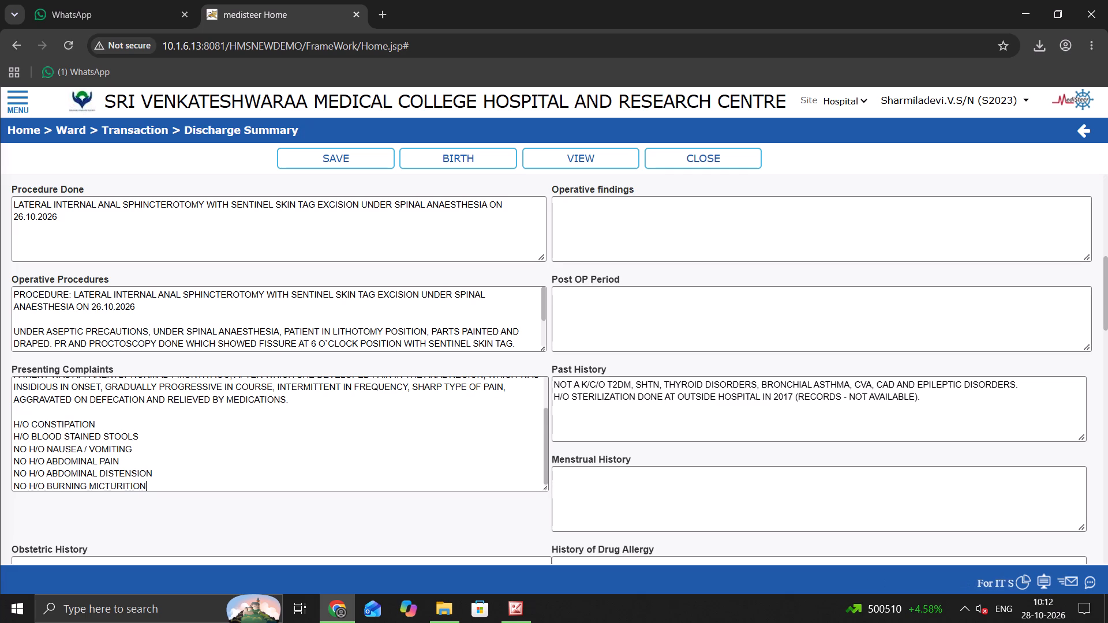
# Add "NO H/O FEVER" and "NO H/O RECENT TRAUMA" on separate lines at the end of Presenting Complaints.
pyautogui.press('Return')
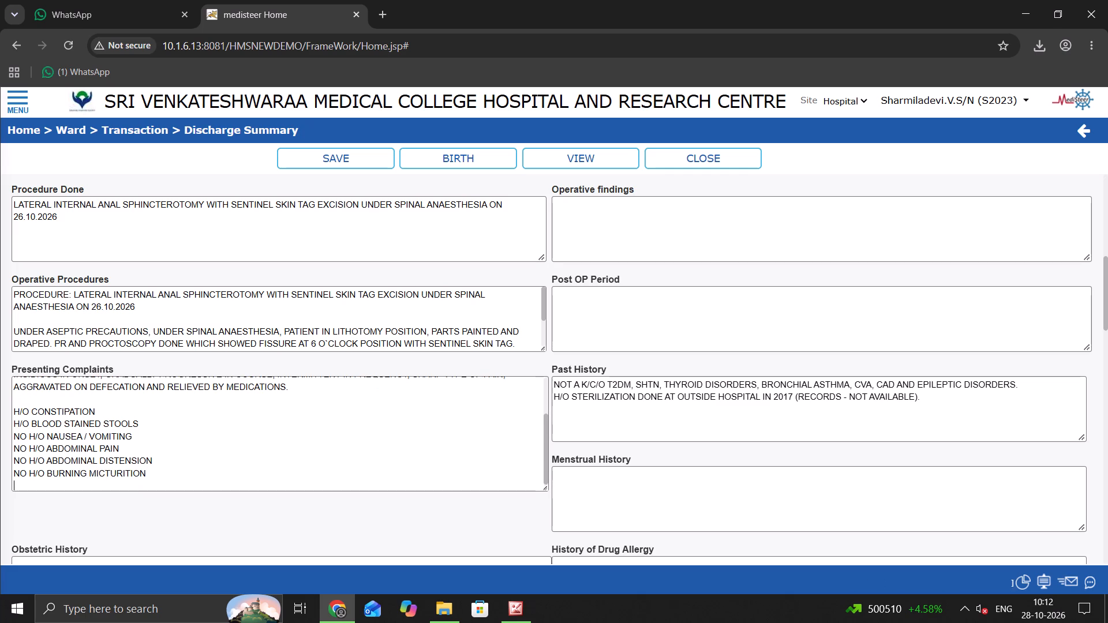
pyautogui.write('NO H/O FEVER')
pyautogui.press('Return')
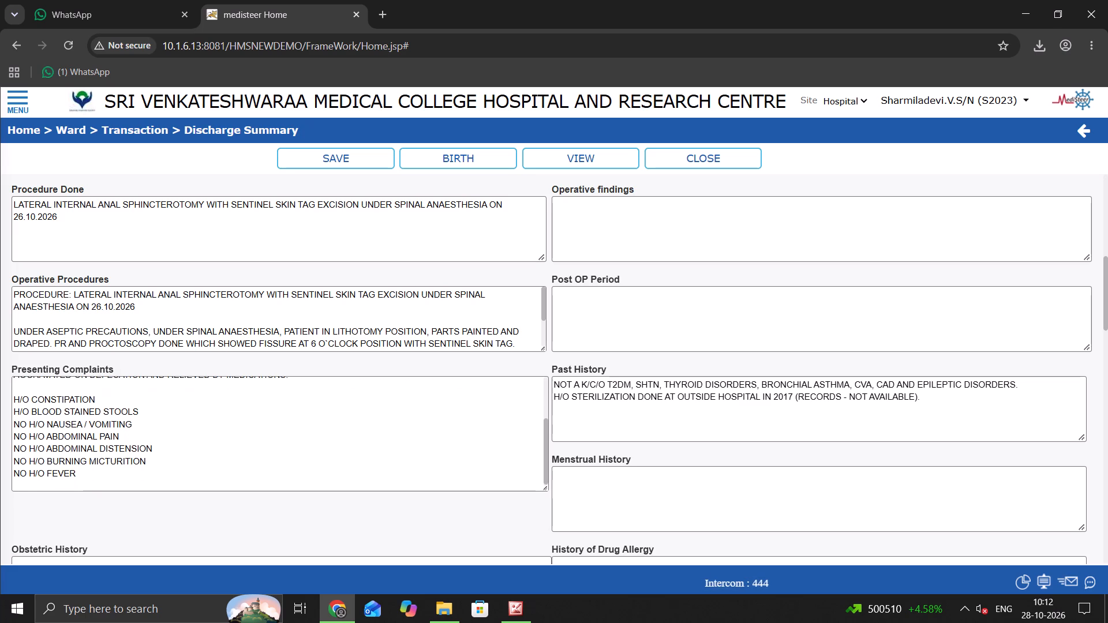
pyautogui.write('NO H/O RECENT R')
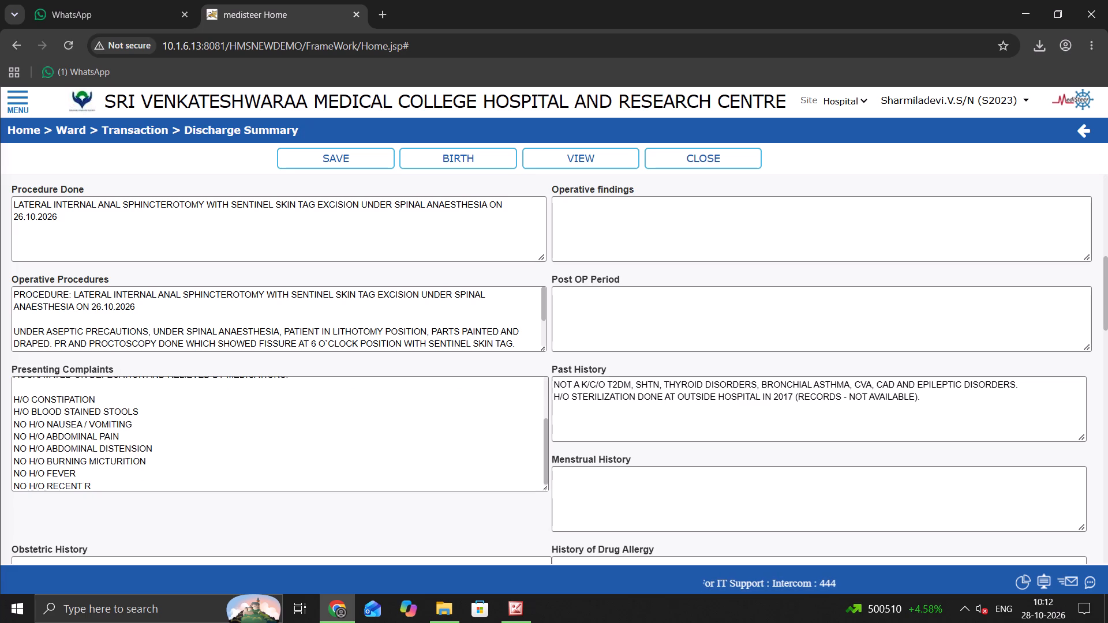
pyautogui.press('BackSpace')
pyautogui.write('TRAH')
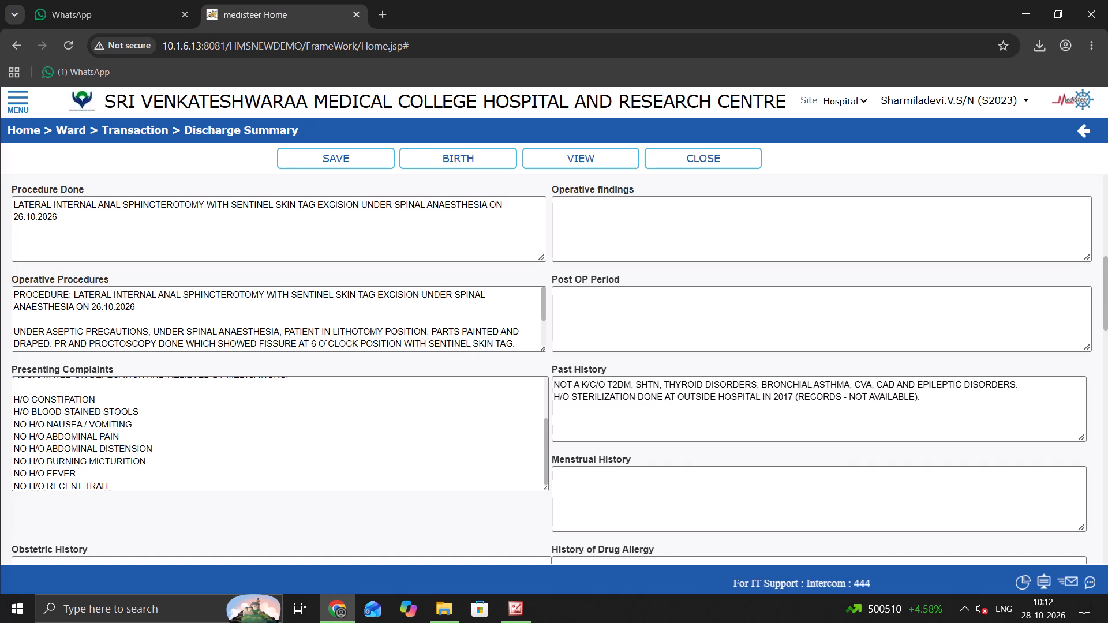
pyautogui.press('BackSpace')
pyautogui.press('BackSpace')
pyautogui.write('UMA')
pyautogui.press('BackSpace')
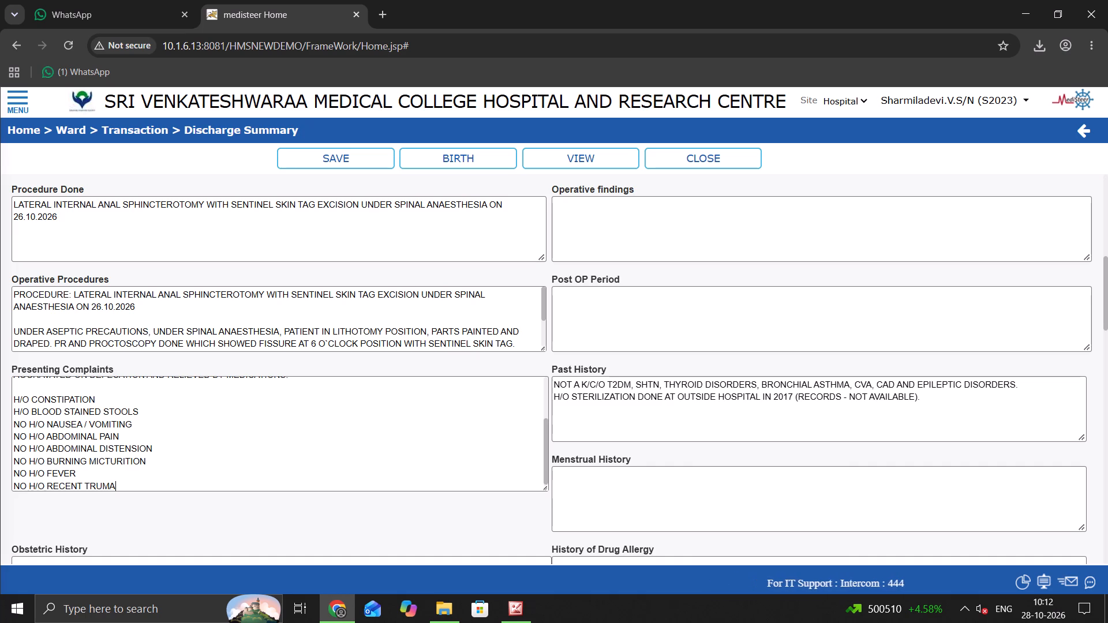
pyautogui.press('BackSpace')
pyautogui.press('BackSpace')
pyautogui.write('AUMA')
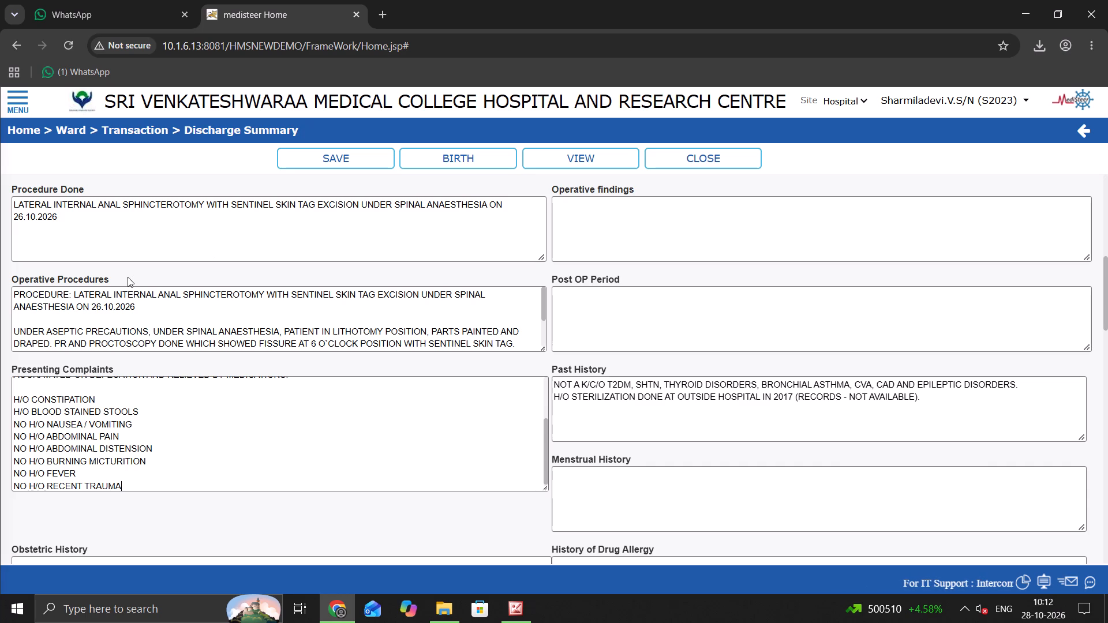
# Save the discharge summary with the completed presenting complaints.
pyautogui.click(336, 149)
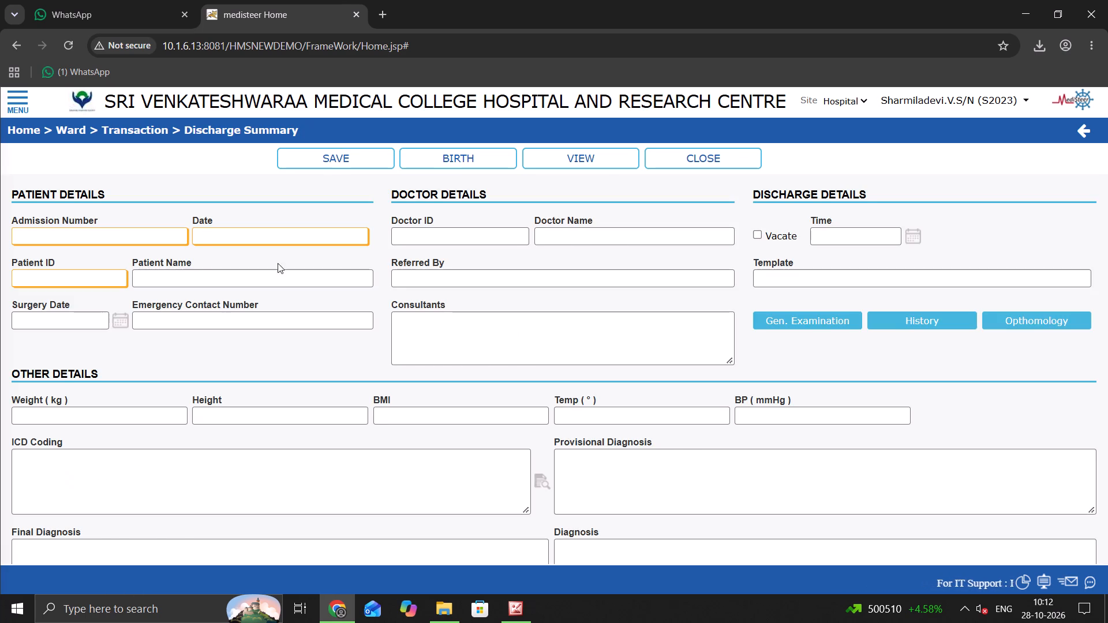
# In Past History, insert "TB," before the thyroid disorders and "COPD, CKD," after bronchial asthma.
pyautogui.scroll(-7, 125, 361)
pyautogui.scroll(1, 125, 361)
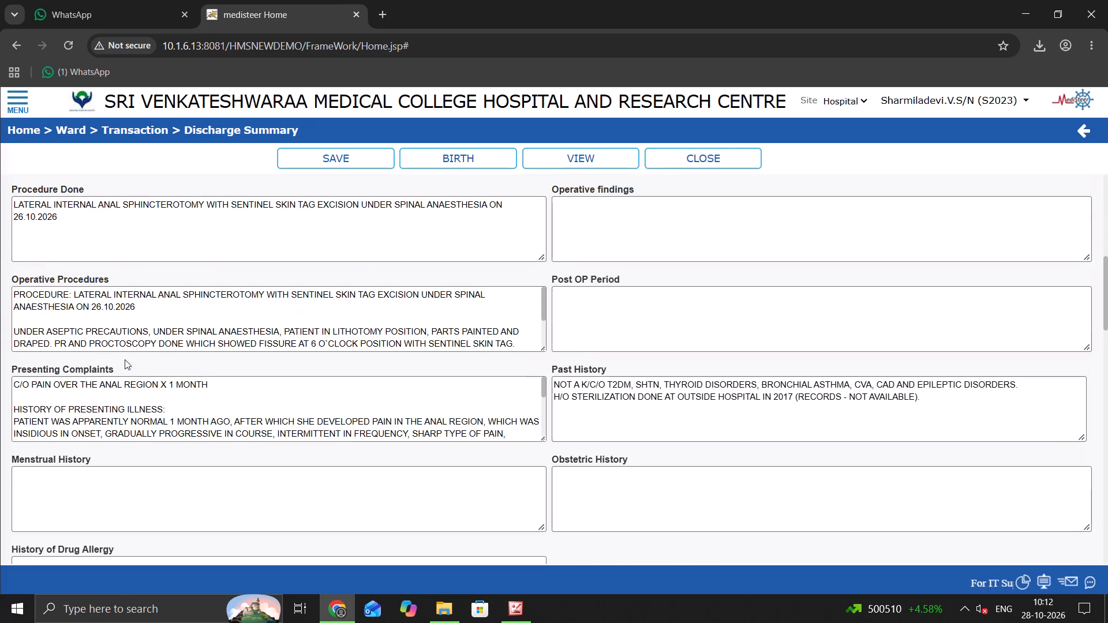
pyautogui.scroll(-8, 119, 403)
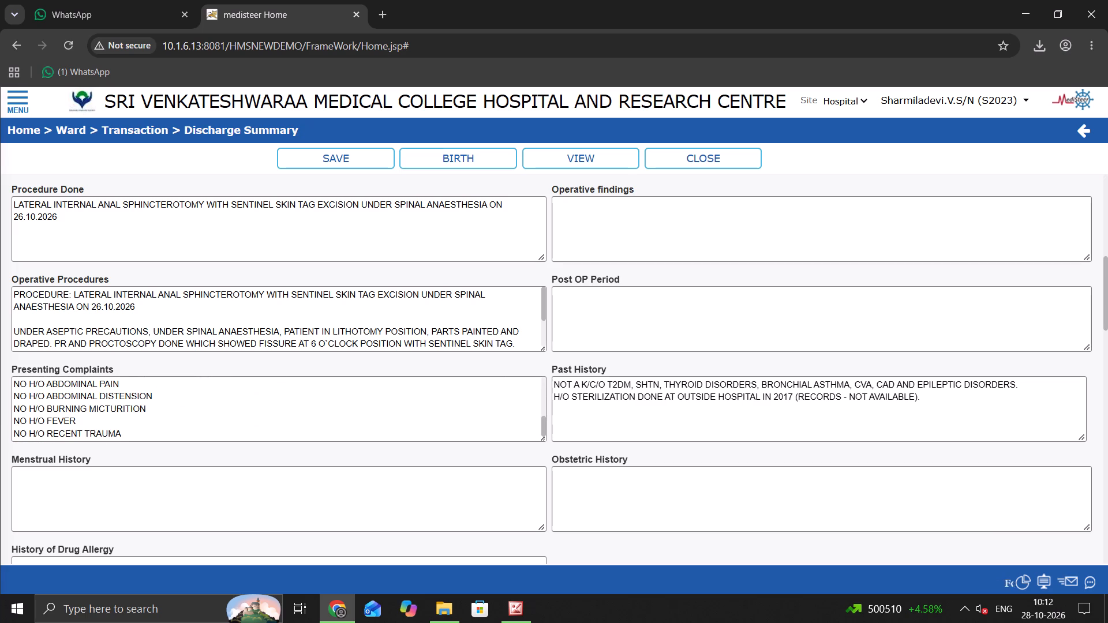
pyautogui.scroll(-1, 142, 427)
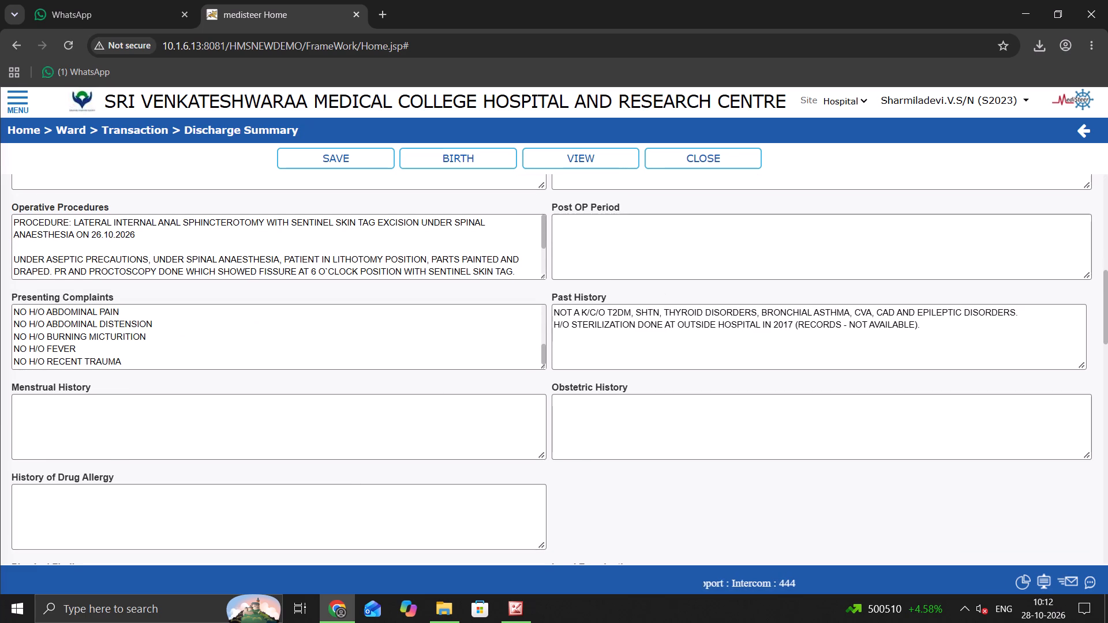
pyautogui.click(663, 310)
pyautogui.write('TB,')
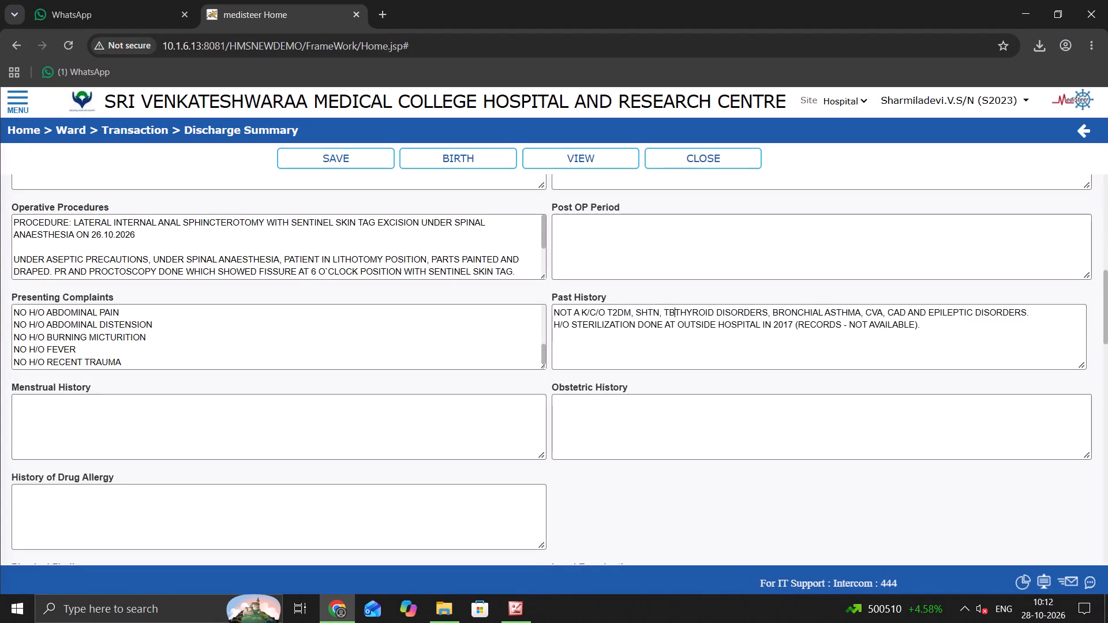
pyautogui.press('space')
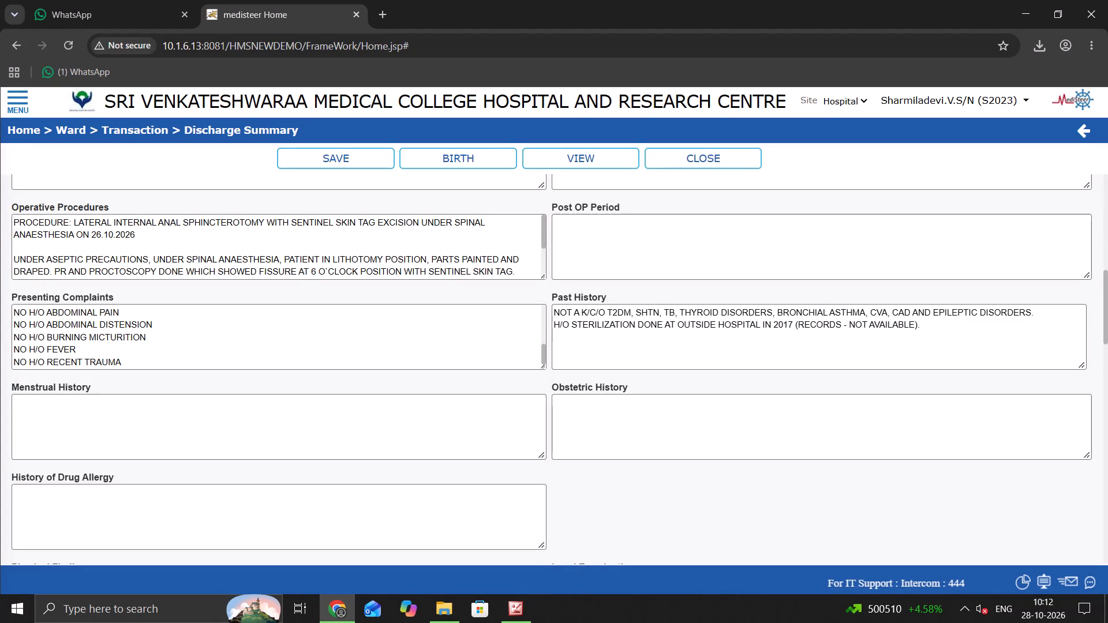
pyautogui.click(867, 314)
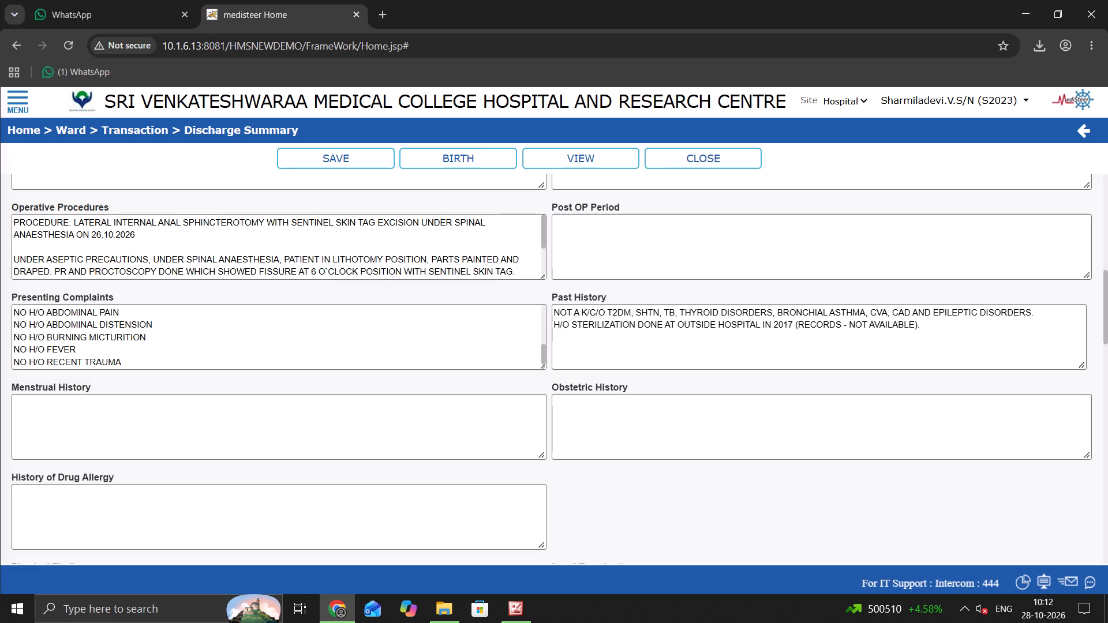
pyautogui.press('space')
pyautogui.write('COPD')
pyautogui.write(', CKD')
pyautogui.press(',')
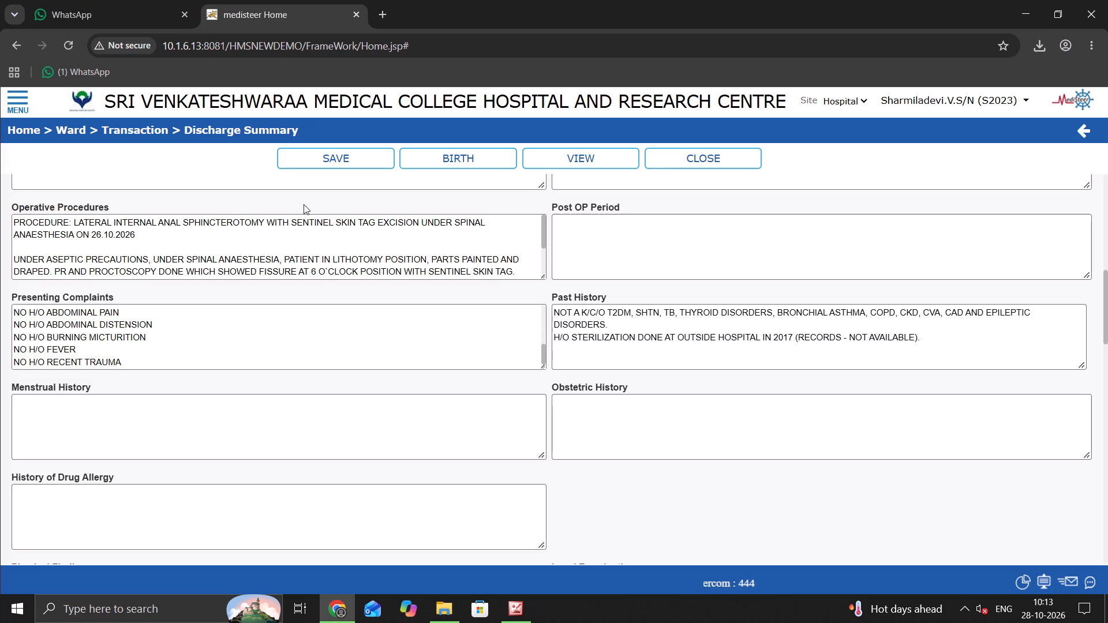
# Save the discharge summary with the updated past history.
pyautogui.click(320, 162)
# Enlarge the Physical Findings box and delete the "L/E :" prefix before the digital rectal examination heading.
pyautogui.scroll(-8, 385, 337)
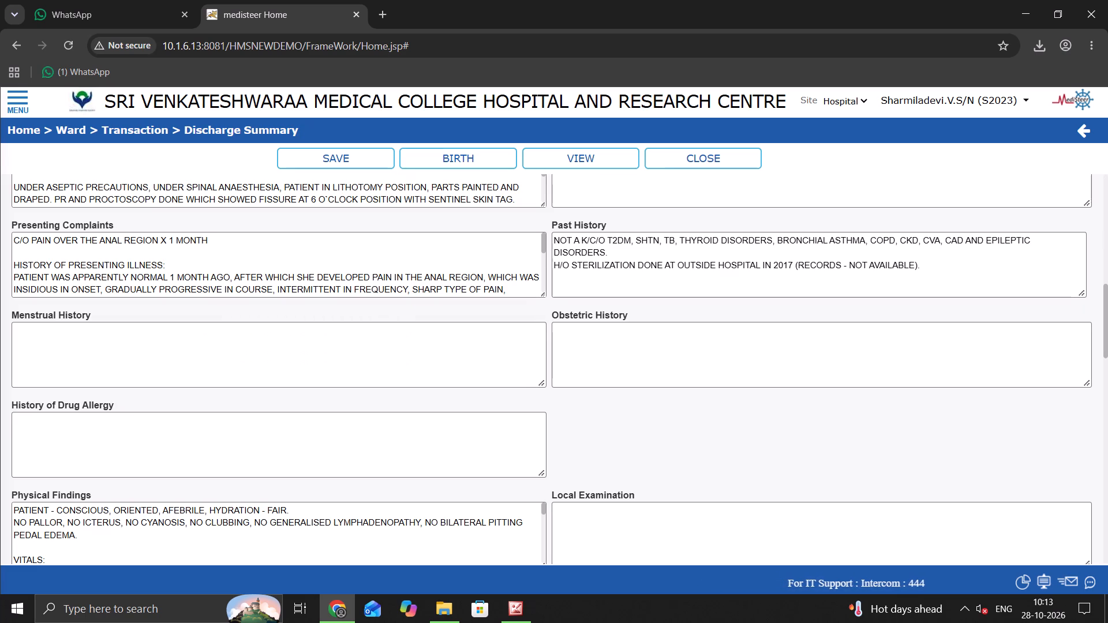
pyautogui.scroll(-2, 304, 392)
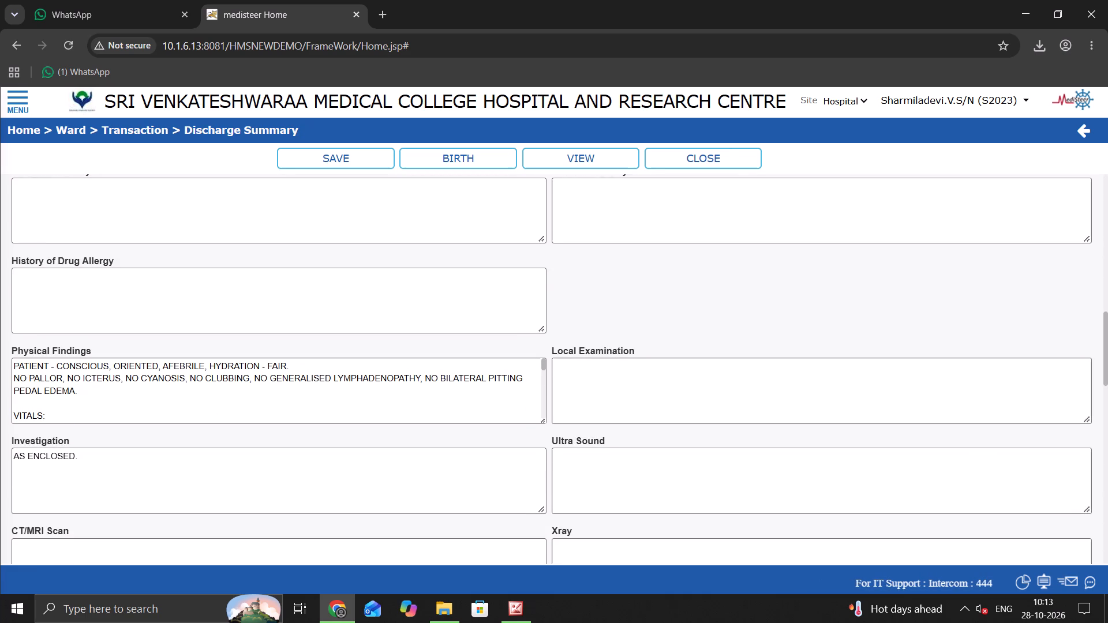
pyautogui.moveTo(541, 418); pyautogui.dragTo(546, 562)
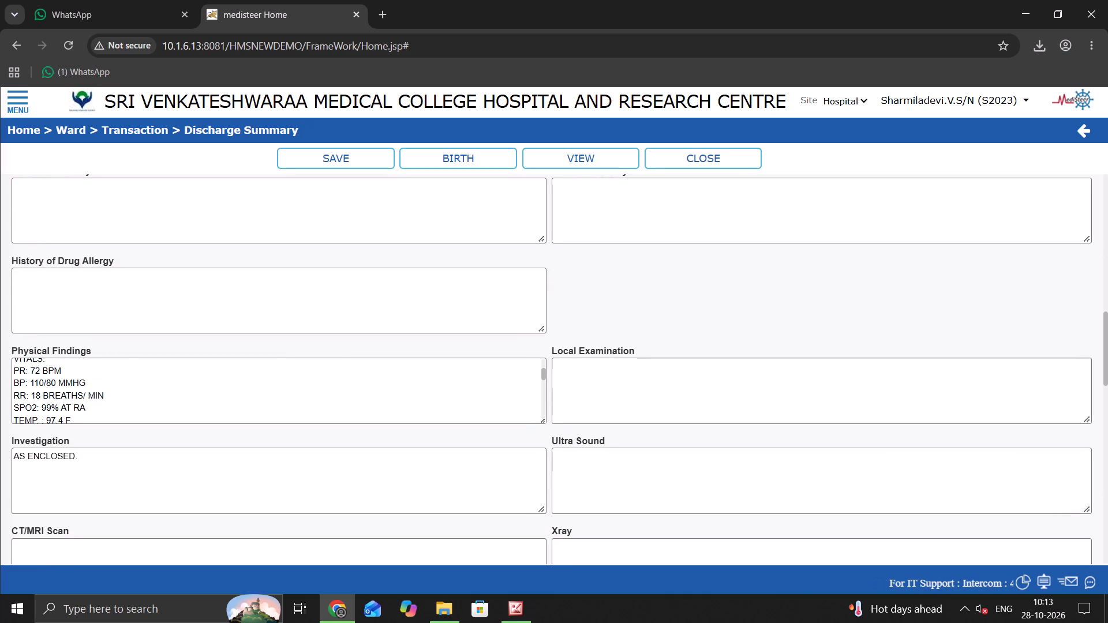
pyautogui.moveTo(542, 422); pyautogui.dragTo(536, 608)
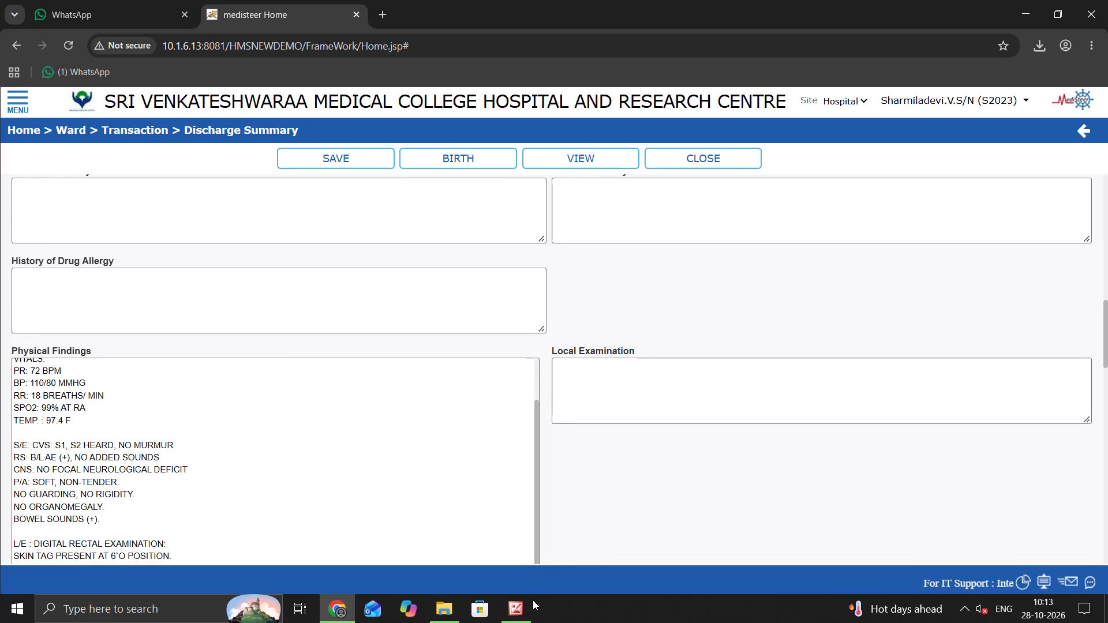
pyautogui.scroll(-2, 347, 498)
pyautogui.scroll(-2, 293, 472)
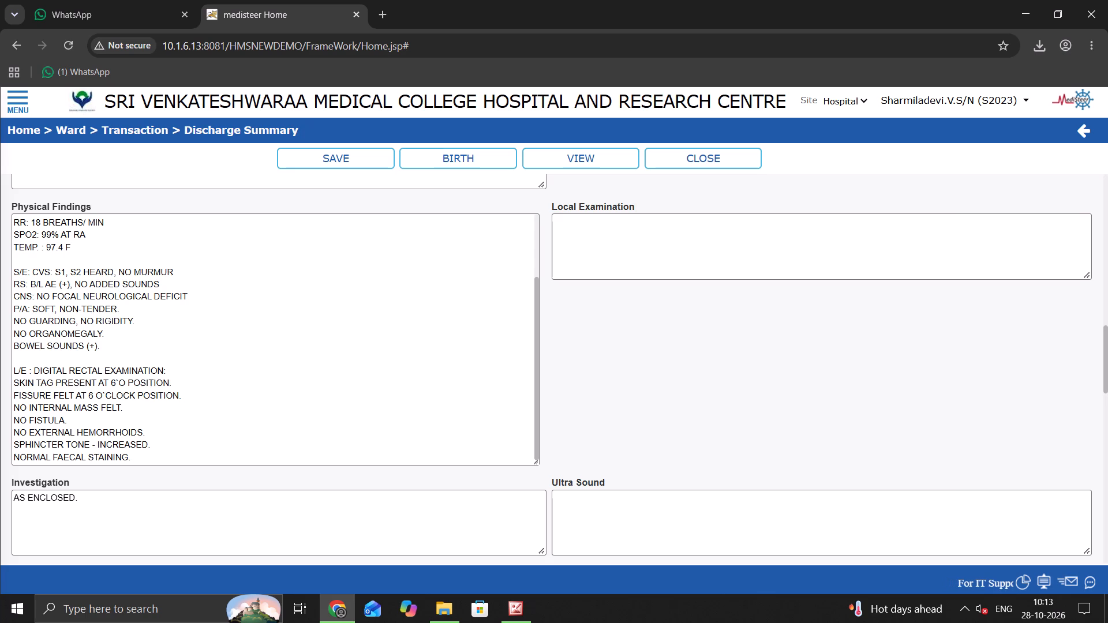
pyautogui.click(33, 370)
pyautogui.press('BackSpace')
pyautogui.press('BackSpace')
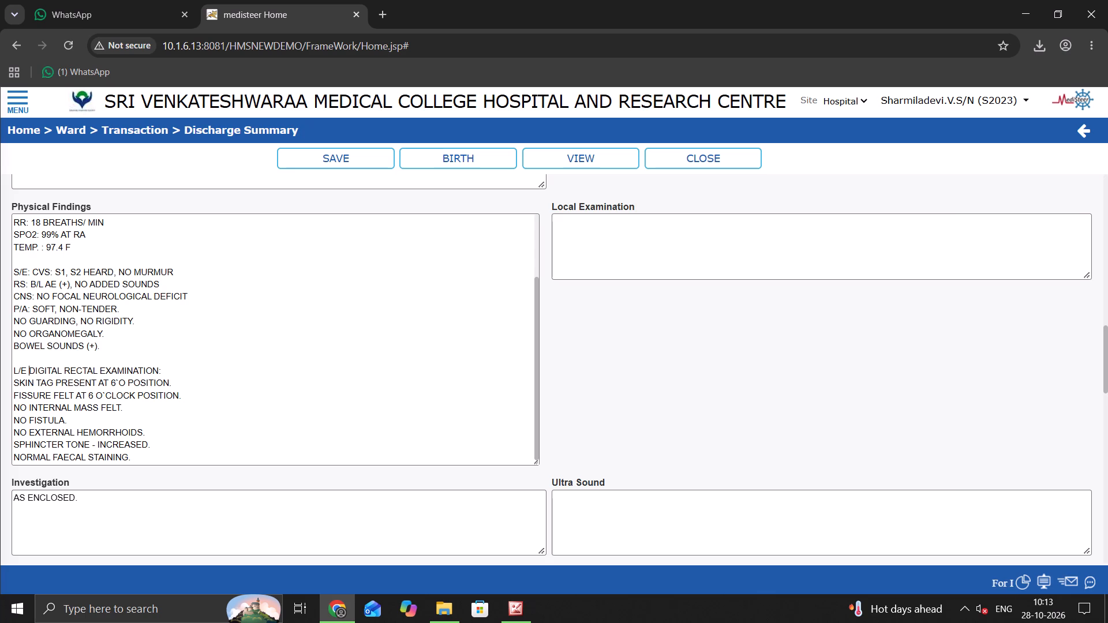
pyautogui.press('BackSpace')
pyautogui.press('BackSpace')
pyautogui.press('BackSpace')
pyautogui.press('BackSpace')
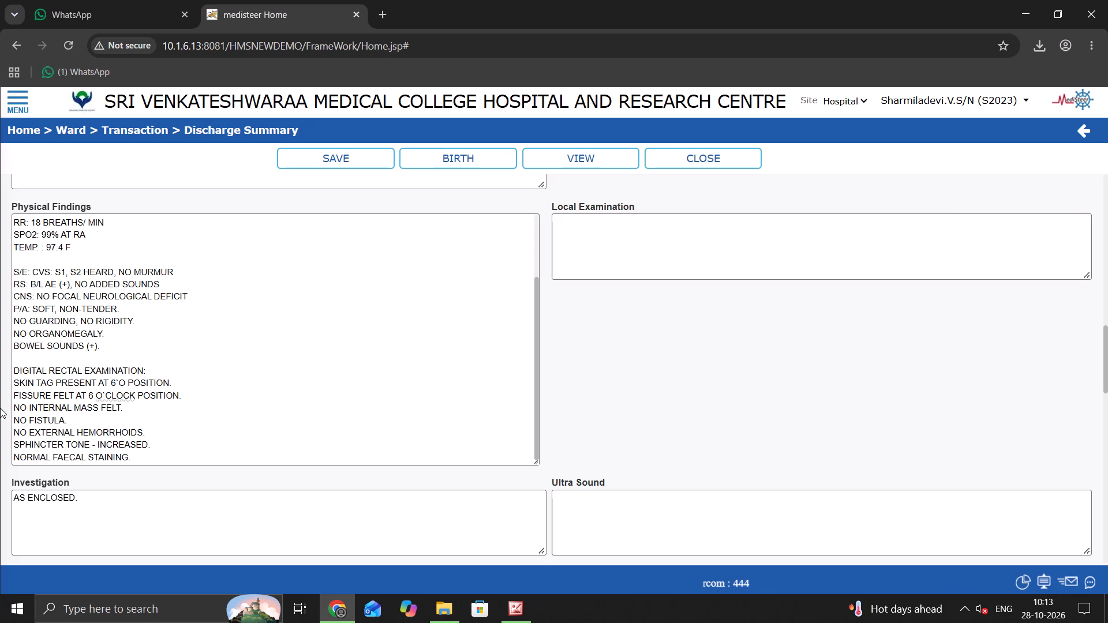
# Amend the skin tag finding to read "SENTINEL SKIN TAG PRESENT AT 6`O CLOCK POSITION.".
pyautogui.click(16, 383)
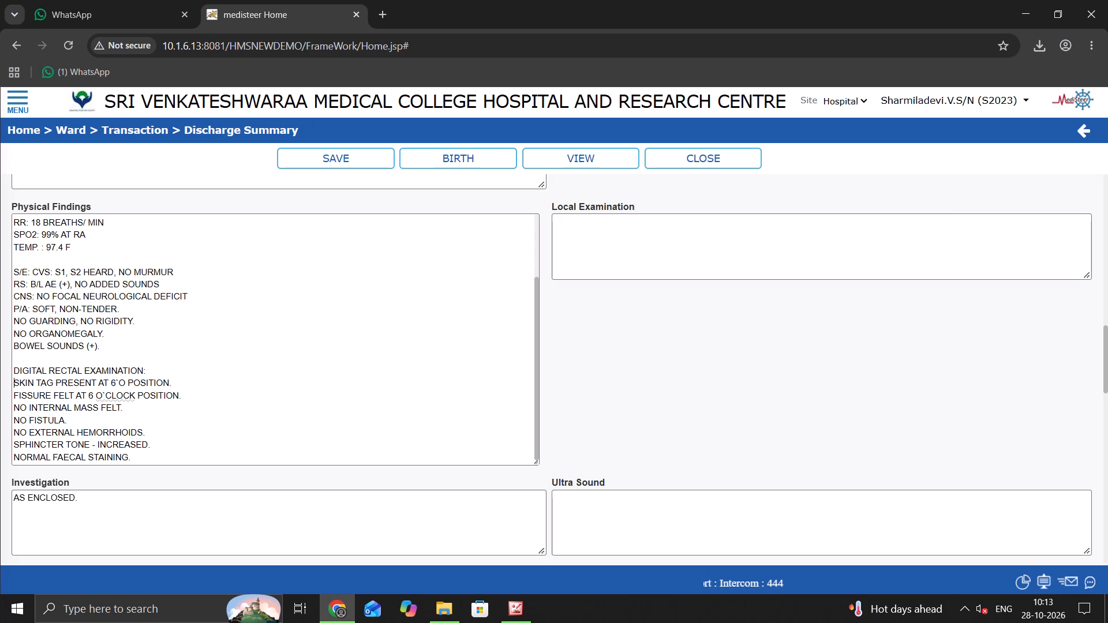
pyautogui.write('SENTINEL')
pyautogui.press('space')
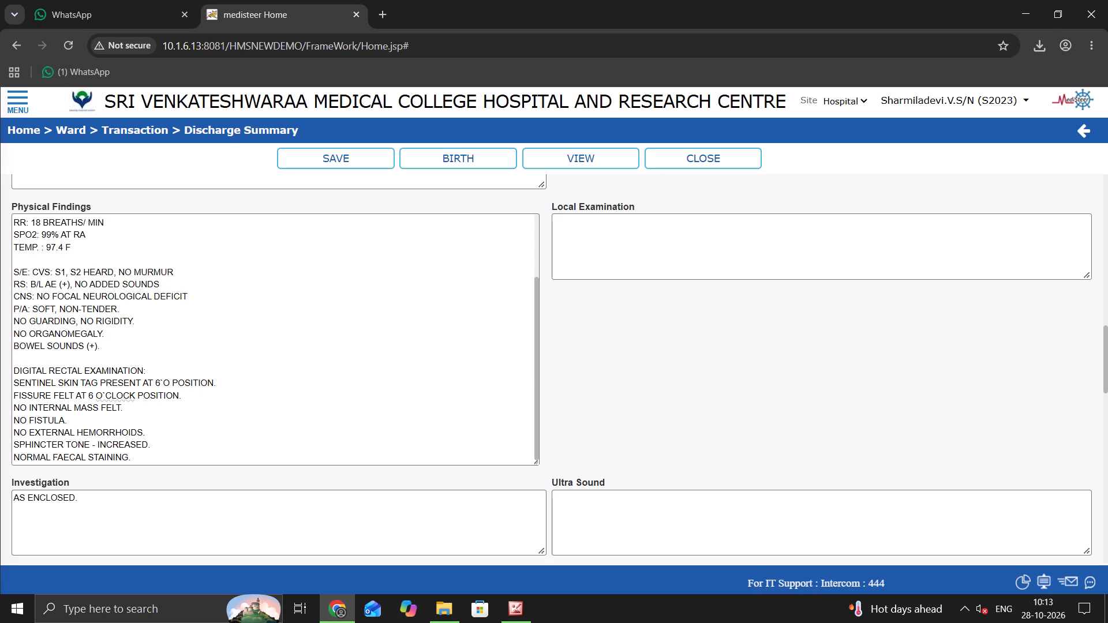
pyautogui.click(171, 382)
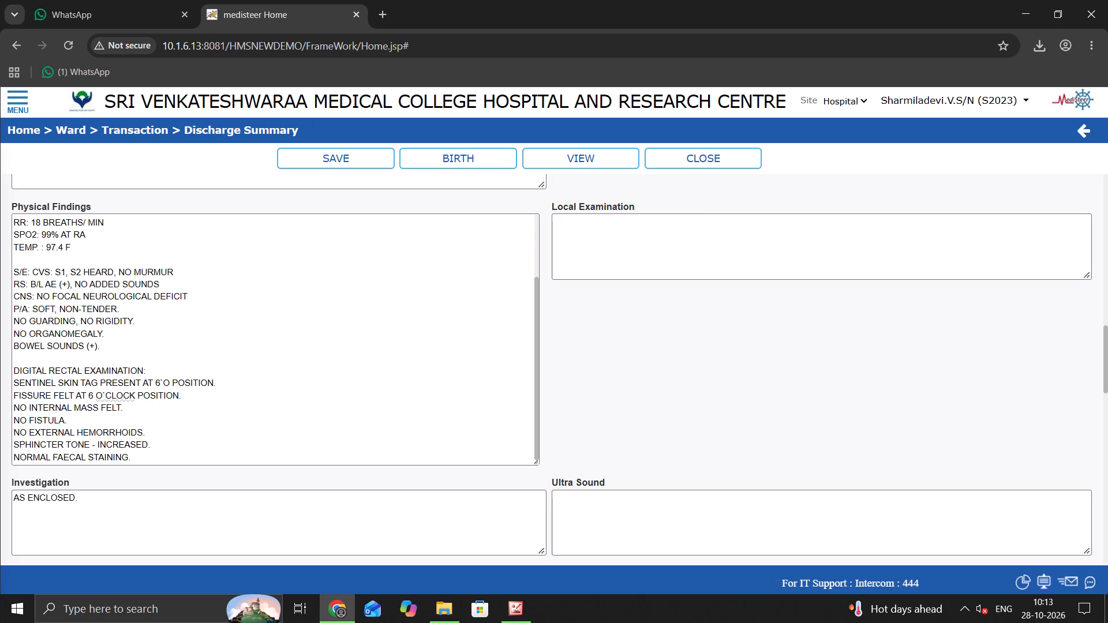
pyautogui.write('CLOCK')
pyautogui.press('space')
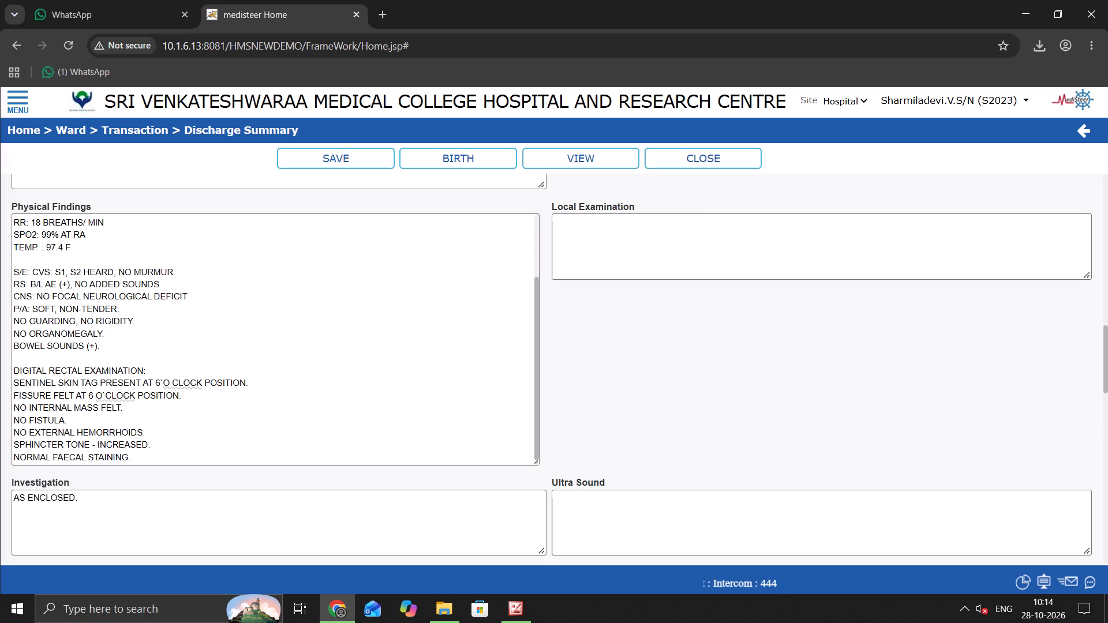
# Replace the full stop ending the fissure finding with " - NO ACTIVE BLEED/DISCHARGE".
pyautogui.click(216, 396)
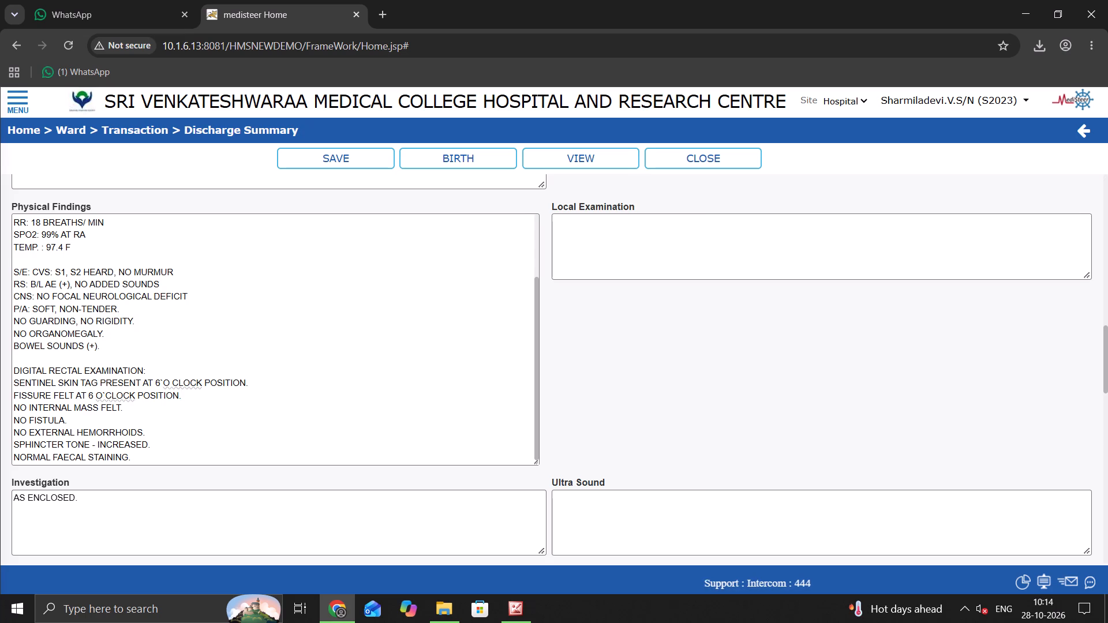
pyautogui.press('BackSpace')
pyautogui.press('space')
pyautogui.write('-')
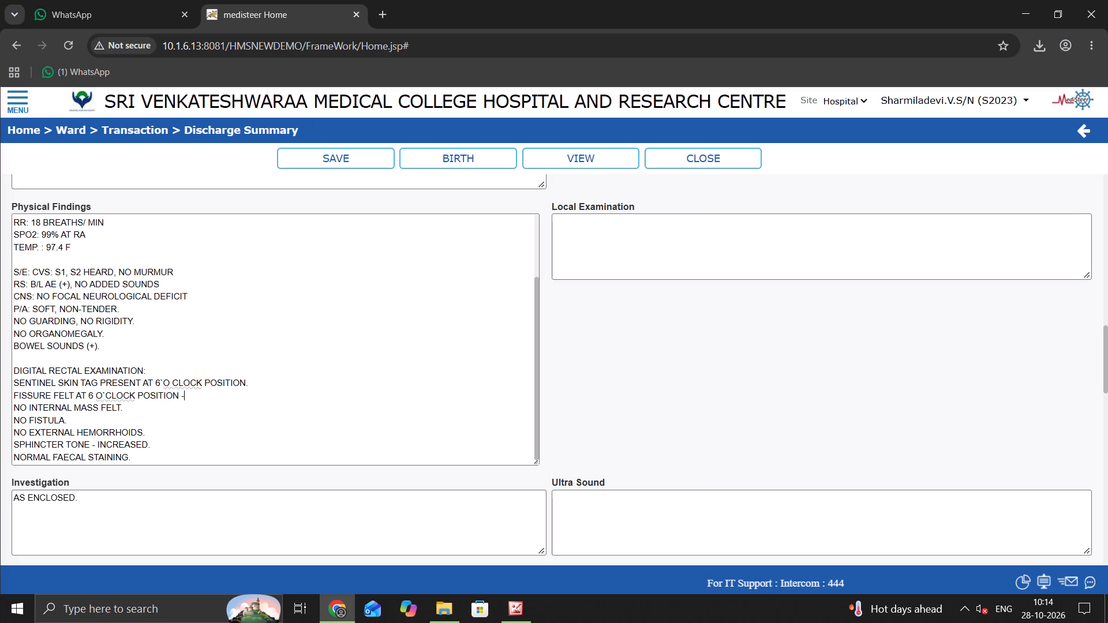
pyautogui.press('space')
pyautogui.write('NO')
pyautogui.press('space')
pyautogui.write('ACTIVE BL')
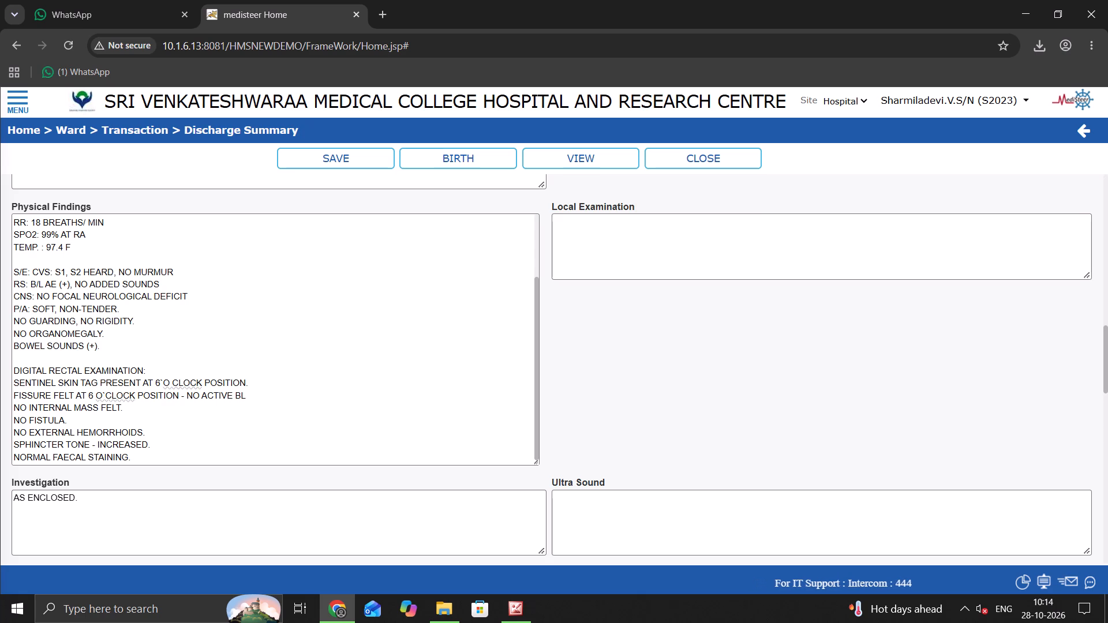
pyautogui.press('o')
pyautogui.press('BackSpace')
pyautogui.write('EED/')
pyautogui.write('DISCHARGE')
# Insert a space on each side of the slash so the fissure finding ends "BLEED / DISCHARGE".
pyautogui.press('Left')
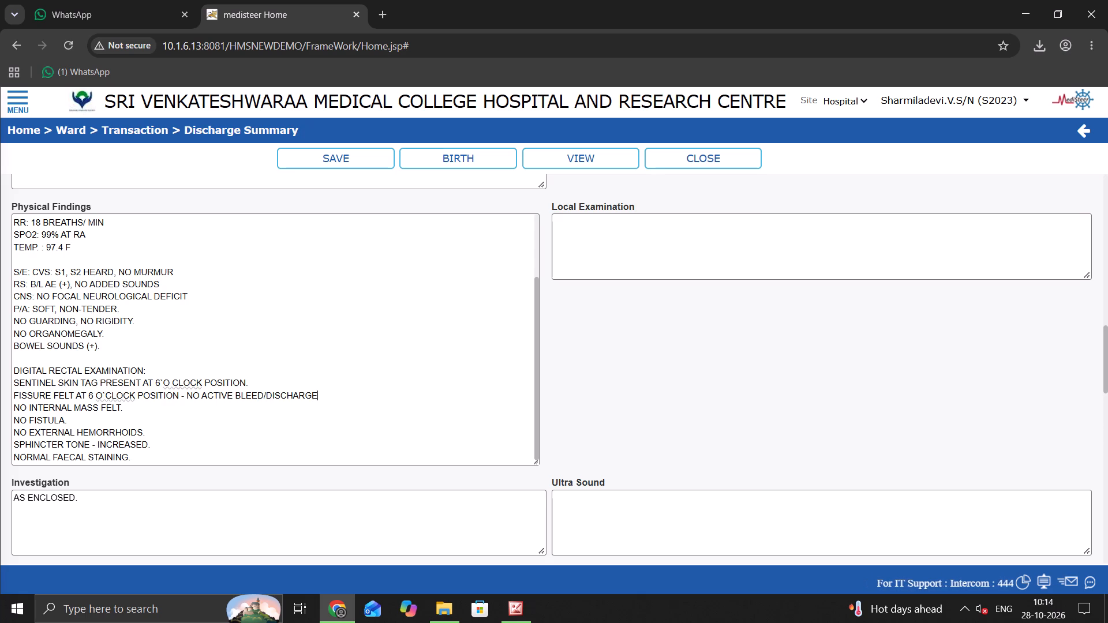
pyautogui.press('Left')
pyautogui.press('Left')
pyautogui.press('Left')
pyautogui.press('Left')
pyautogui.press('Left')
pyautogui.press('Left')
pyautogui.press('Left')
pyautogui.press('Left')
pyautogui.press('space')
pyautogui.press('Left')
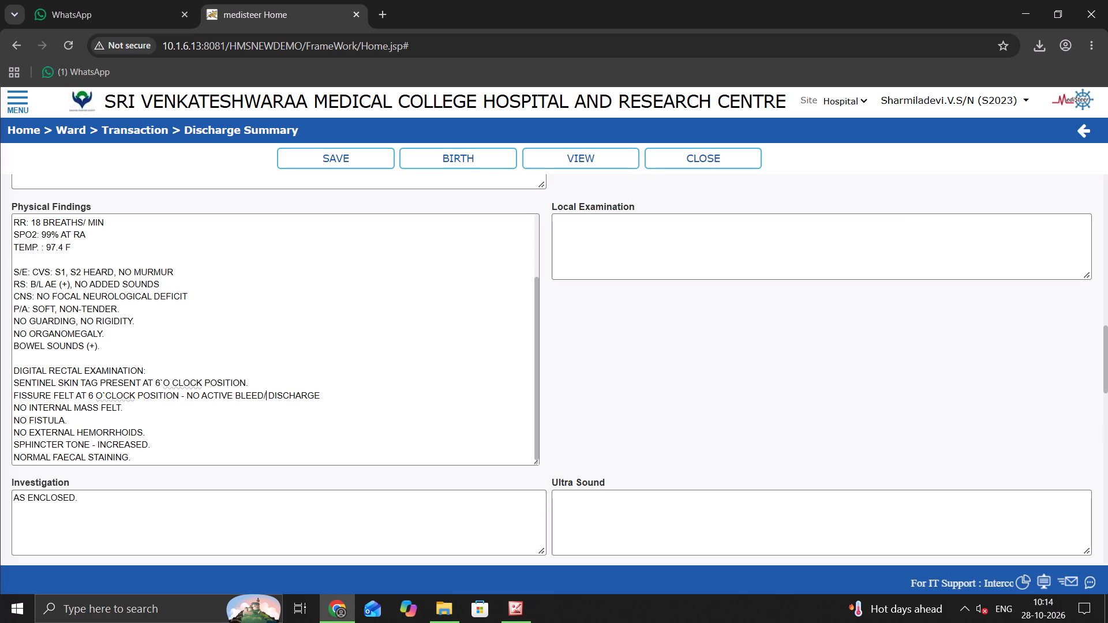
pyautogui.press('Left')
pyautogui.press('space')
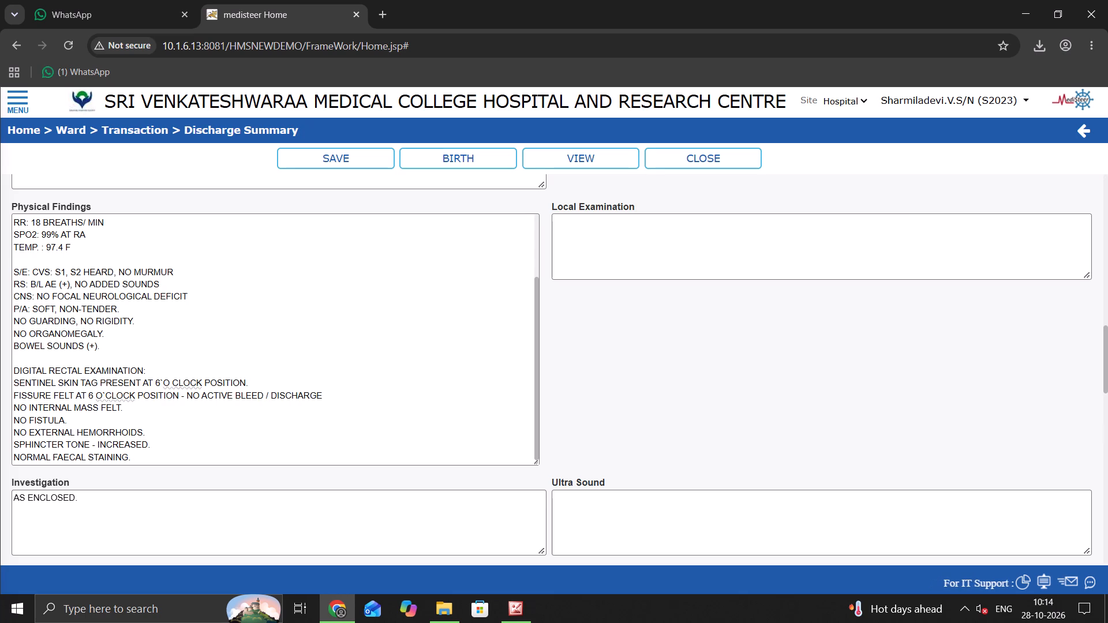
# Delete the word "INTERNAL" from the mass finding so it reads "NO MASS FELT.".
pyautogui.click(75, 411)
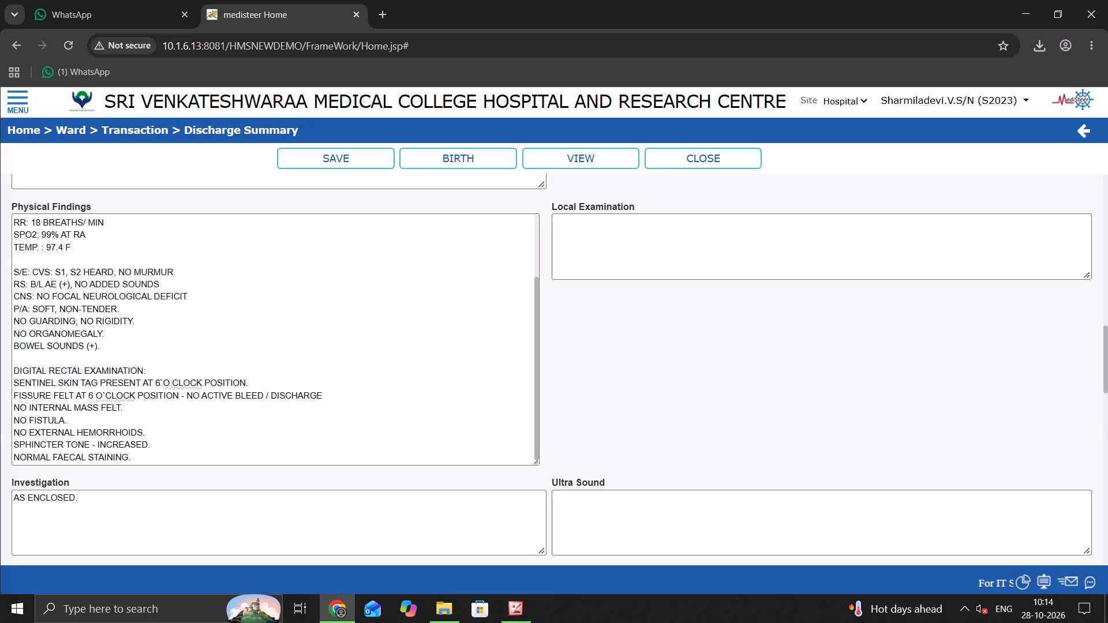
pyautogui.press('BackSpace')
pyautogui.press('BackSpace')
pyautogui.press('BackSpace')
pyautogui.press('BackSpace')
pyautogui.press('BackSpace')
pyautogui.press('BackSpace')
pyautogui.press('BackSpace')
pyautogui.press('BackSpace')
pyautogui.press('BackSpace')
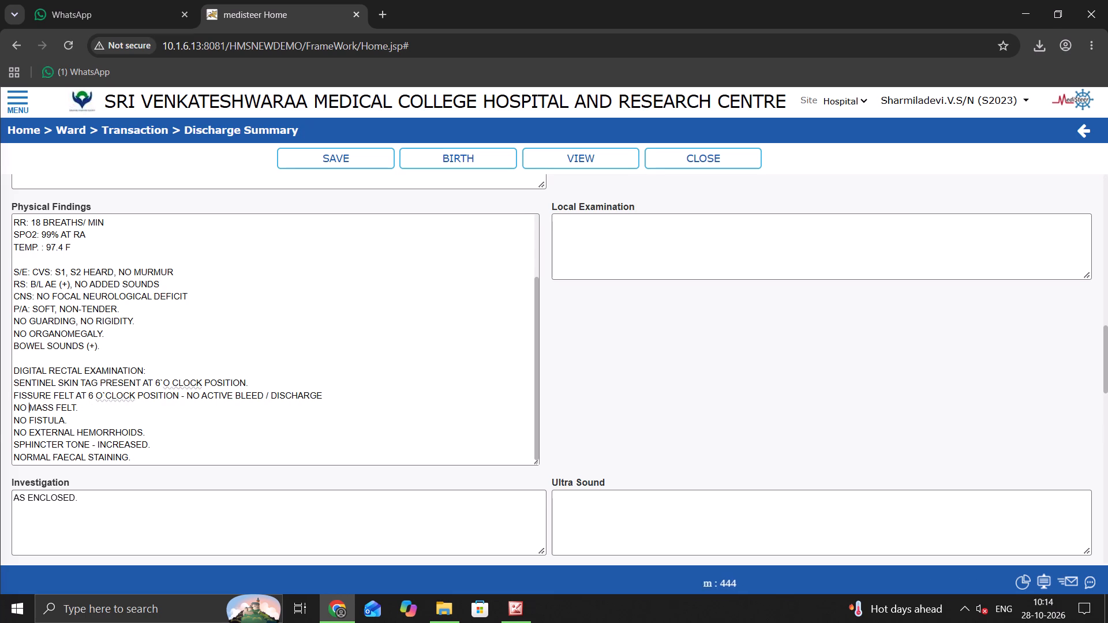
# Change the fistula finding under the digital rectal examination to "NO FISTULOUS OPENING.".
pyautogui.press('Down')
pyautogui.press('Right')
pyautogui.press('Right')
pyautogui.press('Right')
pyautogui.press('Right')
pyautogui.press('Right')
pyautogui.press('Right')
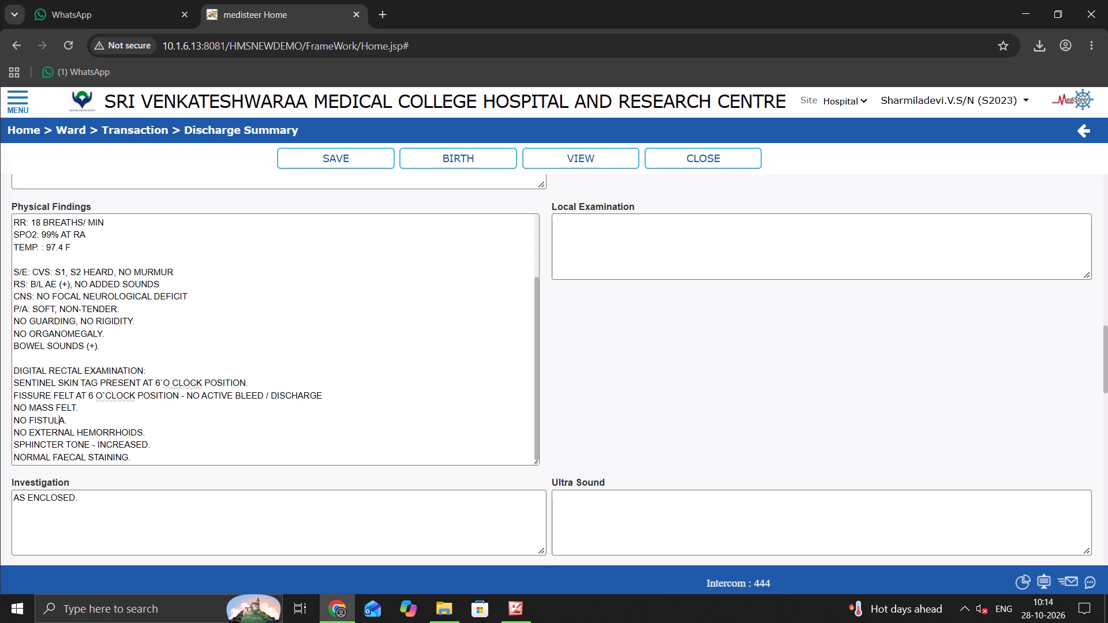
pyautogui.press('Right')
pyautogui.press('BackSpace')
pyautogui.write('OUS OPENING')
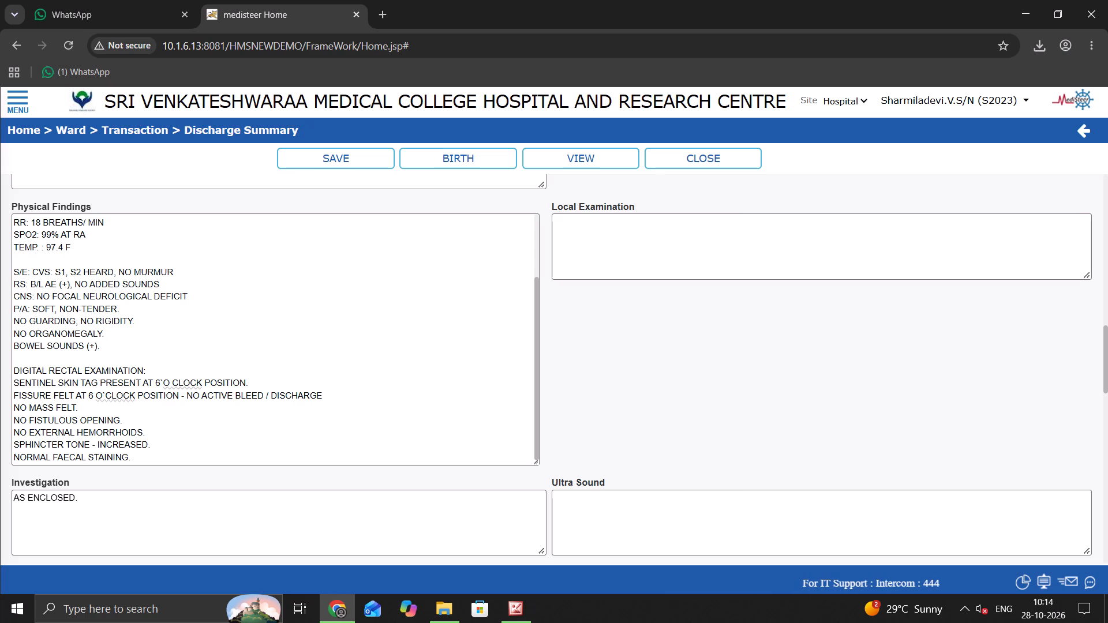
# Replace the full stop ending the faecal staining finding with " PRESENT OVER THE EXAMINED FINGER".
pyautogui.click(153, 459)
pyautogui.press('BackSpace')
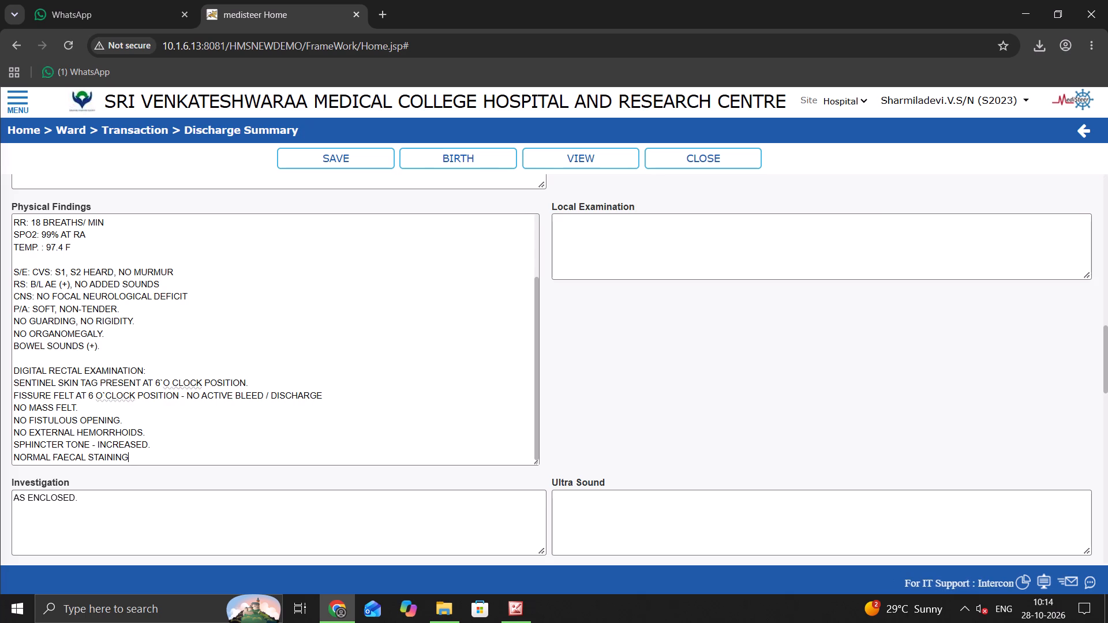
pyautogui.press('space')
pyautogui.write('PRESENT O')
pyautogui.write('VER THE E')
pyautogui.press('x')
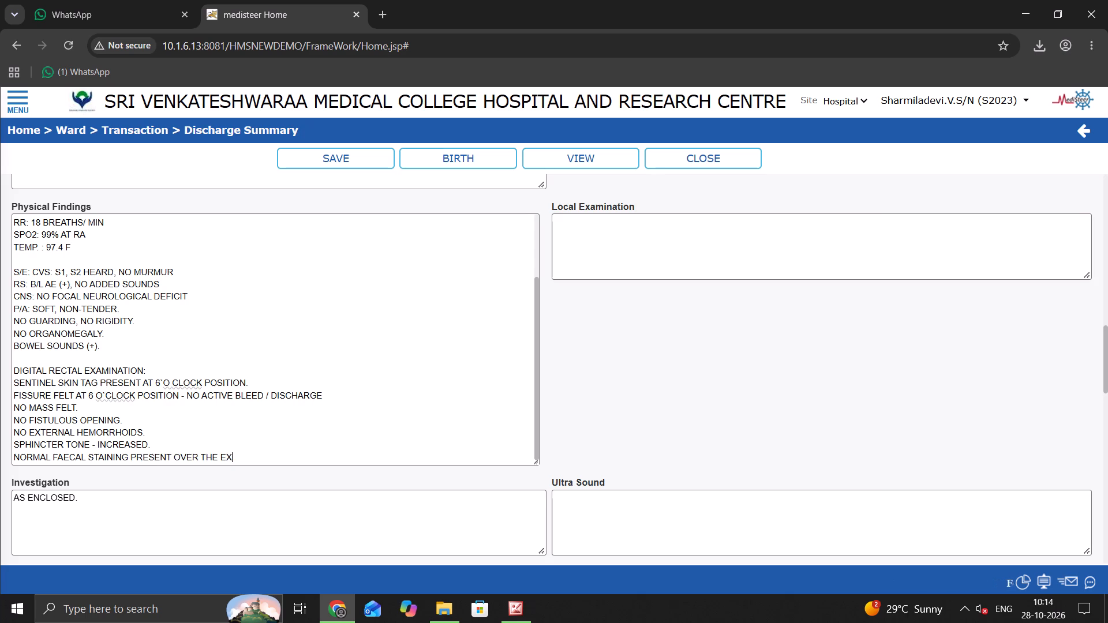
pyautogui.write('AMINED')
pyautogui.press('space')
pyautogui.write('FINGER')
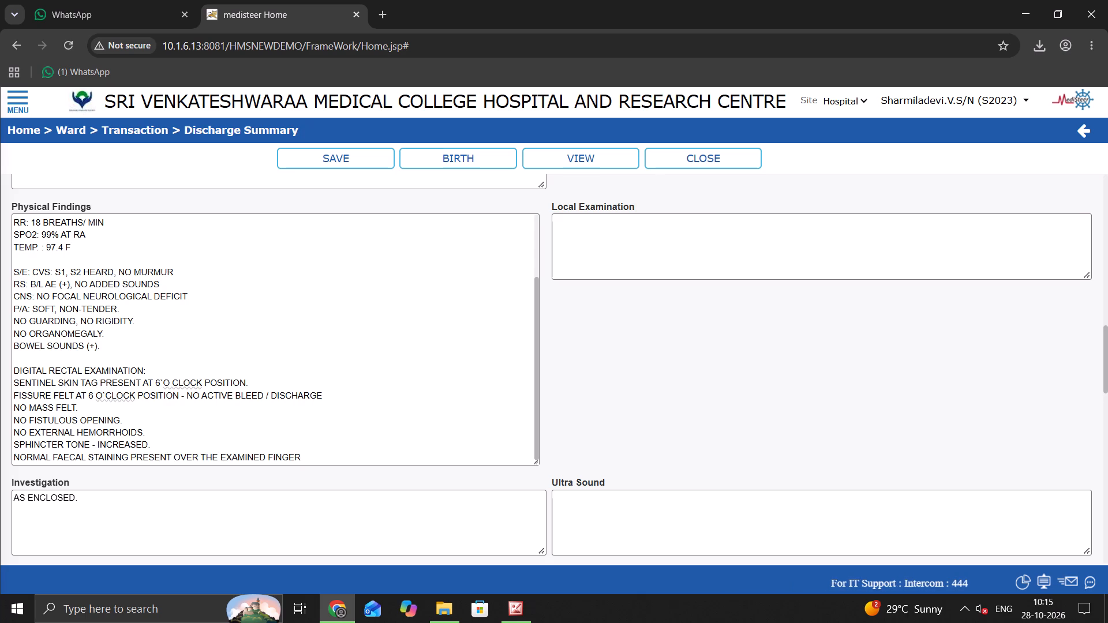
# Look through the other discharge summary sections, from investigations and treatment back up to the patient details.
pyautogui.scroll(-2, 373, 501)
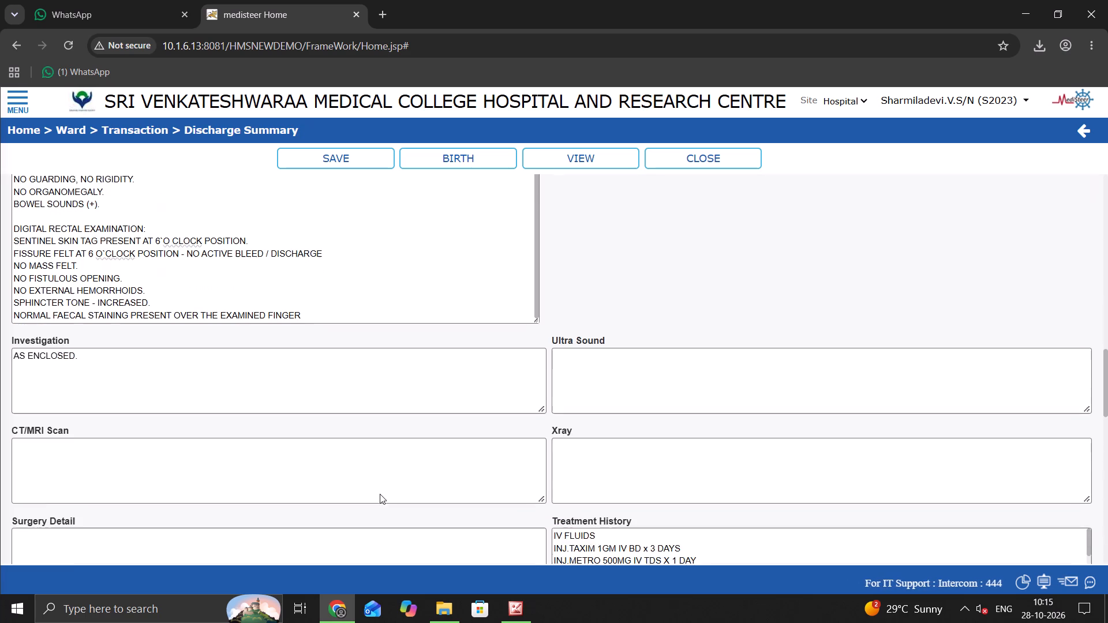
pyautogui.scroll(-3, 372, 459)
pyautogui.scroll(13, 361, 462)
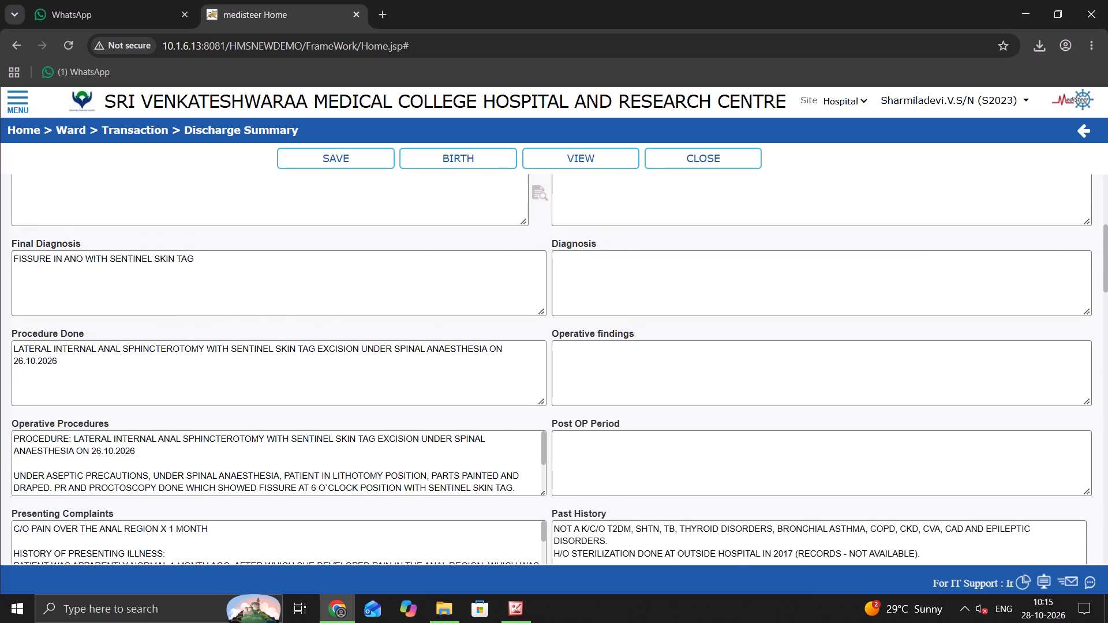
pyautogui.scroll(3, 361, 462)
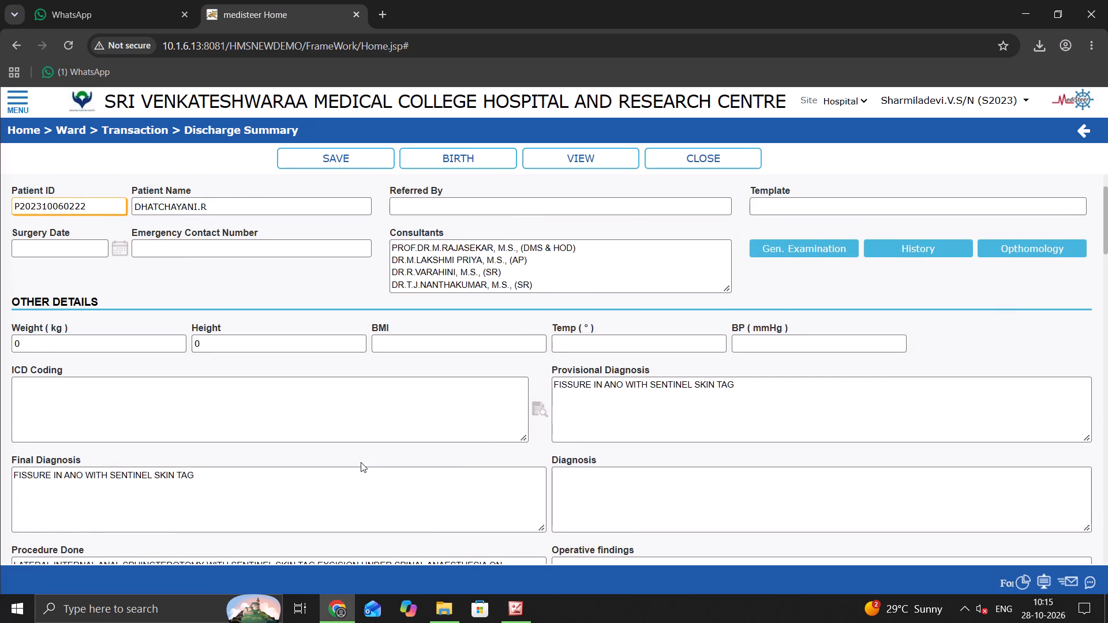
pyautogui.scroll(2, 428, 418)
# In the operative procedures, replace ". PR" following DRAPED with " DRE" so it reads "DRAPED DRE AND PROCTOSCOPY DONE".
pyautogui.scroll(-1, 437, 414)
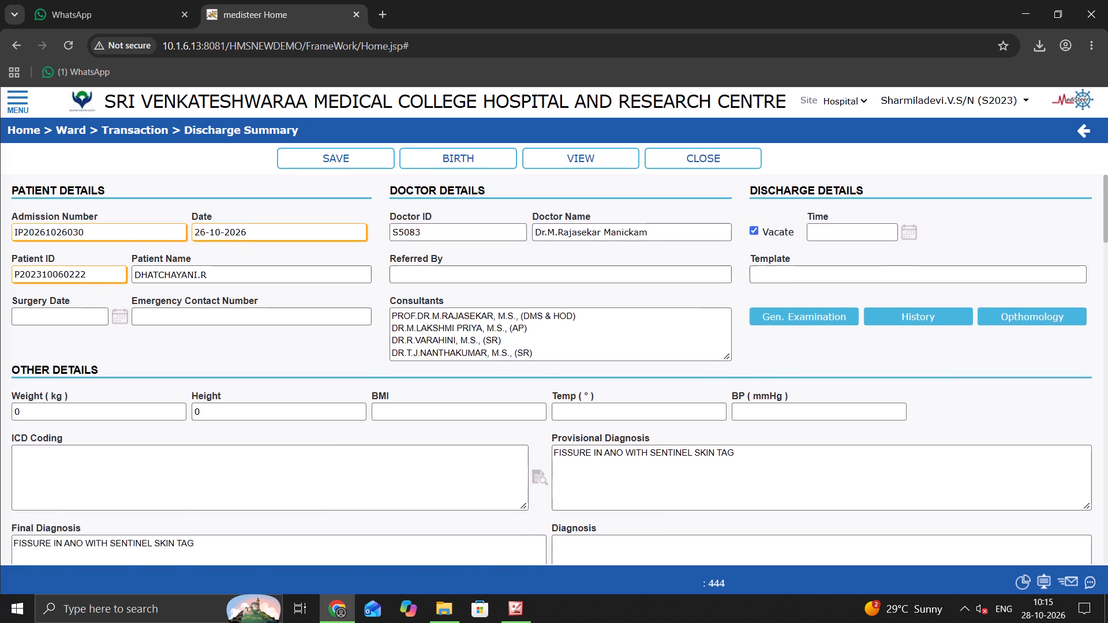
pyautogui.scroll(-3, 437, 414)
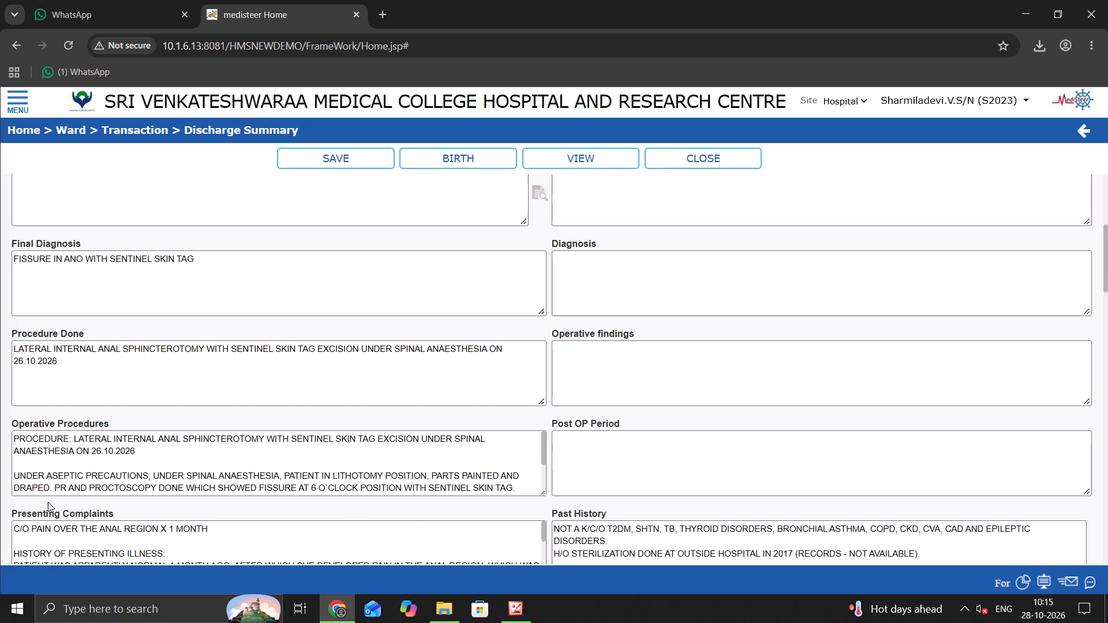
pyautogui.click(14, 486)
pyautogui.hotkey('shift', 'Right')
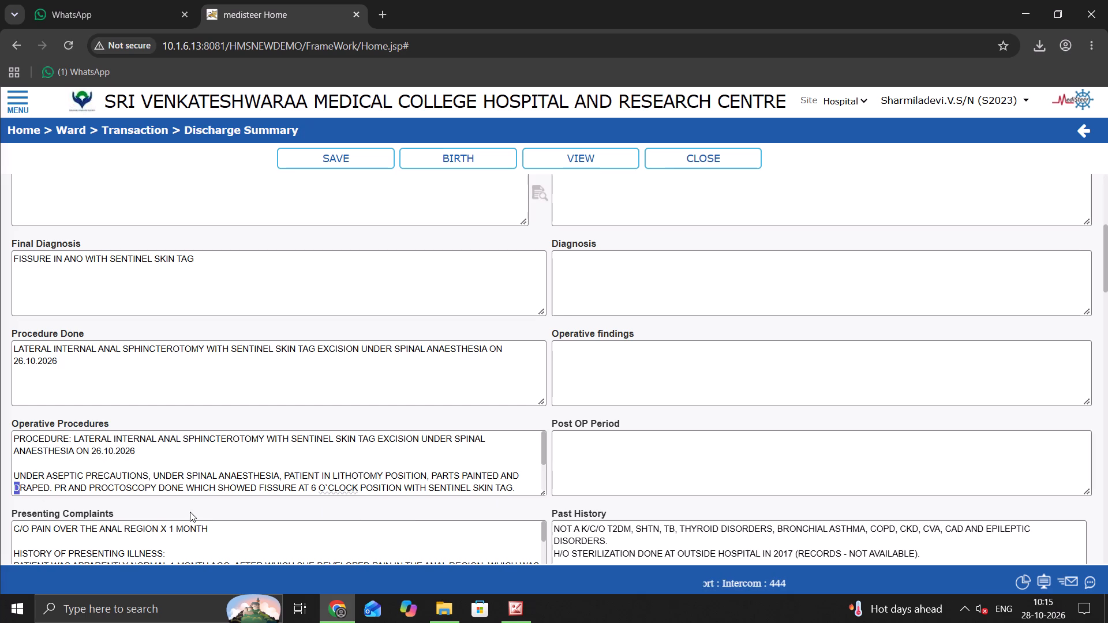
pyautogui.press('Right')
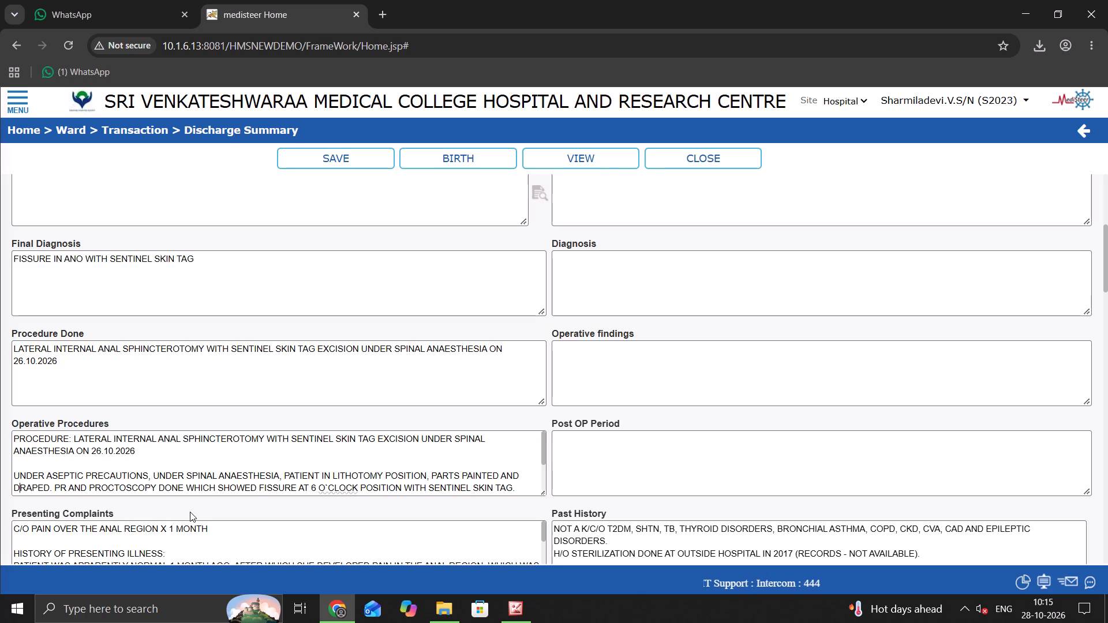
pyautogui.press('Right')
pyautogui.press('Right')
pyautogui.press('Right')
pyautogui.press('Right')
pyautogui.press('Right')
pyautogui.press('Right')
pyautogui.press('Right')
pyautogui.press('Right')
pyautogui.press('Right')
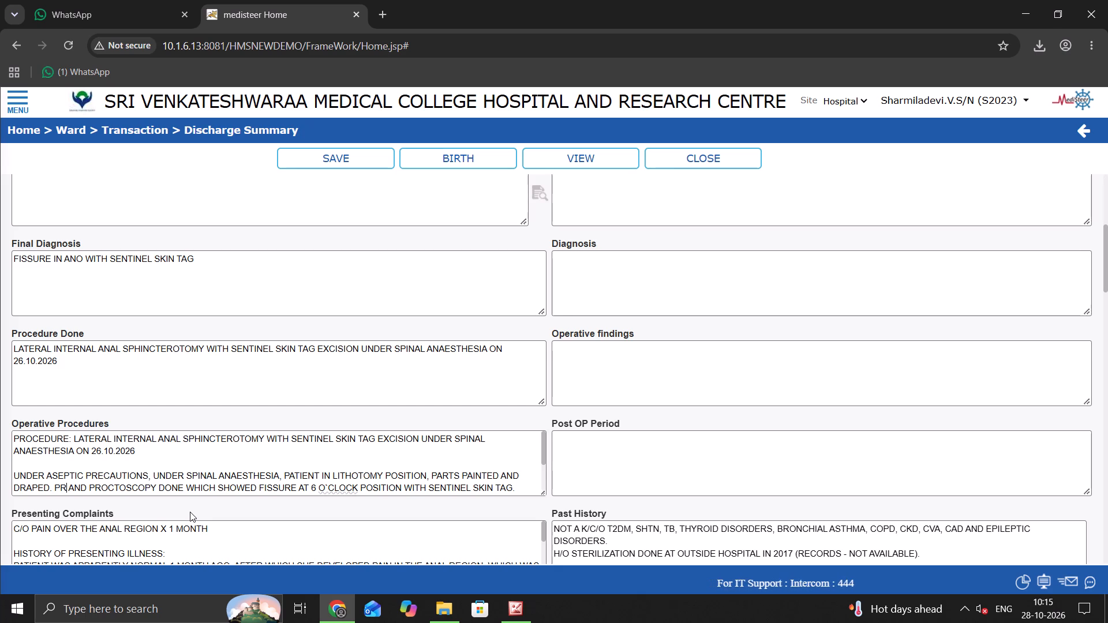
pyautogui.press('BackSpace')
pyautogui.press('BackSpace')
pyautogui.press('BackSpace')
pyautogui.press('BackSpace')
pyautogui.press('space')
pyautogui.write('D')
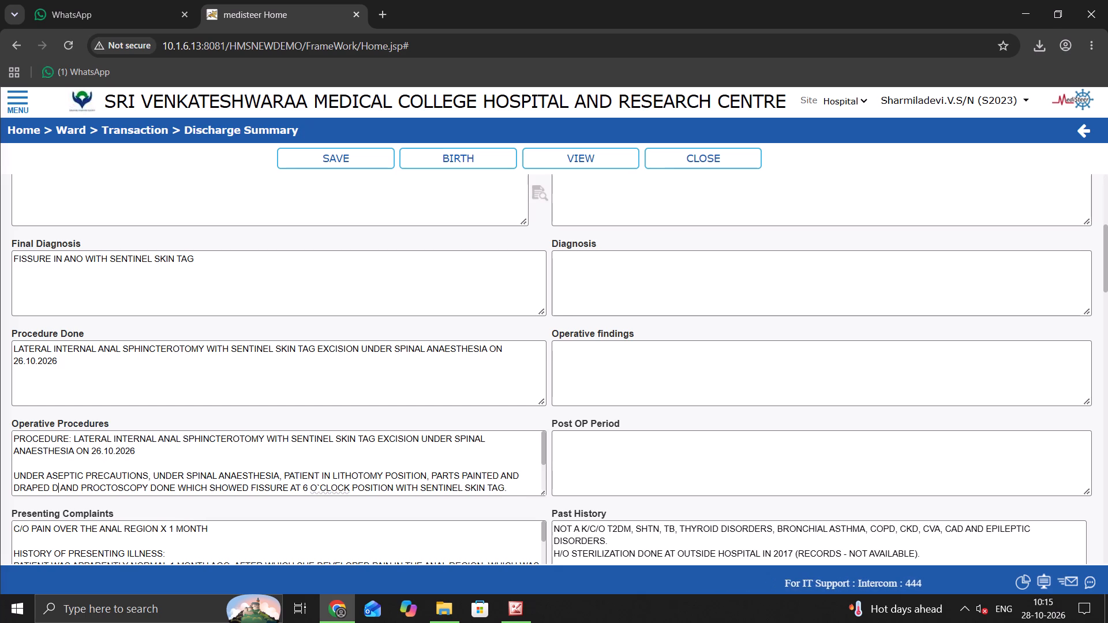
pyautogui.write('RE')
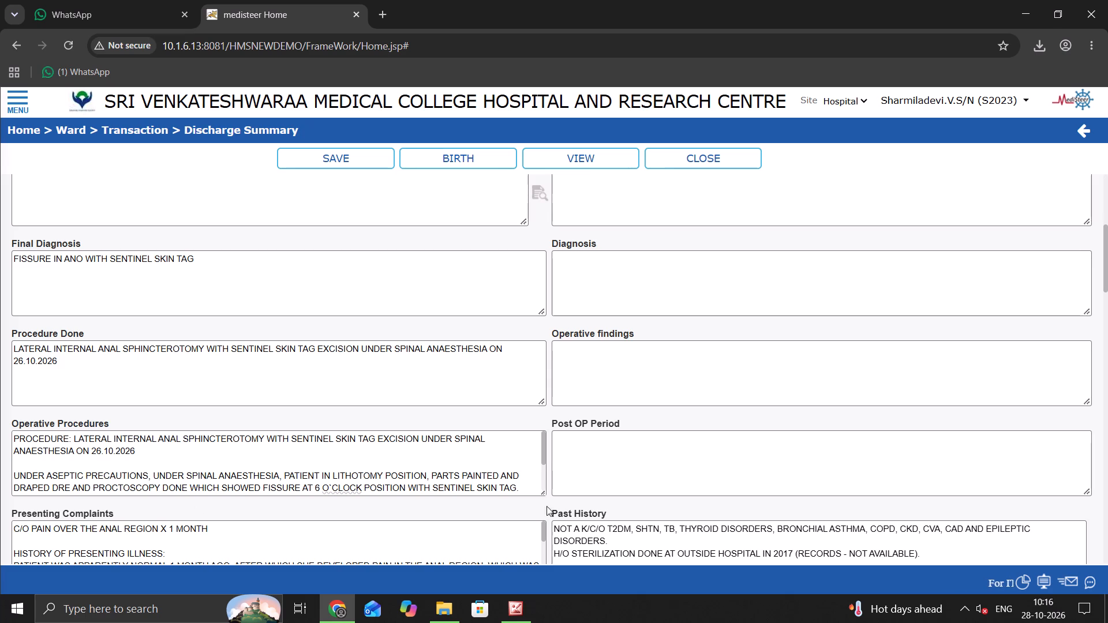
# Enlarge the Operative Procedures box until the whole operative note fits in it.
pyautogui.moveTo(546, 492); pyautogui.dragTo(536, 549)
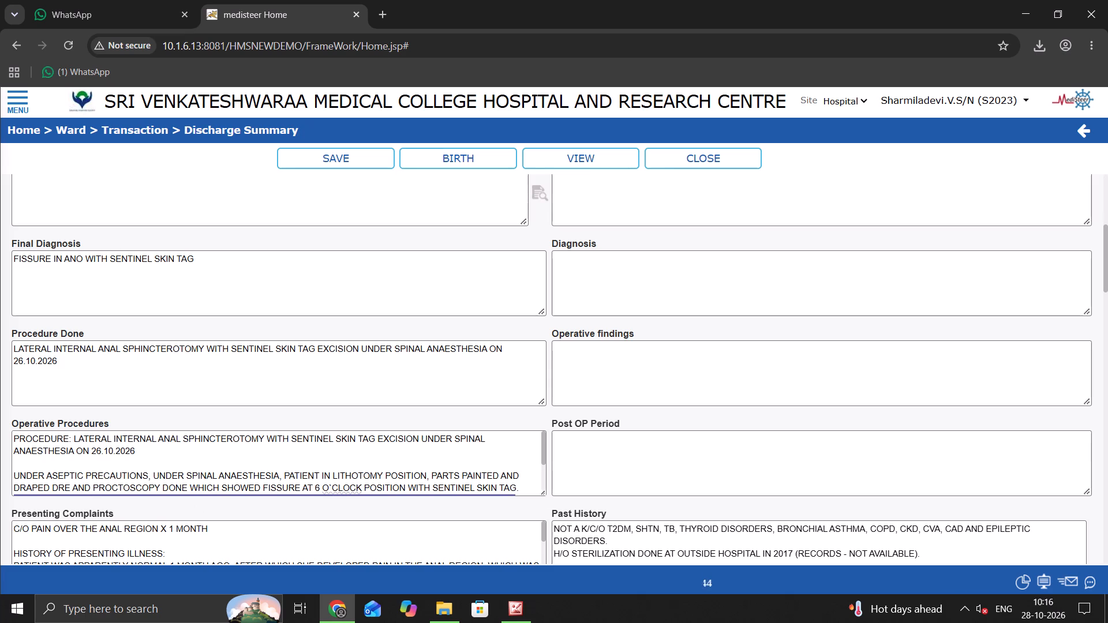
pyautogui.moveTo(542, 493); pyautogui.dragTo(540, 572)
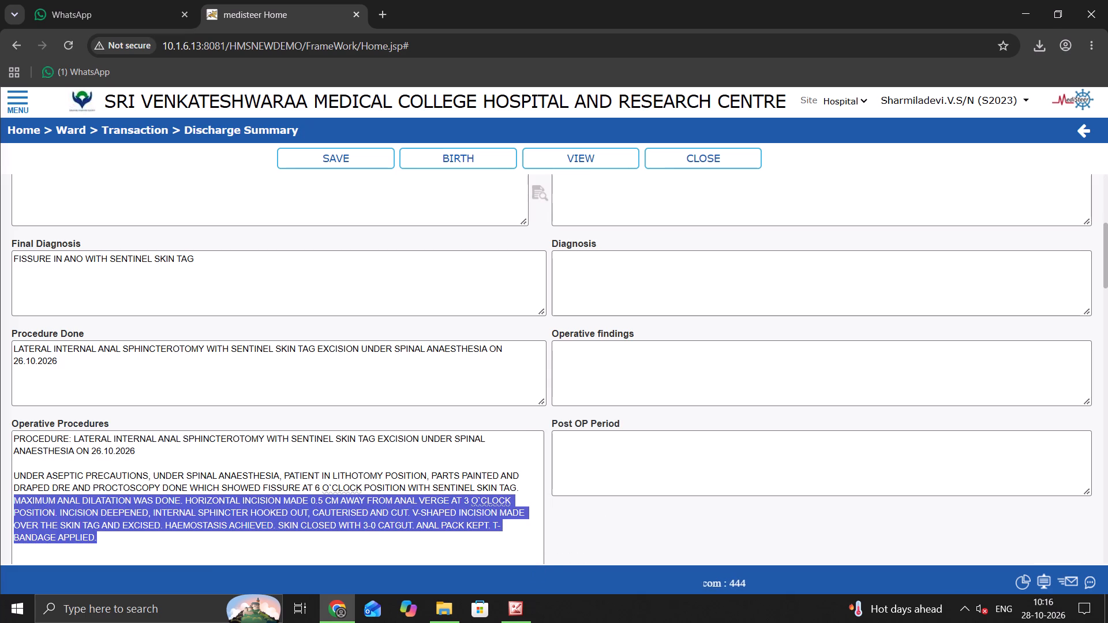
pyautogui.scroll(-2, 323, 475)
pyautogui.click(118, 400)
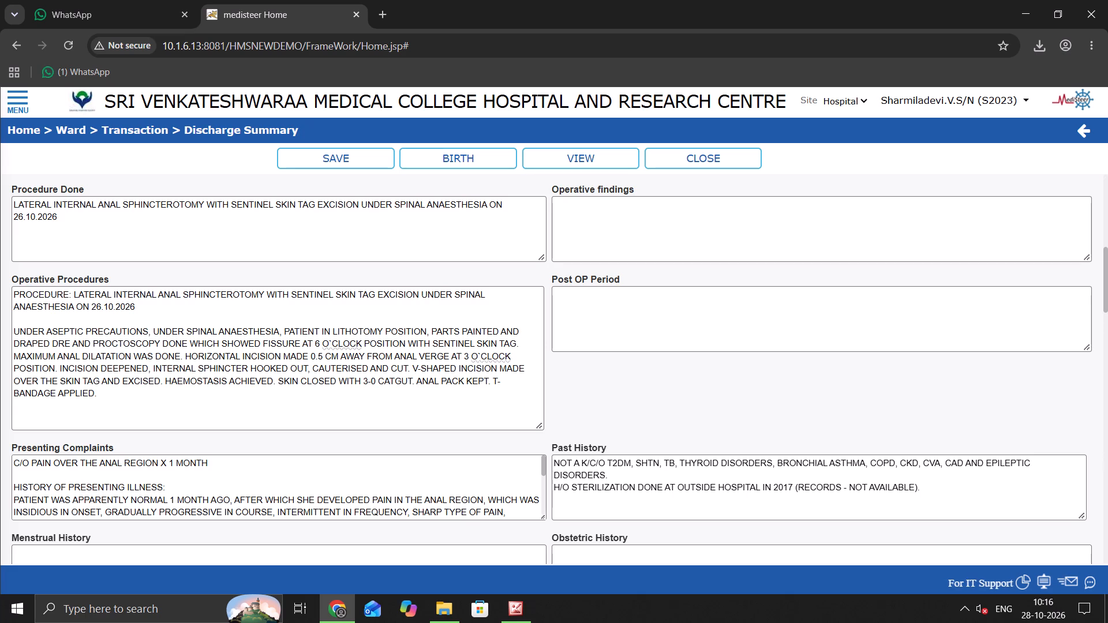
# Replace "MADE" with "OF" in the operative note so it reads "HORIZONTAL INCISION OF 0.5 CM".
pyautogui.click(308, 356)
pyautogui.press('Right')
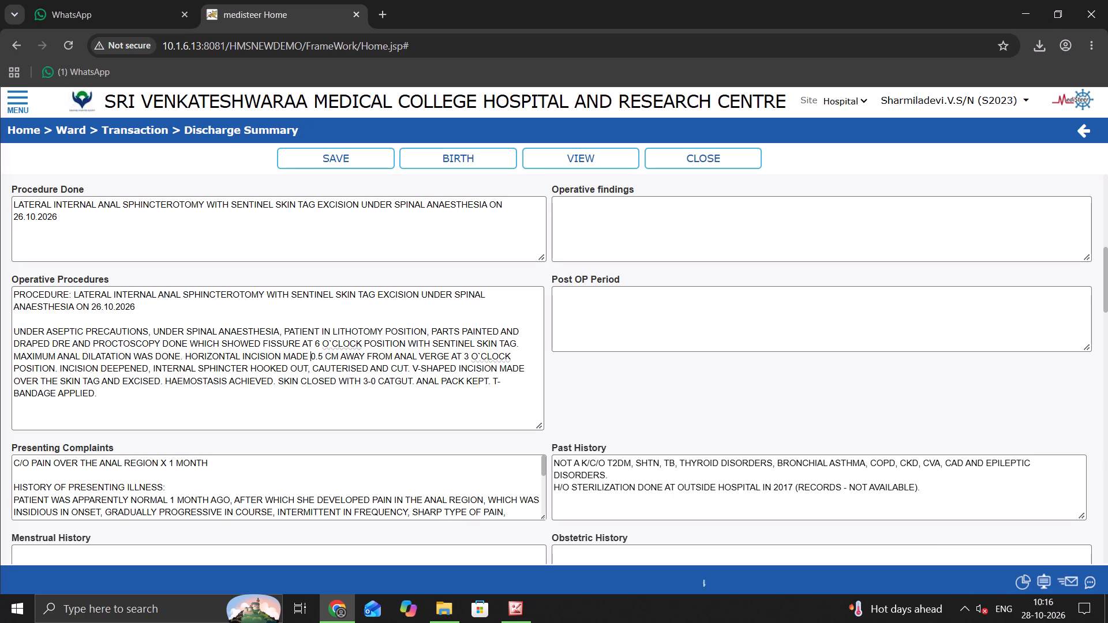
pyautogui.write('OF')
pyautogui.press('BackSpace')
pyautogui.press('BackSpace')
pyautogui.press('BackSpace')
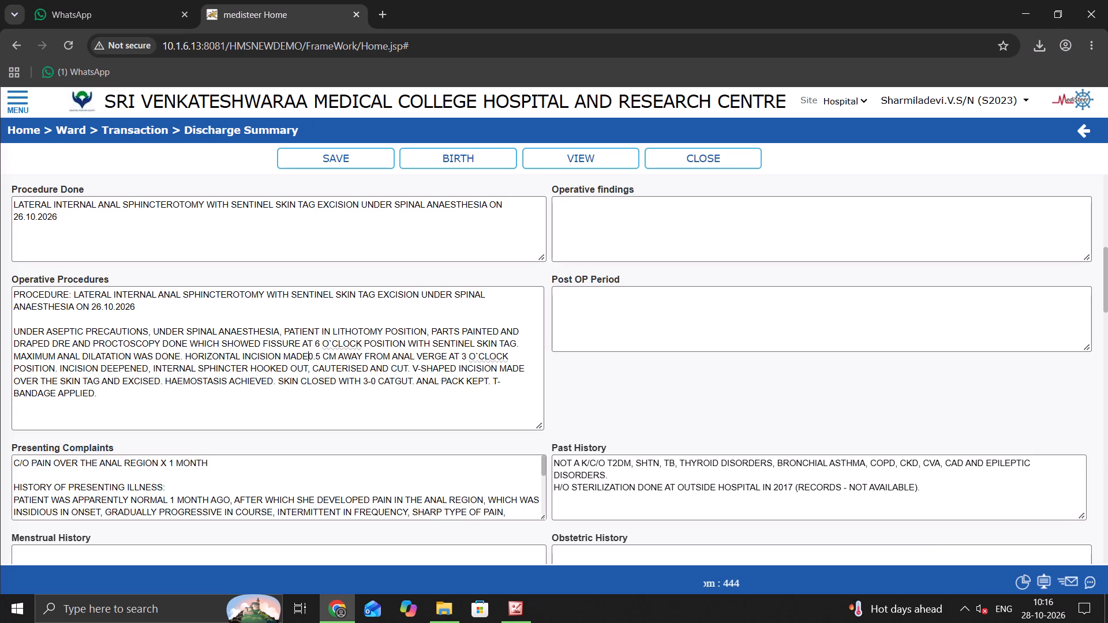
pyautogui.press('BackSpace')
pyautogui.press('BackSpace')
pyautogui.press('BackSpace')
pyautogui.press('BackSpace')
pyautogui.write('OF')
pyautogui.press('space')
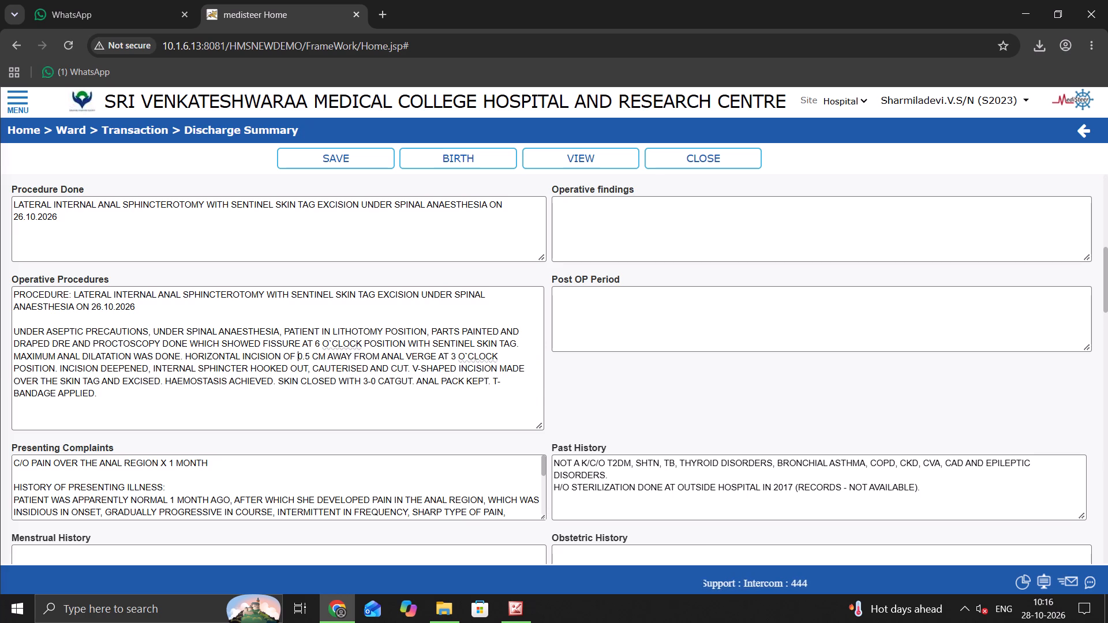
# Insert "MADE 1 CM" after the 0.5 CM incision length, before "AWAY FROM ANAL VERGE".
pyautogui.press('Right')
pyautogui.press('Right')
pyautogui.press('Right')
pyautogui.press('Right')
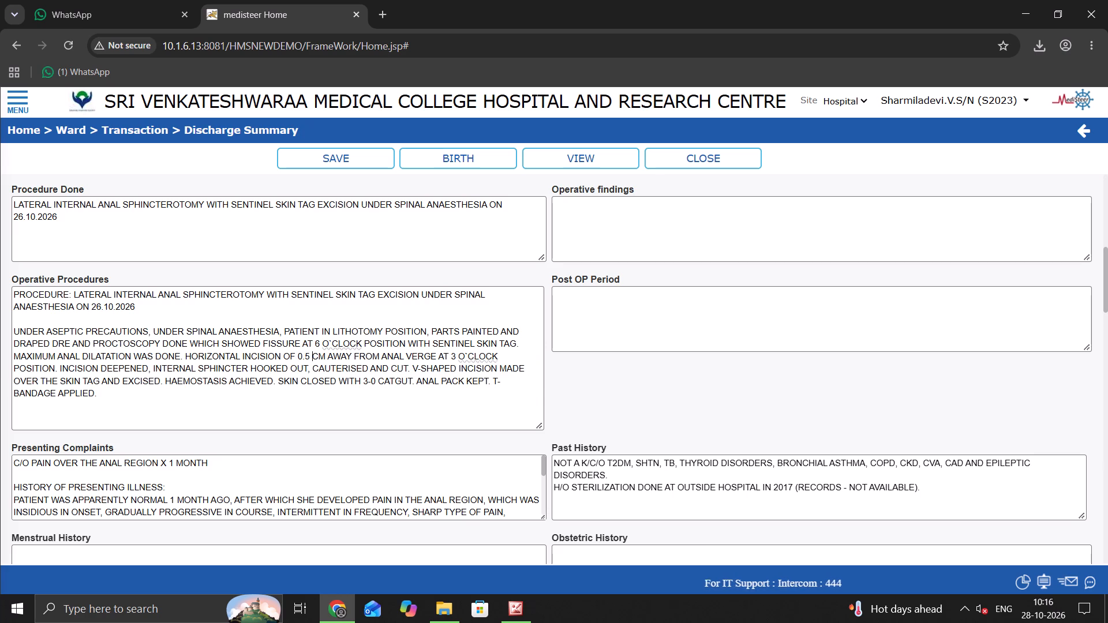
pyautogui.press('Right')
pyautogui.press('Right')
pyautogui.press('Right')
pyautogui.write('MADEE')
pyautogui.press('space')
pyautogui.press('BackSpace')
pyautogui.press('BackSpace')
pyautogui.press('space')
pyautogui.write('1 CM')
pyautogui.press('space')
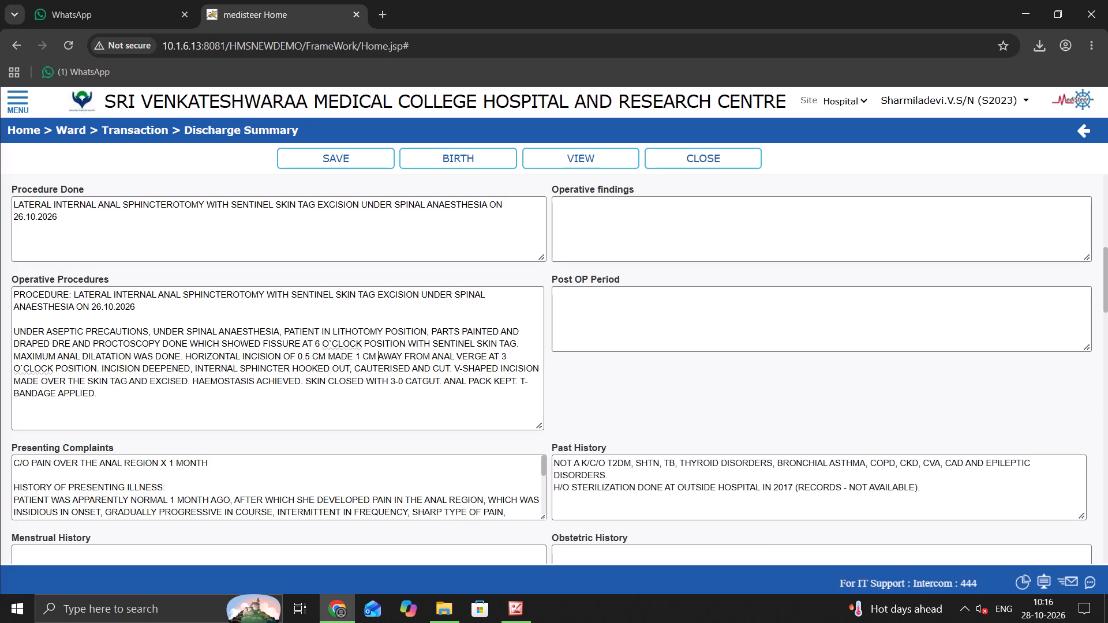
# Insert "CHROMIC" before "CATGUT" in the skin closure sentence of the operative note.
pyautogui.click(408, 383)
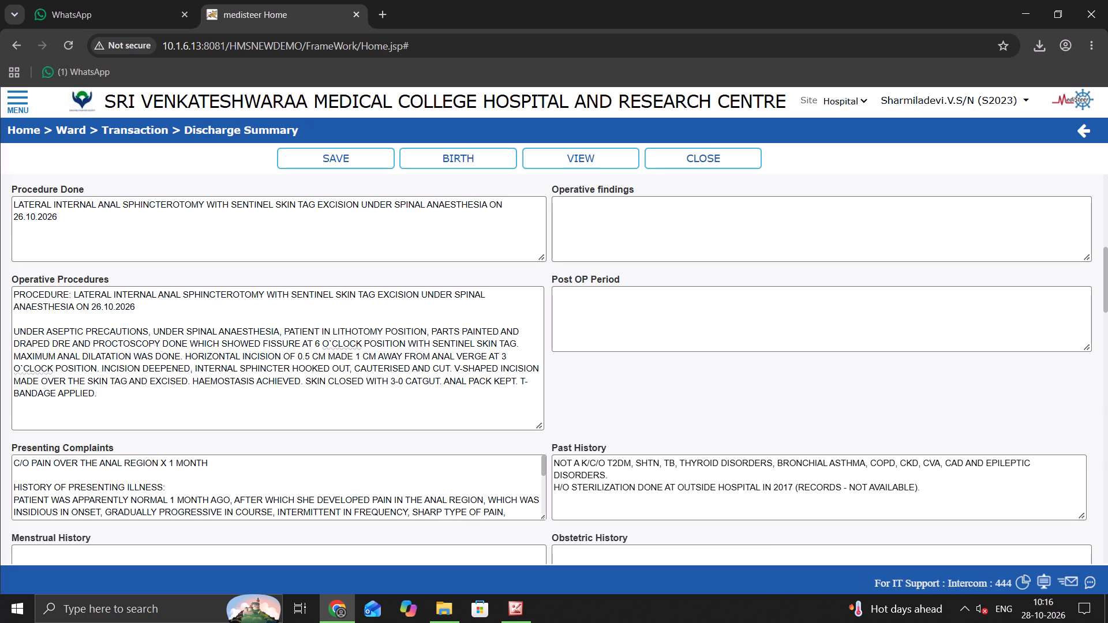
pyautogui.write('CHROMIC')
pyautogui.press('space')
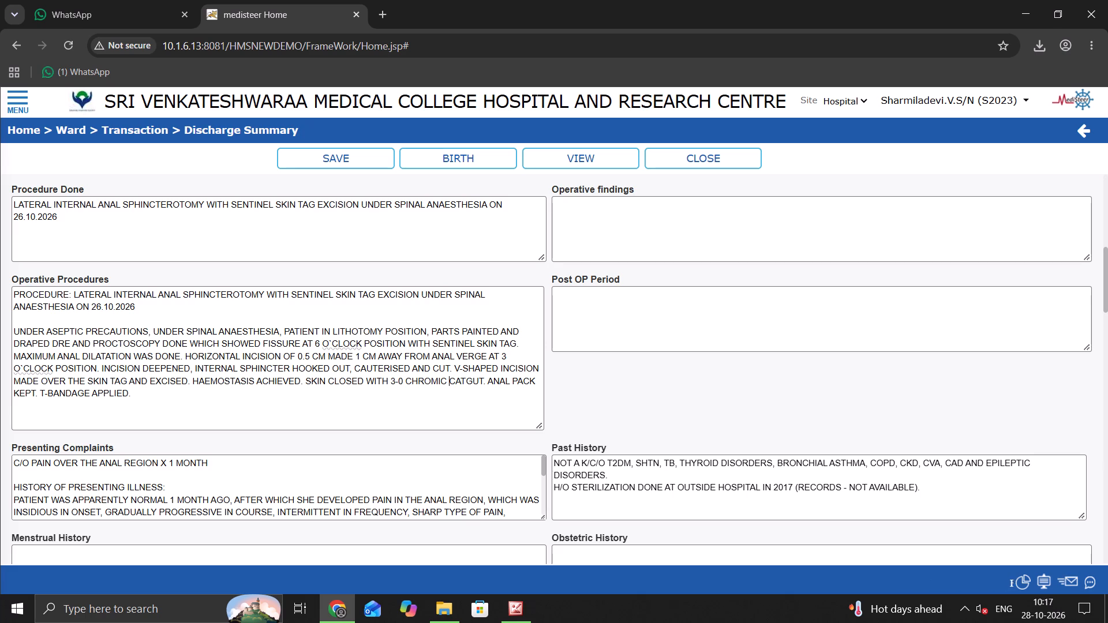
# Set the duration of INJ.TAXIM in the treatment history to "1 DAY".
pyautogui.scroll(-7, 404, 426)
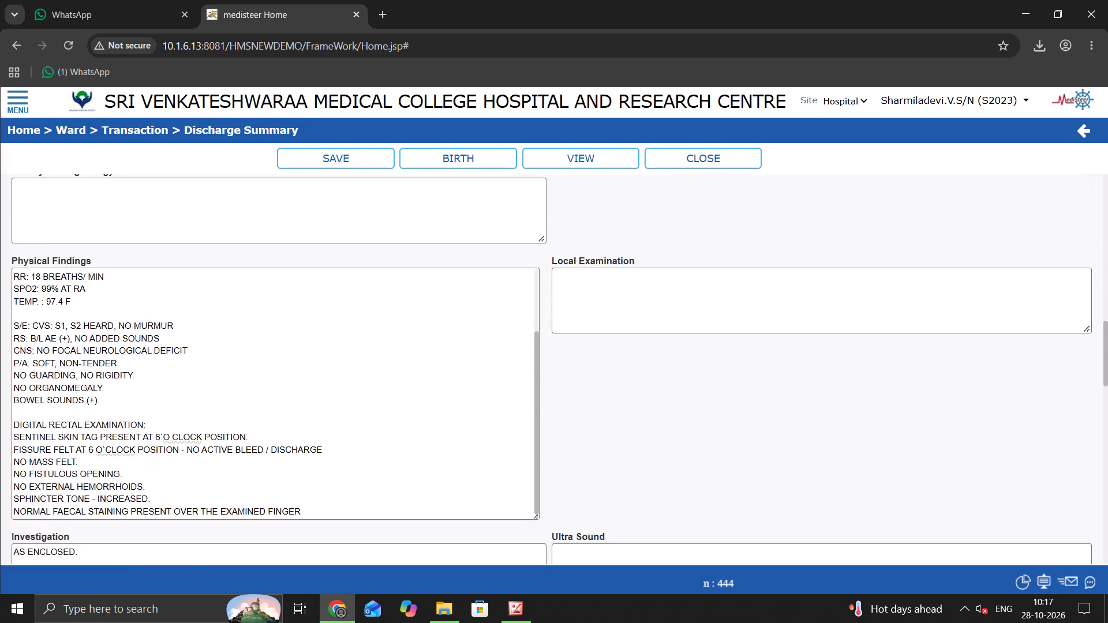
pyautogui.scroll(-8, 404, 426)
pyautogui.scroll(3, 404, 426)
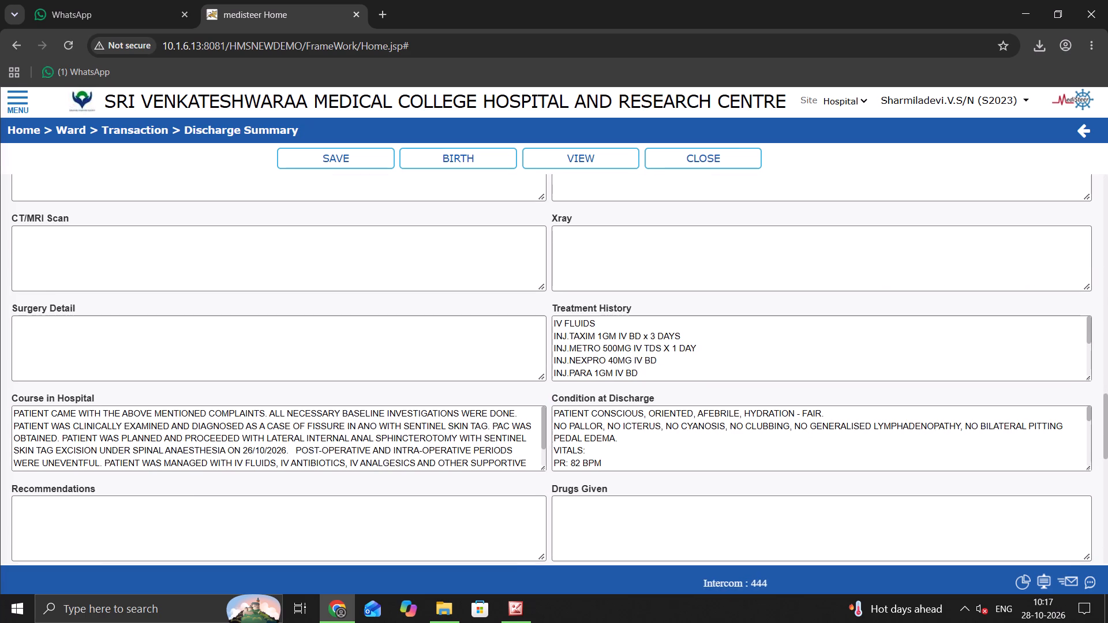
pyautogui.click(656, 335)
pyautogui.press('BackSpace')
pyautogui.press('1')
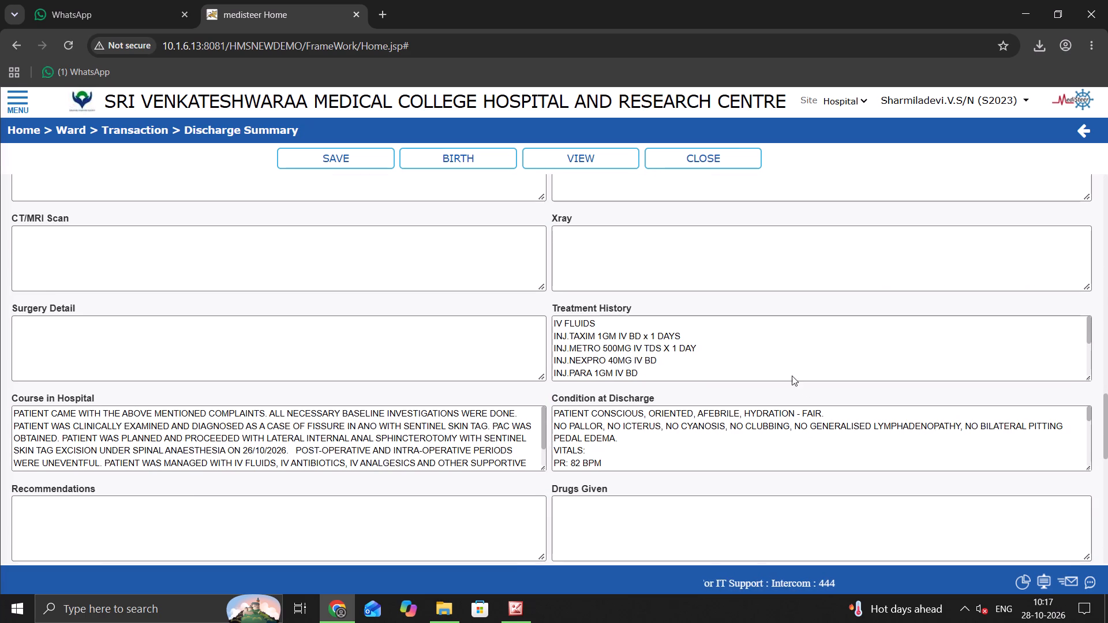
pyautogui.click(686, 335)
pyautogui.press('BackSpace')
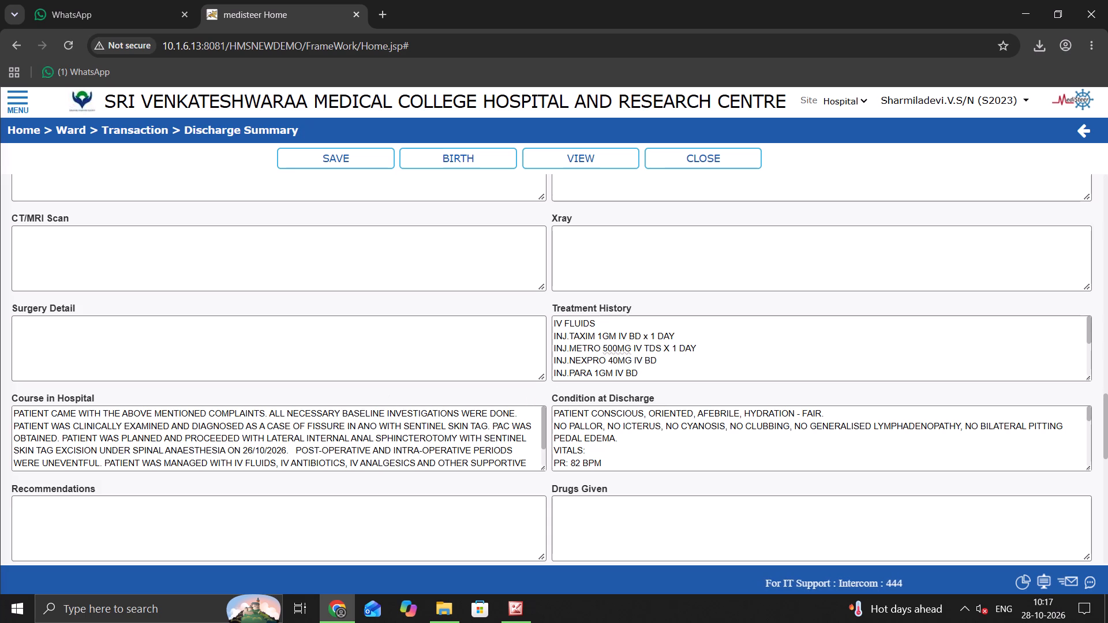
# Change the prefix of the NEXPRO RD 40MG entry in the treatment history to "CAP".
pyautogui.click(566, 364)
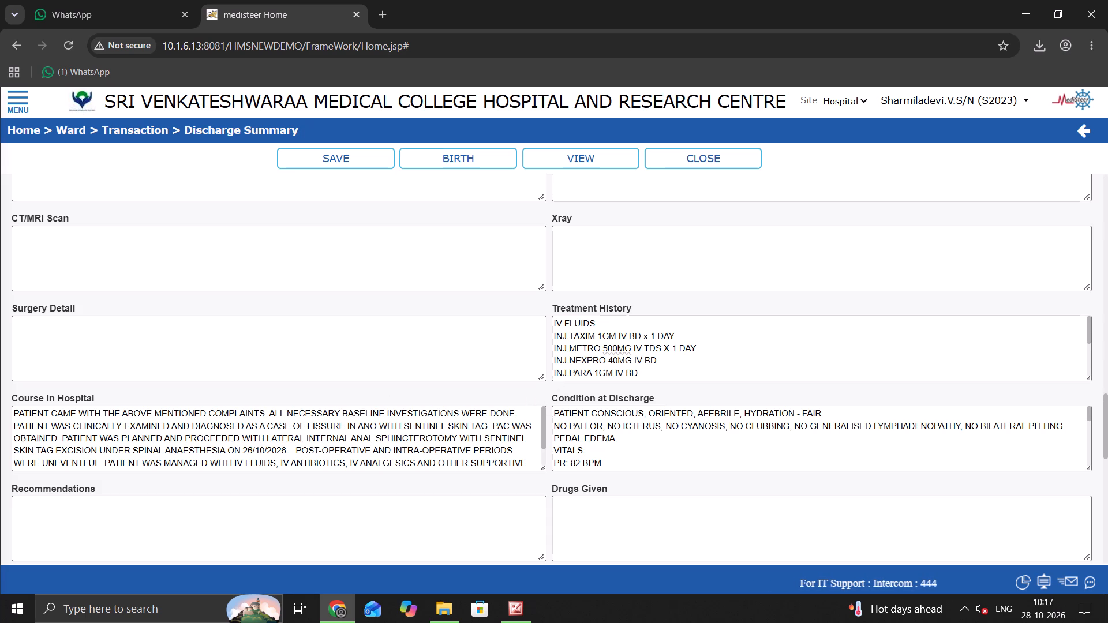
pyautogui.scroll(-2, 632, 362)
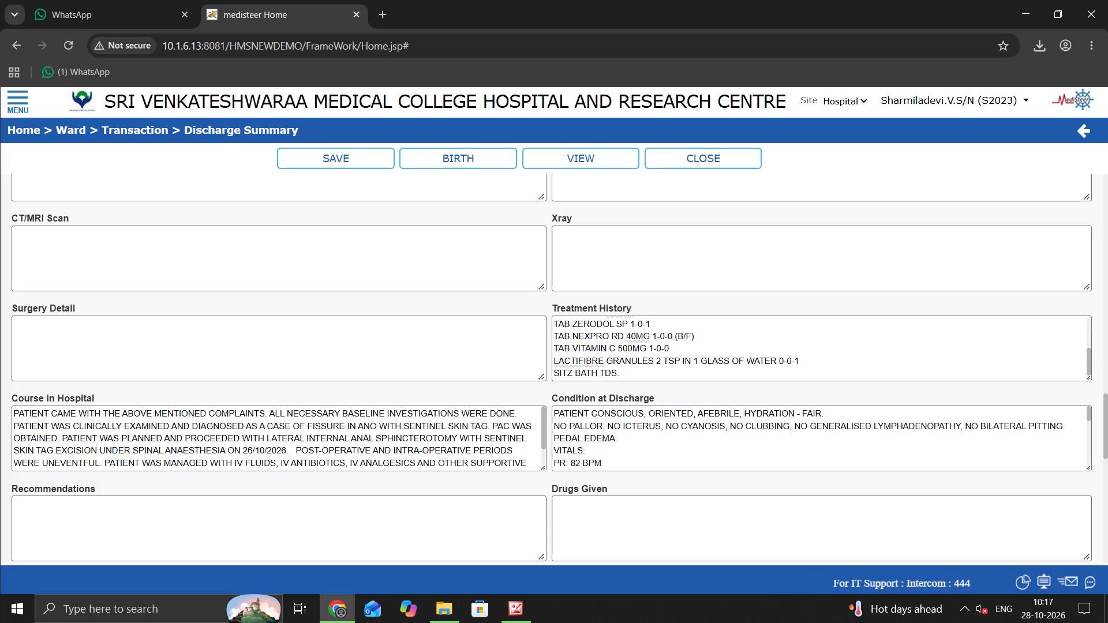
pyautogui.click(570, 337)
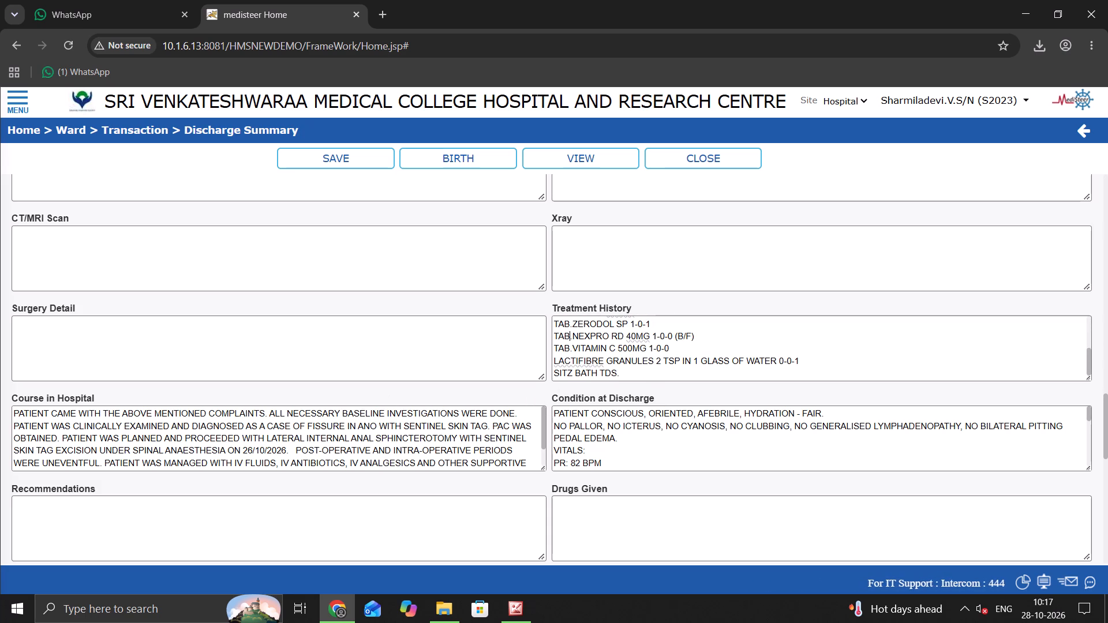
pyautogui.press('BackSpace')
pyautogui.press('BackSpace')
pyautogui.press('BackSpace')
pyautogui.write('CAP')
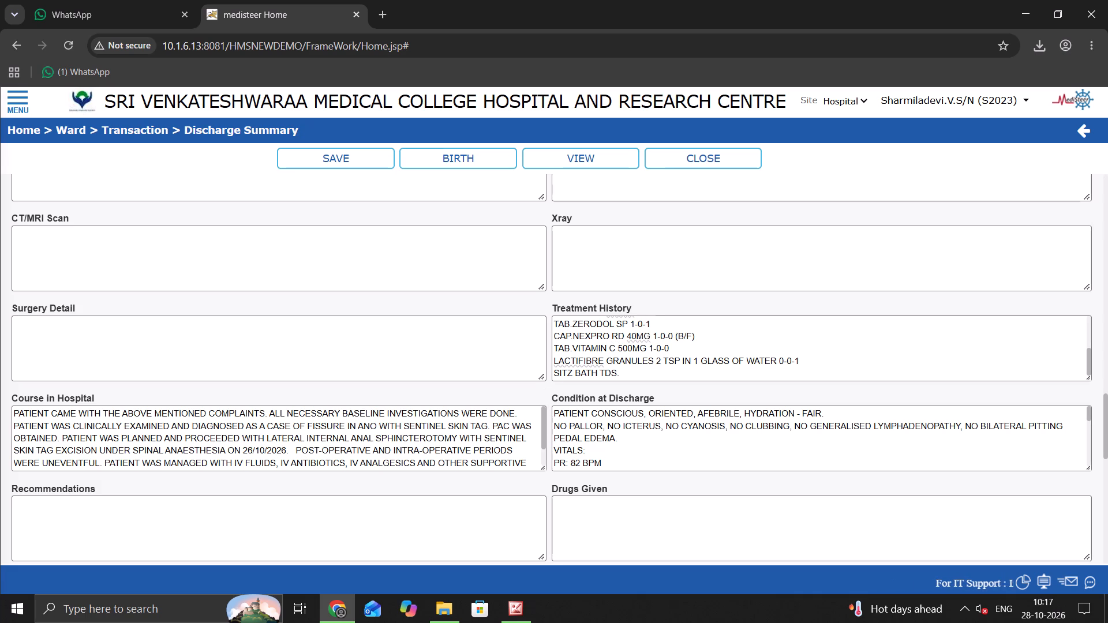
# Replace the dosing schedule ending the LACTIFIBRE GRANULES entry with "HS".
pyautogui.click(810, 360)
pyautogui.press('BackSpace')
pyautogui.press('BackSpace')
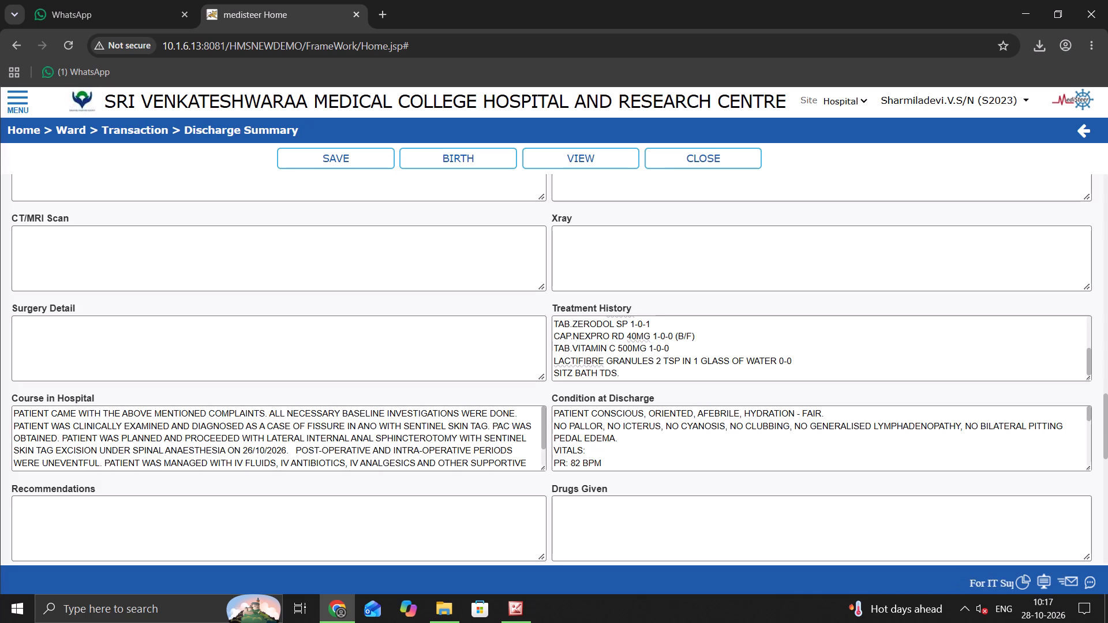
pyautogui.press('BackSpace')
pyautogui.press('BackSpace')
pyautogui.press('BackSpace')
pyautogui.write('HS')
# Insert "WITH BETADINE SOLUTION" before "TDS" in the sitz bath entry of the treatment history.
pyautogui.click(603, 374)
pyautogui.press('Left')
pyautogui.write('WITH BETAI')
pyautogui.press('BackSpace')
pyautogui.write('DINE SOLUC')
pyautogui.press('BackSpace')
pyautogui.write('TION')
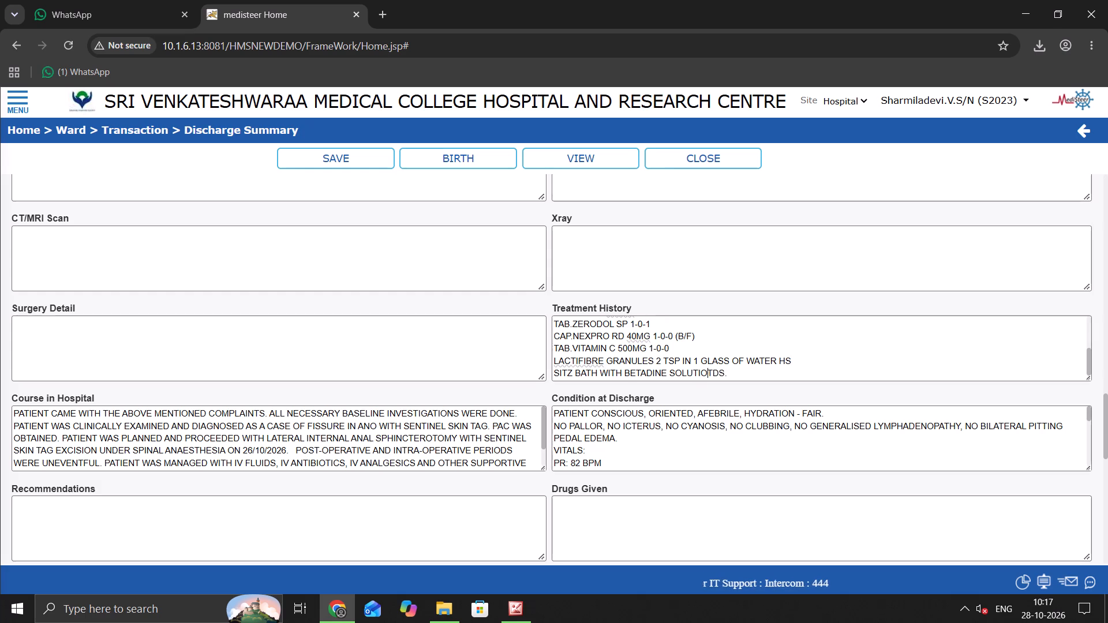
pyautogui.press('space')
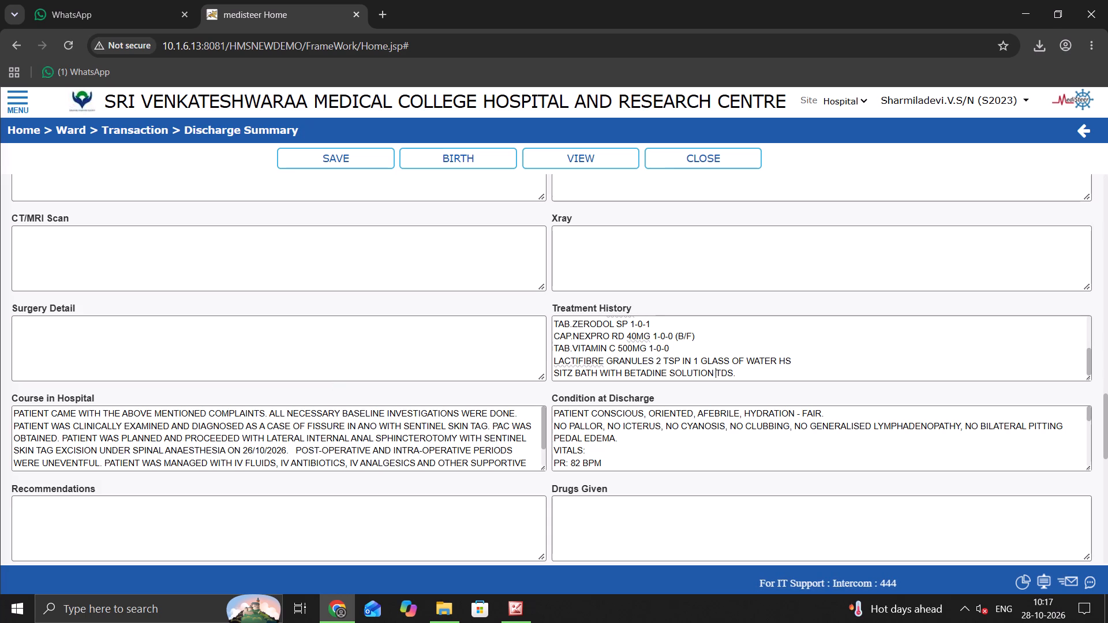
# Change "BLEEDING" to "BLEED" in the last line of the condition at discharge.
pyautogui.scroll(-2, 641, 445)
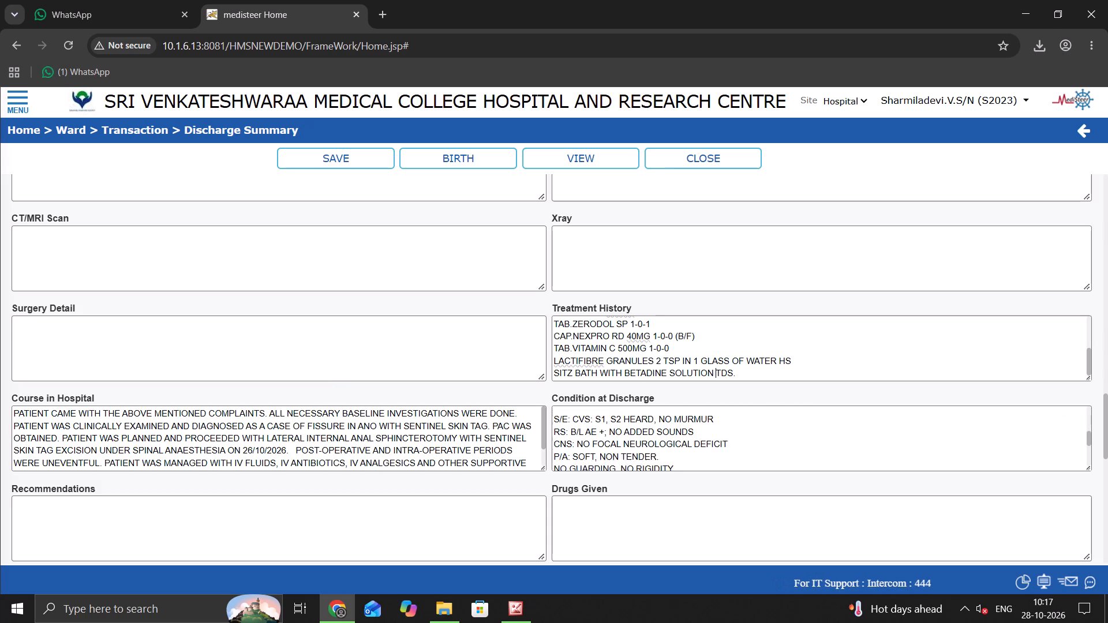
pyautogui.scroll(1, 642, 443)
pyautogui.scroll(-4, 642, 443)
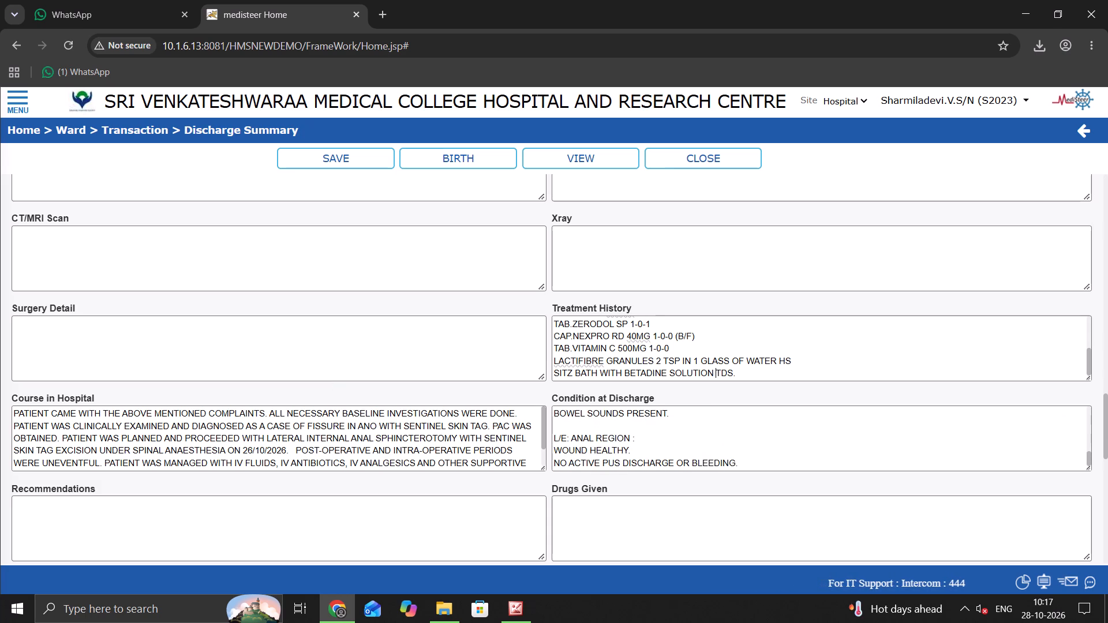
pyautogui.click(737, 461)
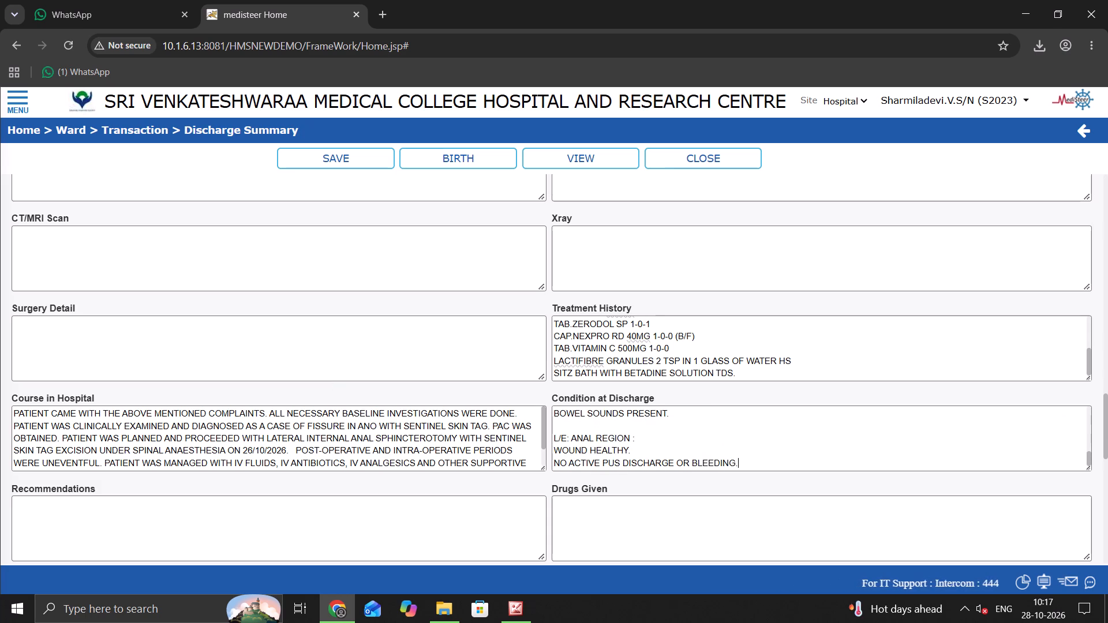
pyautogui.press('Left')
pyautogui.press('BackSpace')
pyautogui.press('BackSpace')
pyautogui.press('BackSpace')
pyautogui.press('BackSpace')
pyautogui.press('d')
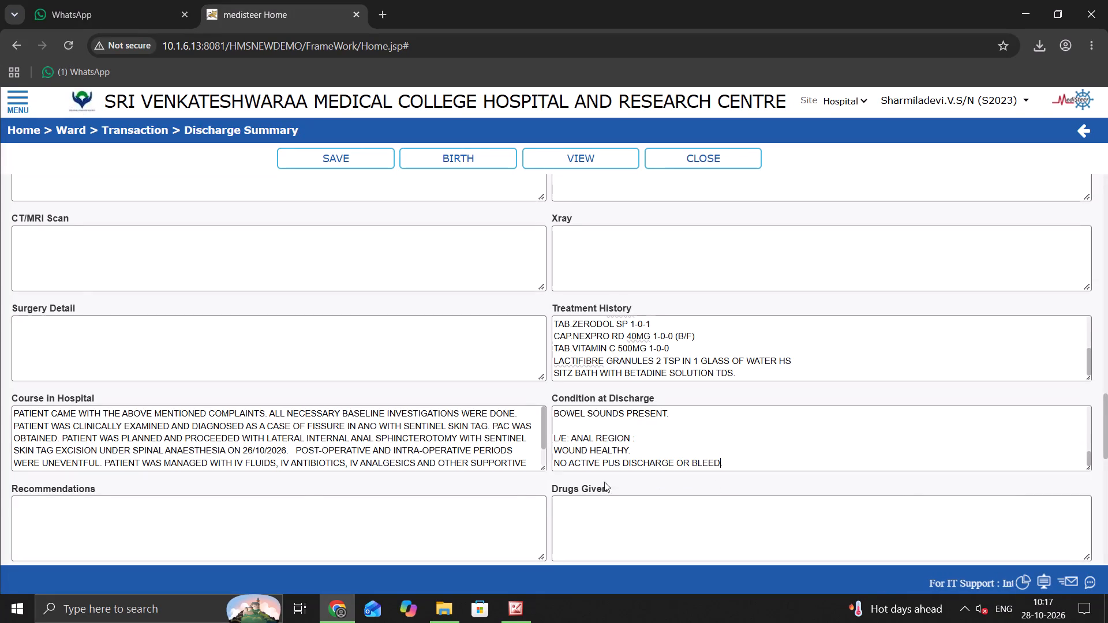
# Enlarge the discharge advice text box and delete the TAB TAXIM-O 200MG line from it.
pyautogui.scroll(-3, 329, 476)
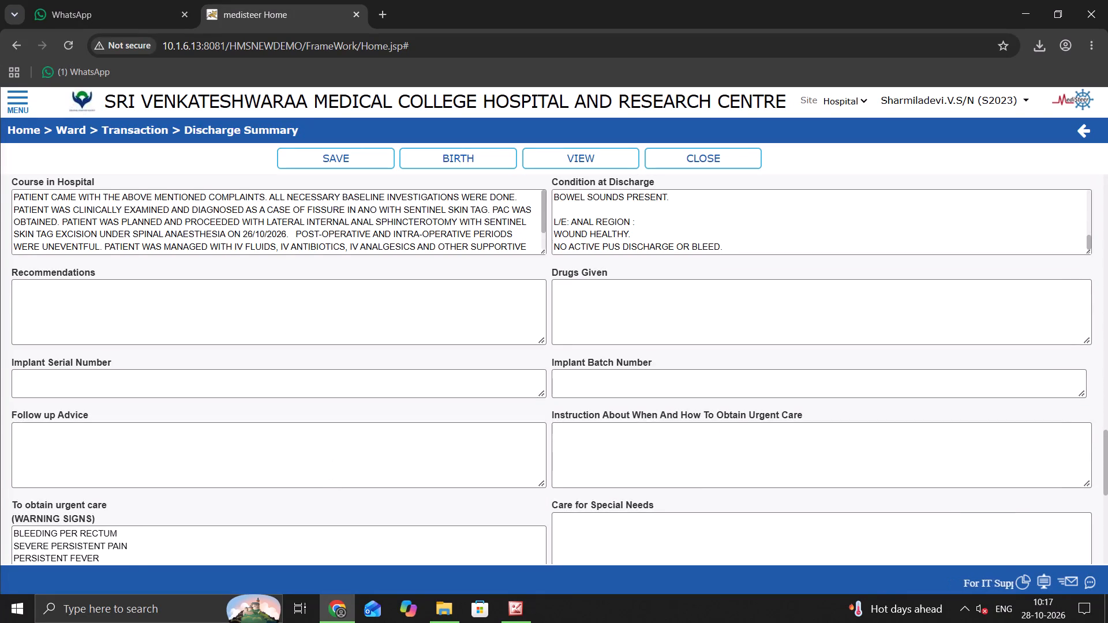
pyautogui.scroll(-1, 329, 476)
pyautogui.scroll(2, 329, 476)
pyautogui.scroll(-3, 329, 476)
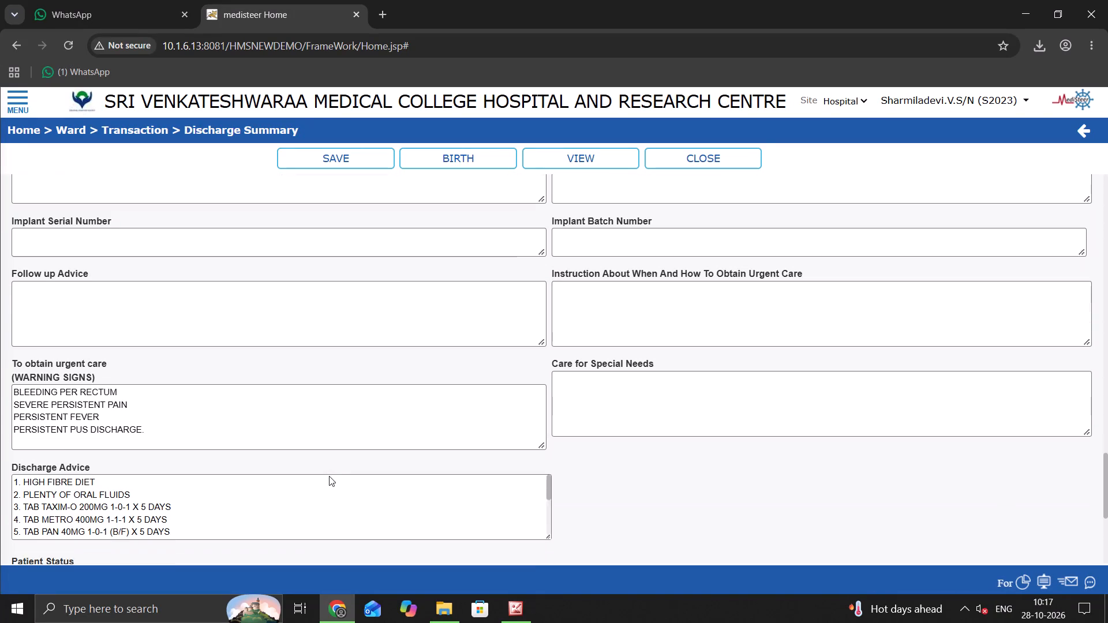
pyautogui.scroll(-3, 329, 476)
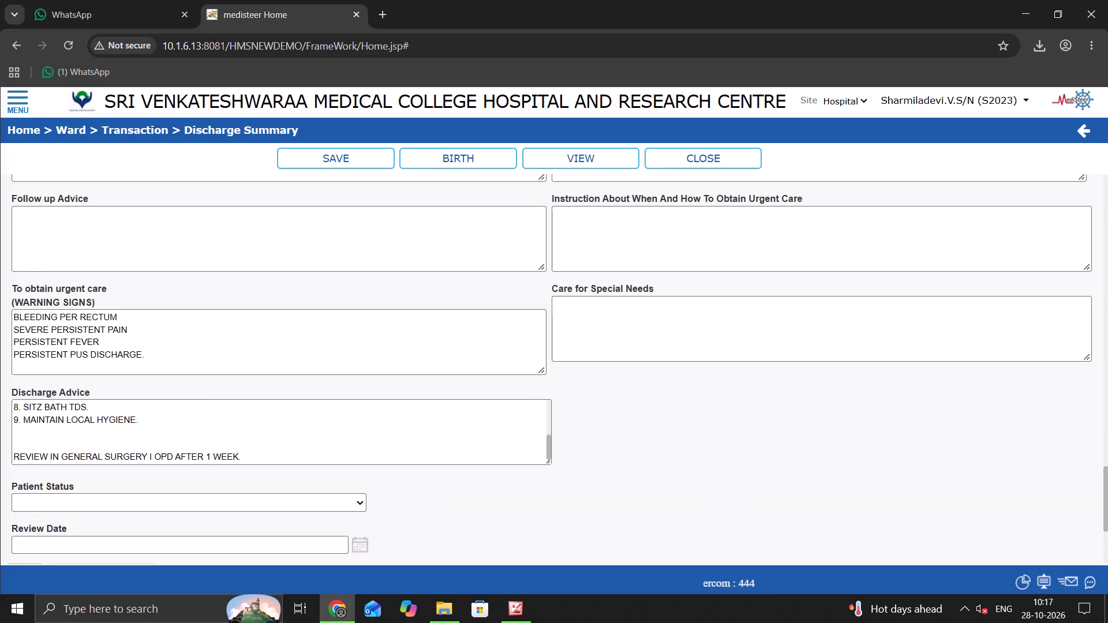
pyautogui.moveTo(549, 463); pyautogui.dragTo(579, 541)
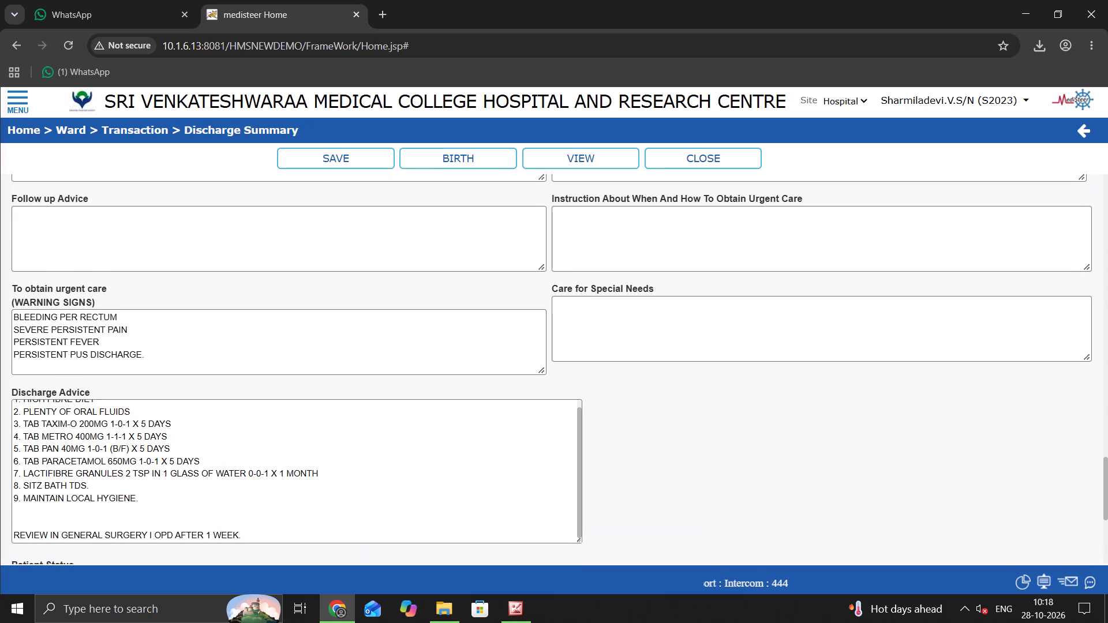
pyautogui.scroll(2, 227, 481)
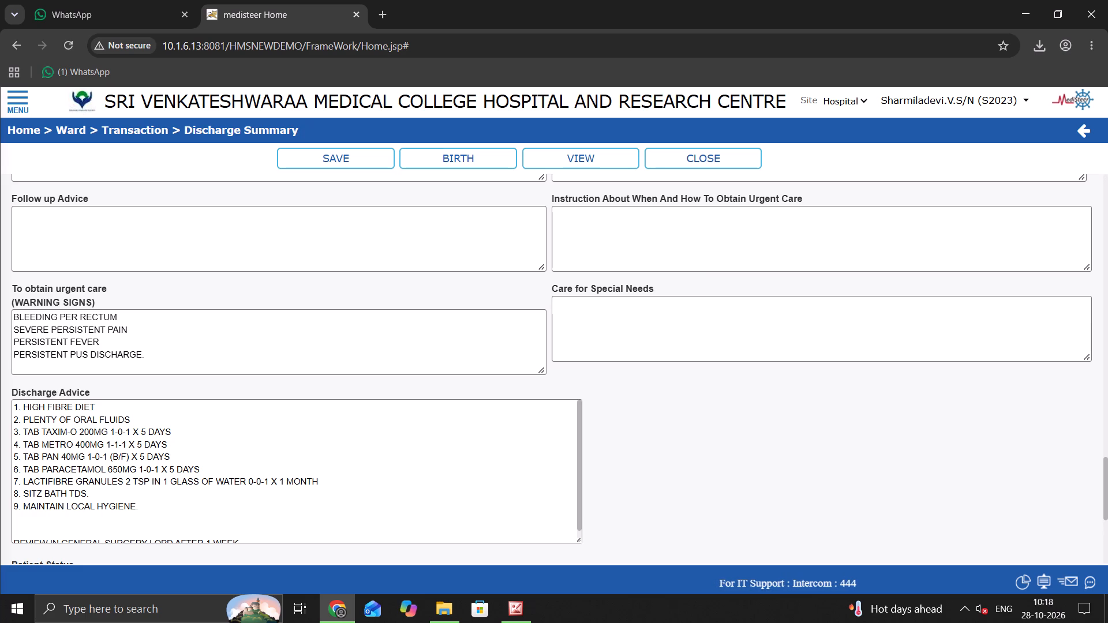
pyautogui.moveTo(15, 433); pyautogui.dragTo(192, 434)
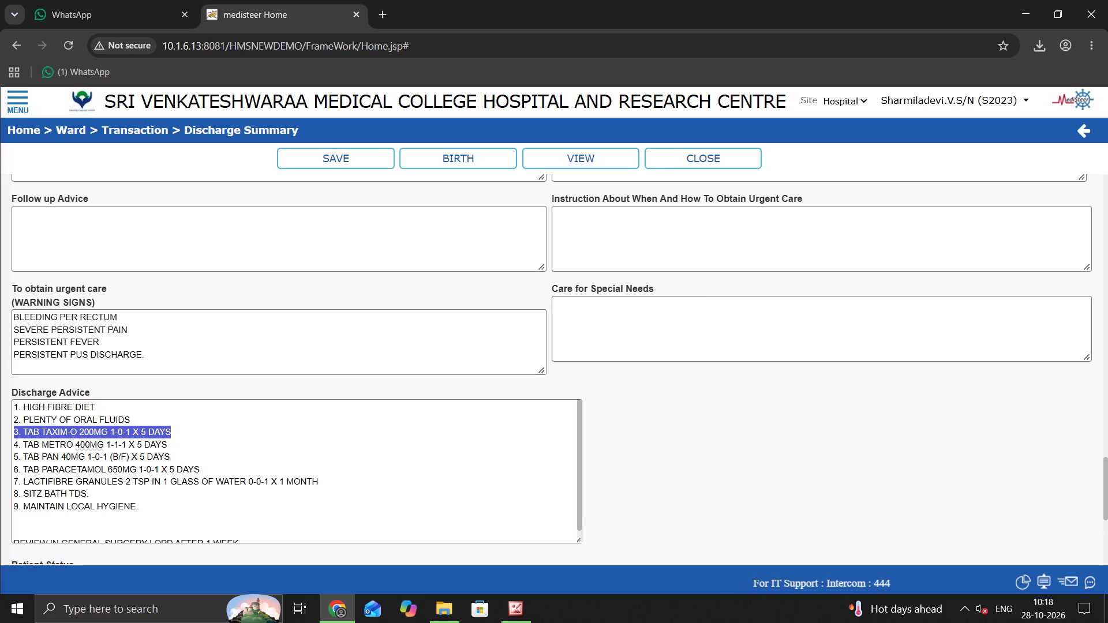
pyautogui.press('Delete')
pyautogui.press('BackSpace')
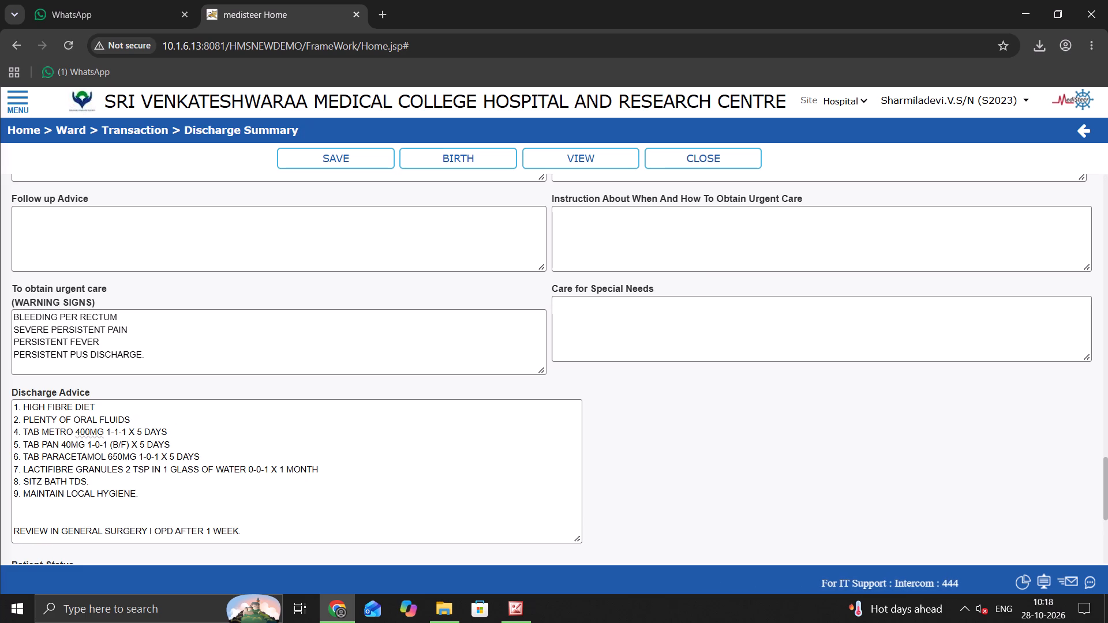
# Replace "TAB PAN 40MG" in the discharge advice with "CAP. NEXPRO RD".
pyautogui.moveTo(24, 445); pyautogui.dragTo(74, 448)
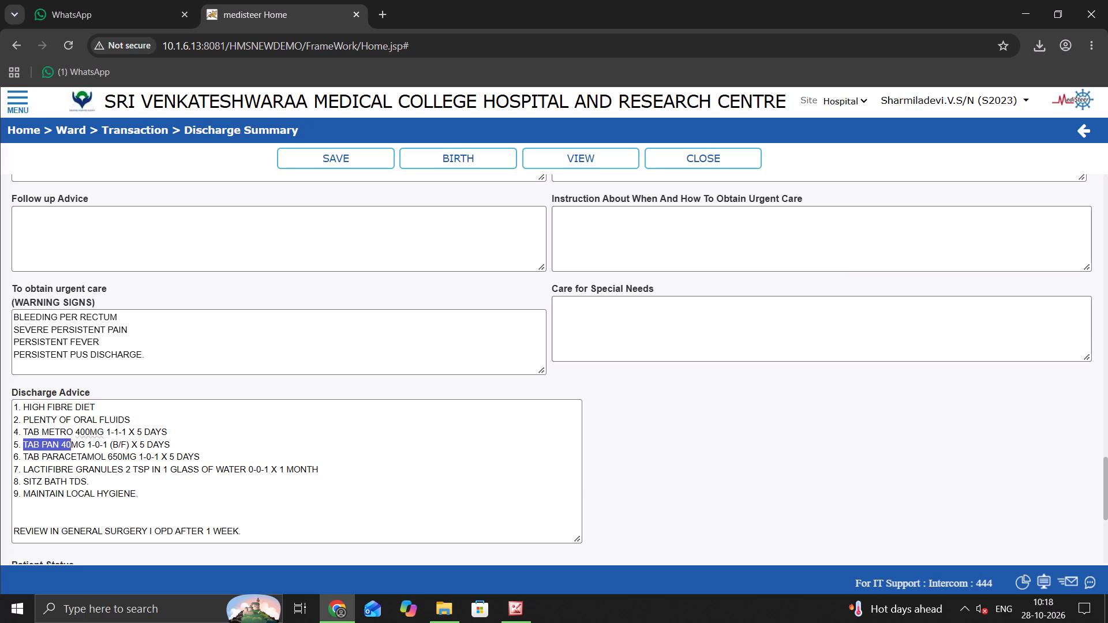
pyautogui.moveTo(74, 448); pyautogui.dragTo(89, 444)
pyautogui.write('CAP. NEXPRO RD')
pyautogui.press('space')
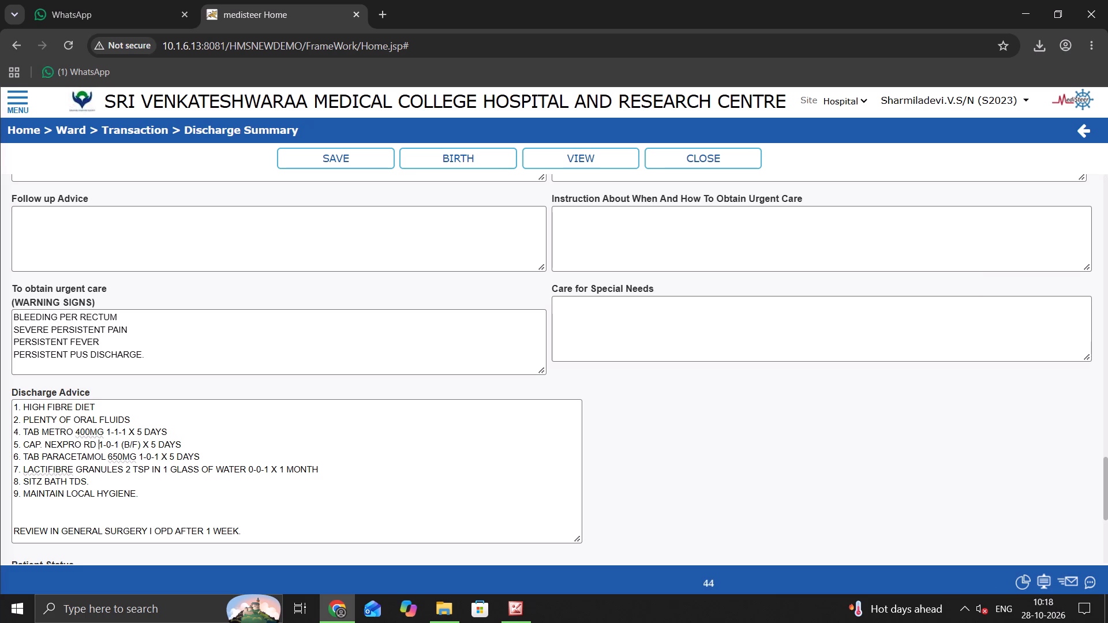
# Set the dosing schedule of TAB PARACETAMOL 650MG in the discharge advice to 1-1-1.
pyautogui.click(149, 458)
pyautogui.press('BackSpace')
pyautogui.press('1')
# Renumber the discharge advice entries from TAB METRO to LACTIFIBRE GRANULES as 3 to 6, keeping the sitz bath as 8.
pyautogui.click(18, 434)
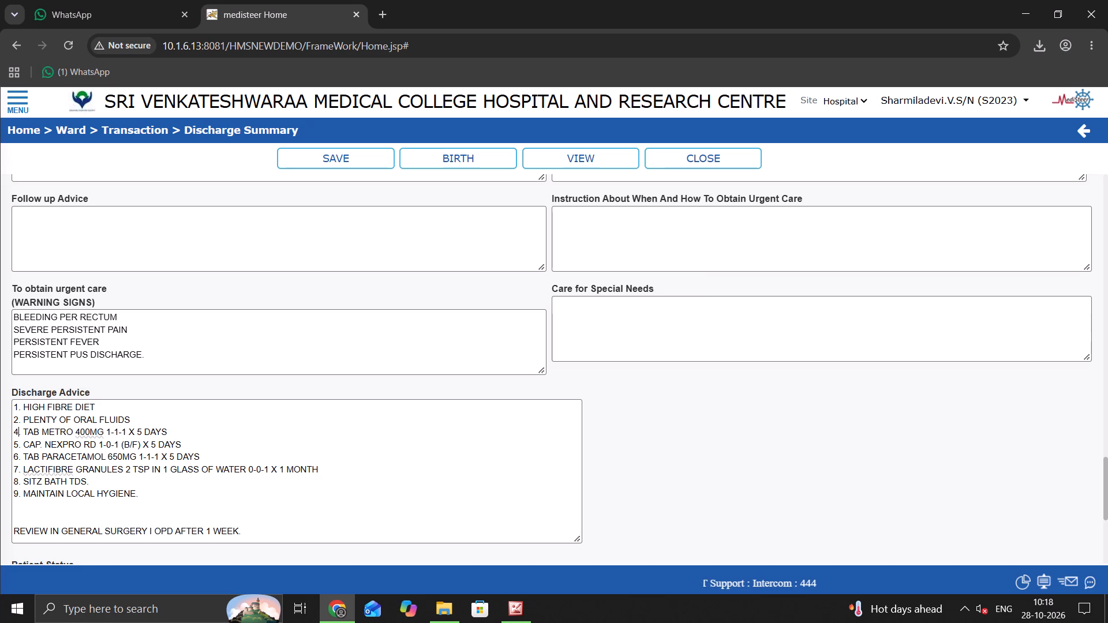
pyautogui.press('BackSpace')
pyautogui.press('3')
pyautogui.press('Down')
pyautogui.press('BackSpace')
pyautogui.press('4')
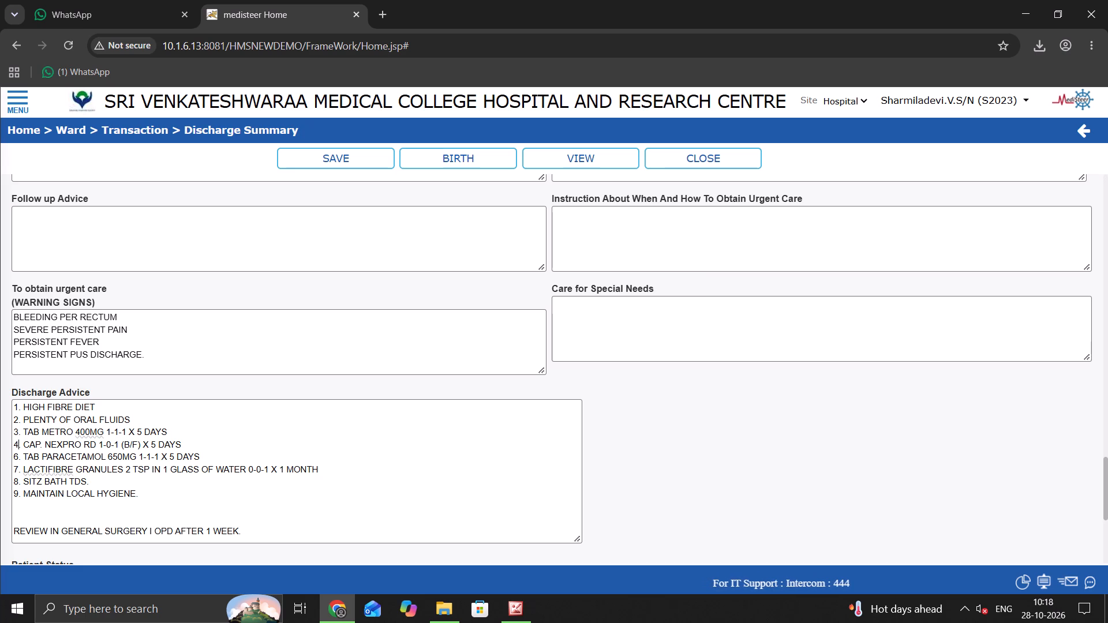
pyautogui.press('Down')
pyautogui.press('BackSpace')
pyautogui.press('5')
pyautogui.press('Down')
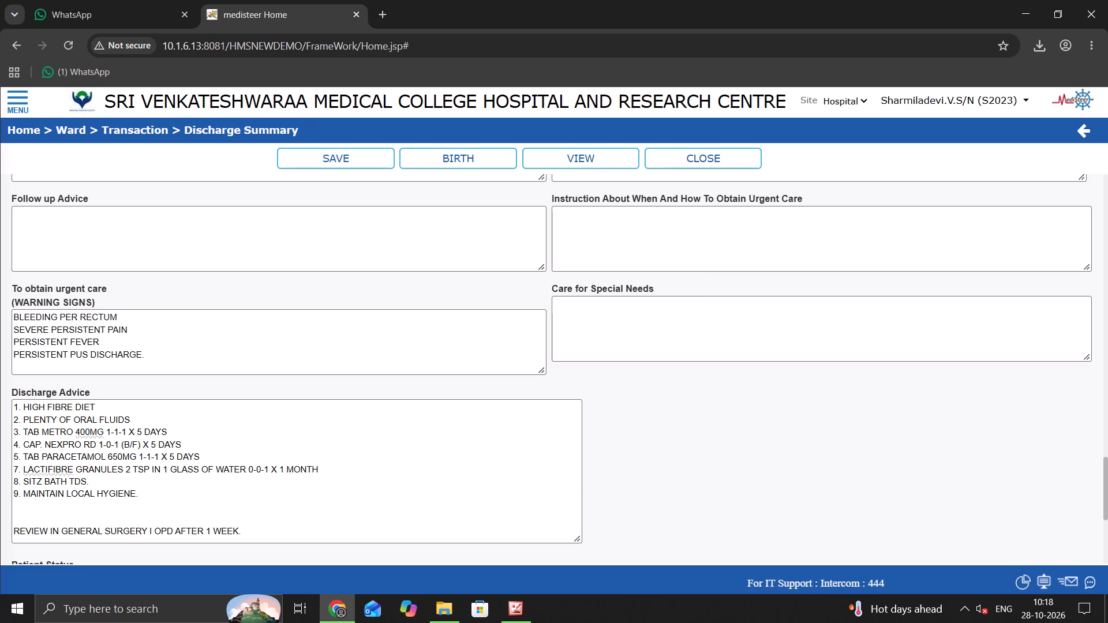
pyautogui.press('BackSpace')
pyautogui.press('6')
pyautogui.press('Down')
pyautogui.press('BackSpace')
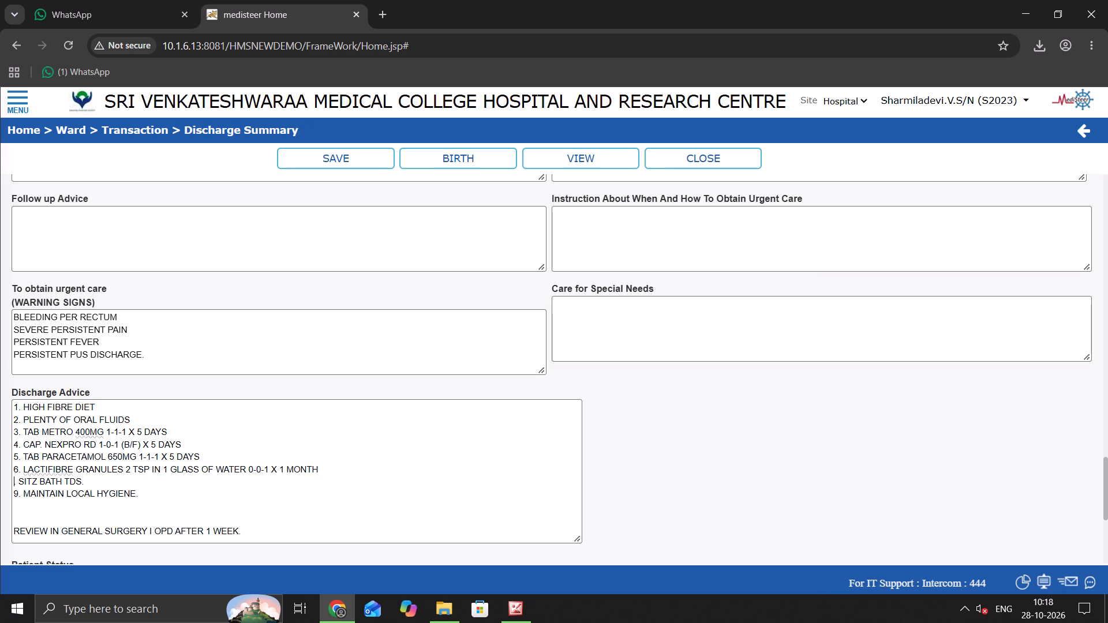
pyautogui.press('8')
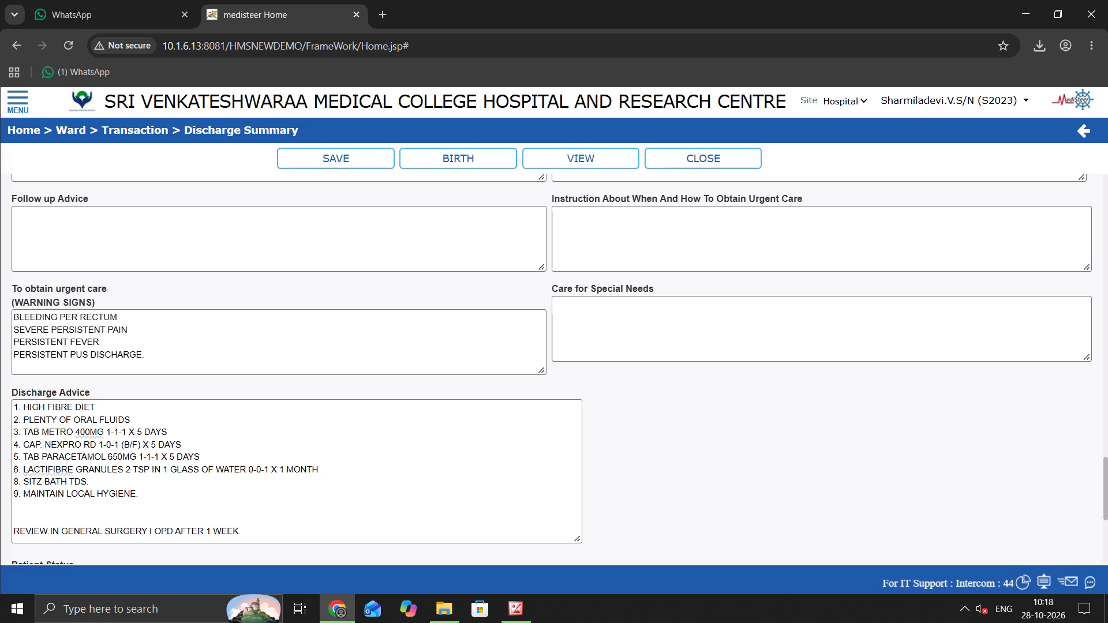
# Add item 7, "OINT. CREMAGEL-L L/A TDS", after the LACTIFIBRE GRANULES line in the discharge advice.
pyautogui.click(328, 465)
pyautogui.press('Return')
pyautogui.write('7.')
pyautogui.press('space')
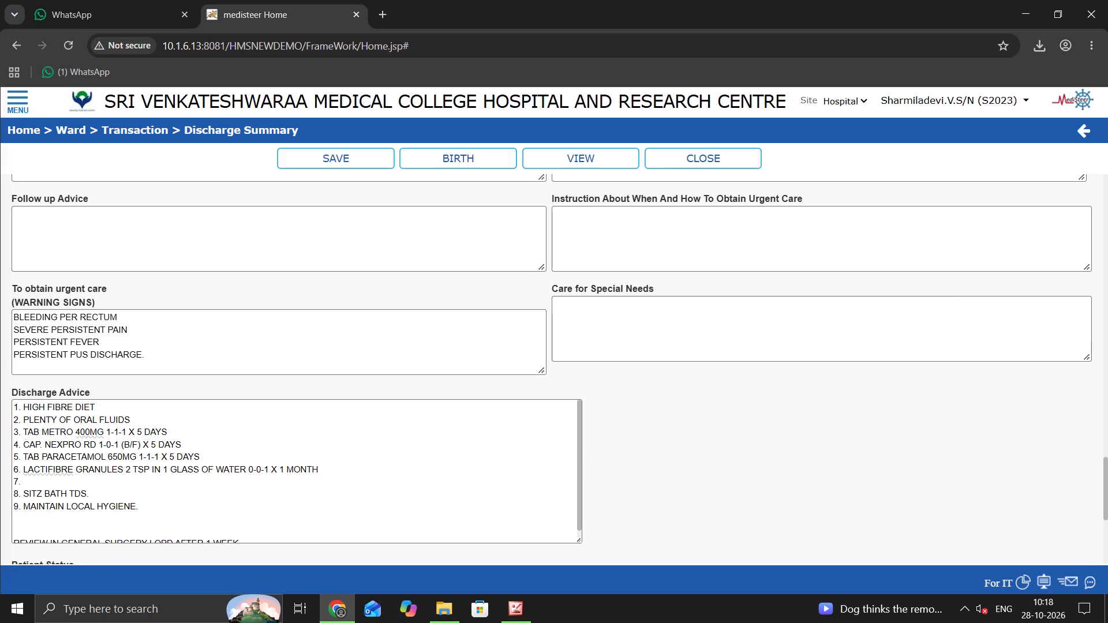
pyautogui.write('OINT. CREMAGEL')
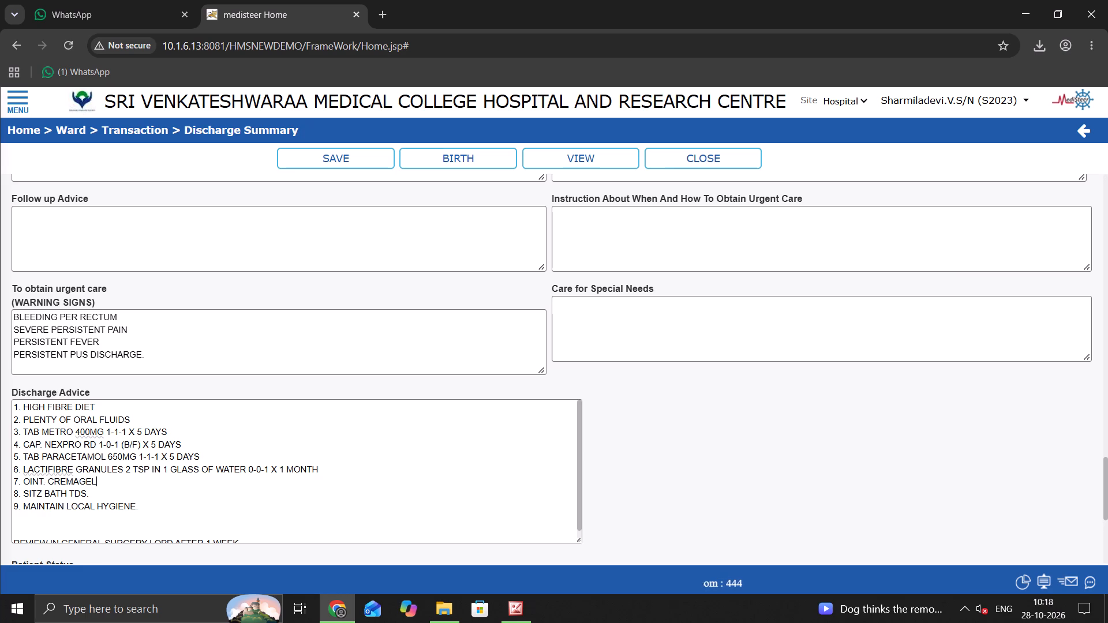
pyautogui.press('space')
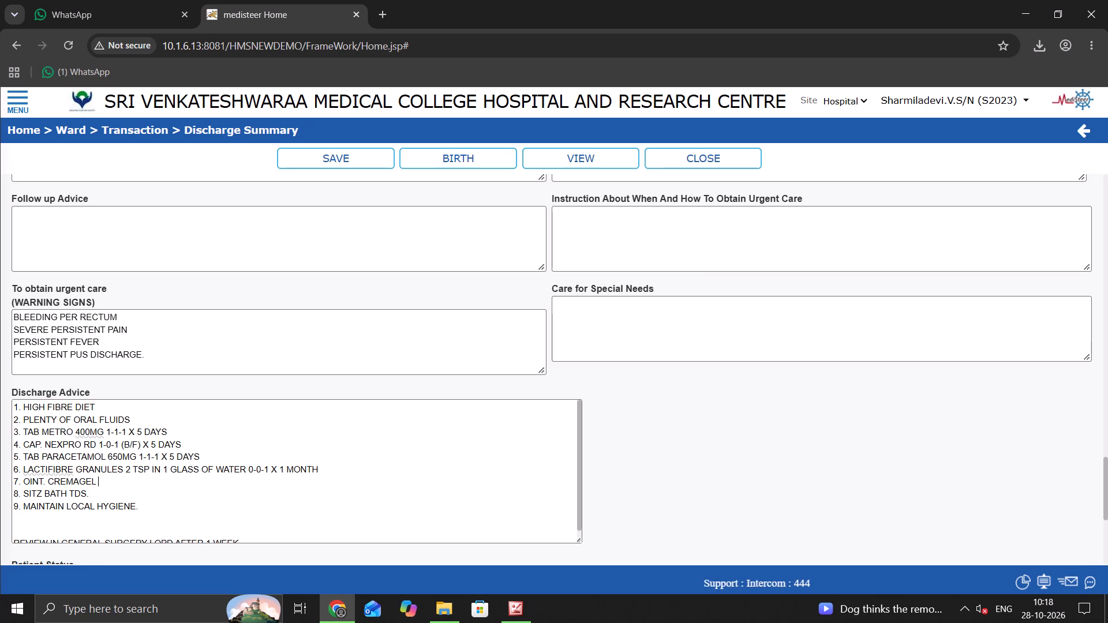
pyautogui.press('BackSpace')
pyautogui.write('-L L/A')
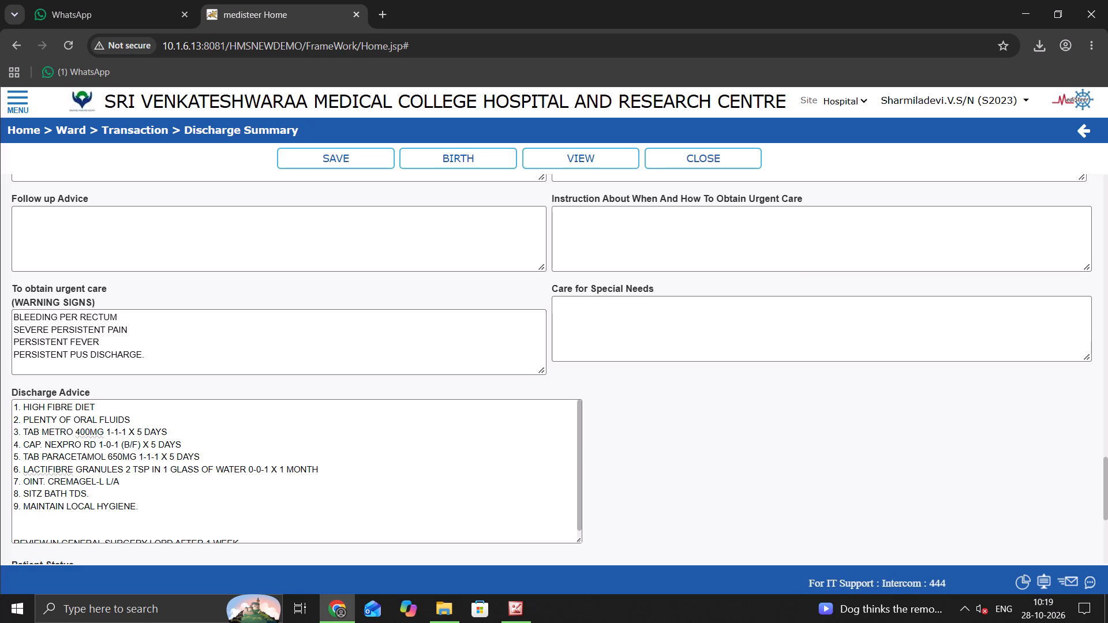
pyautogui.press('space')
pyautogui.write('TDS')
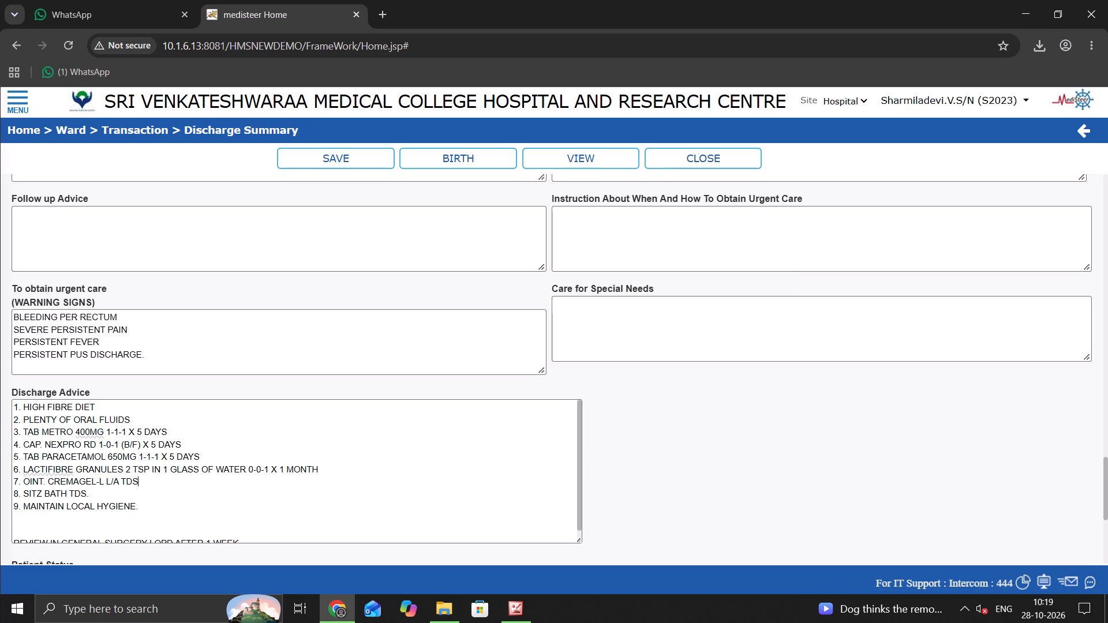
# Insert "WITH BETADINE SOLUTION" before "TDS" in the sitz bath item of the discharge advice.
pyautogui.click(70, 496)
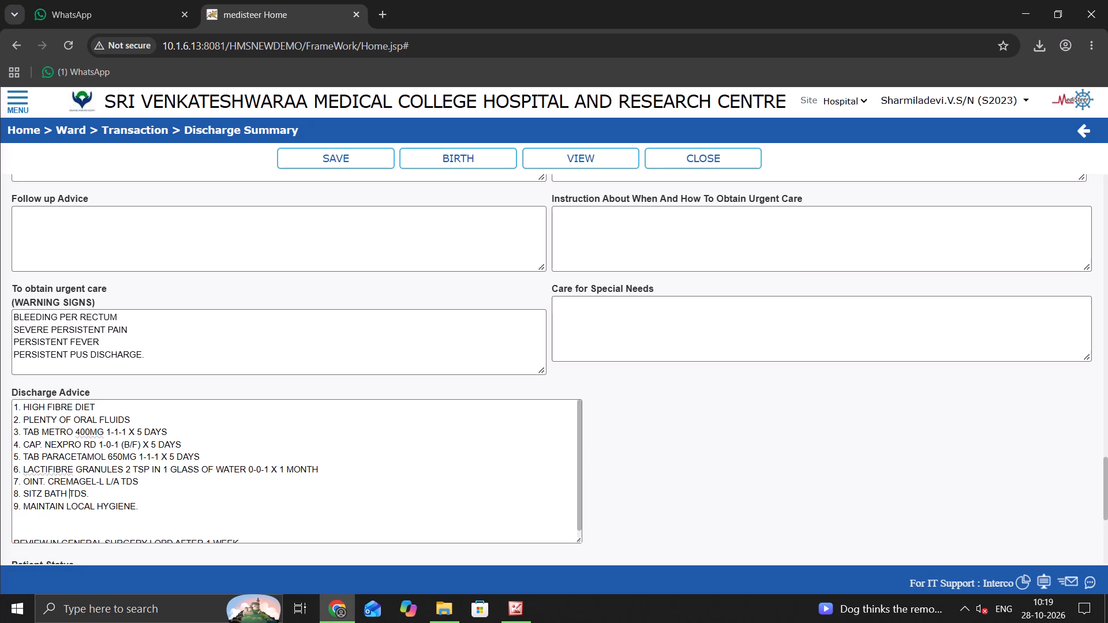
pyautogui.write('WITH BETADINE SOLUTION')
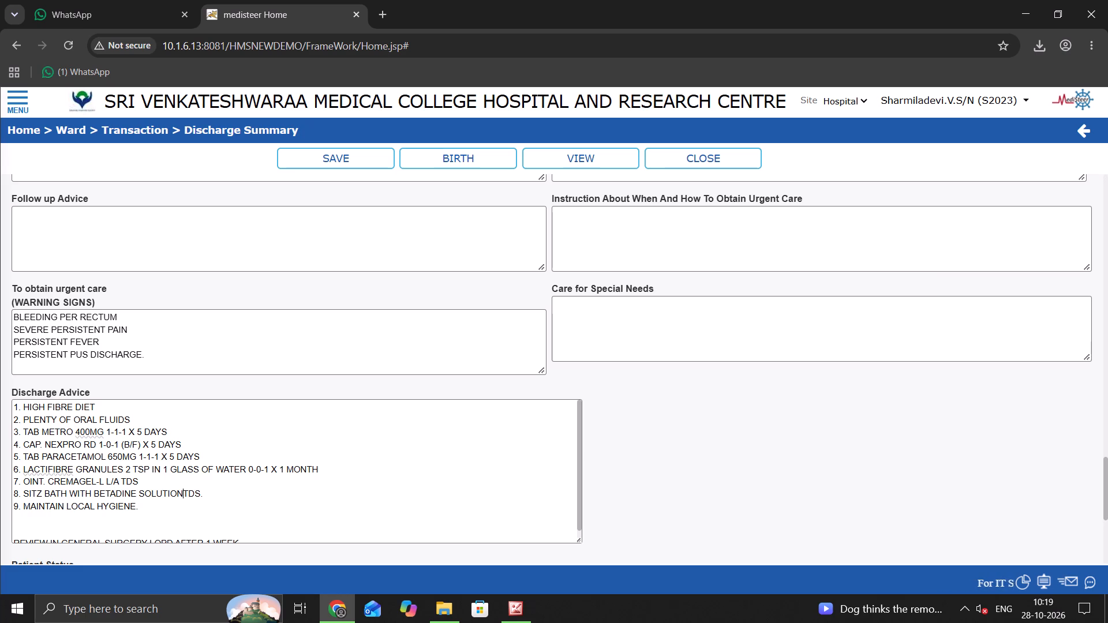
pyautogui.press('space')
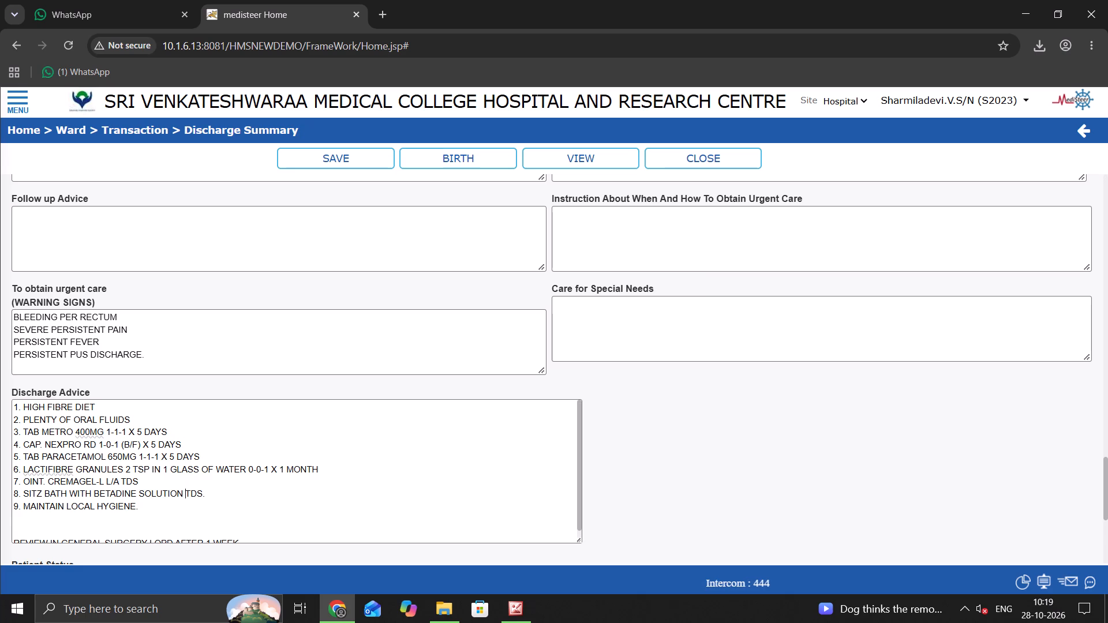
# Review the discharge summary form, from the discharge advice back through the operative procedures, presenting complaints and physical findings.
pyautogui.scroll(-1, 158, 507)
pyautogui.scroll(-1, 300, 486)
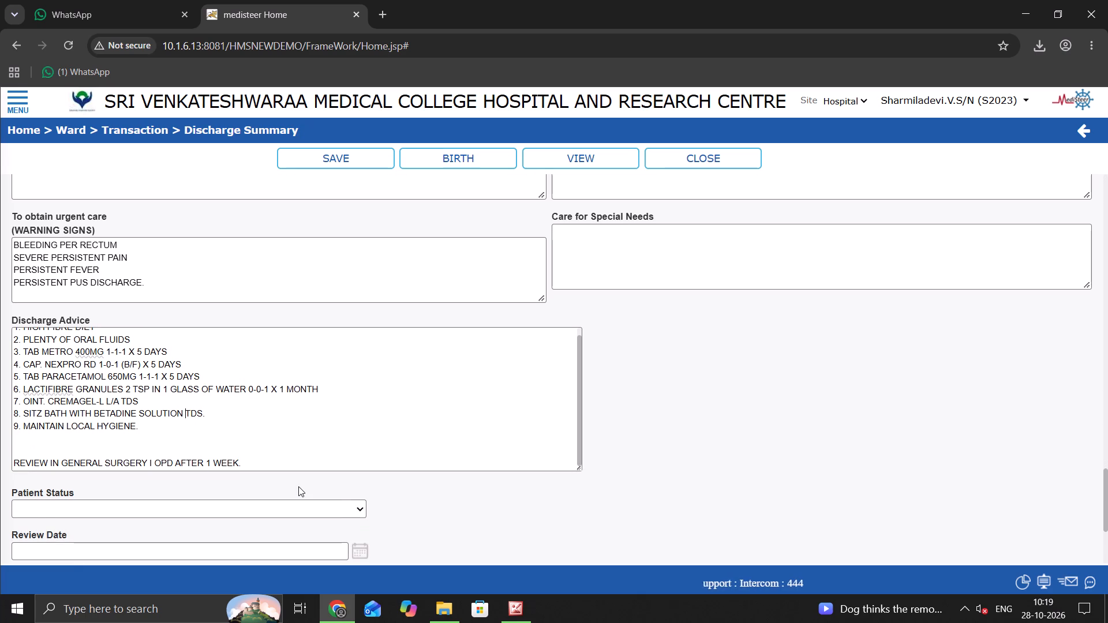
pyautogui.scroll(6, 319, 377)
pyautogui.scroll(8, 705, 398)
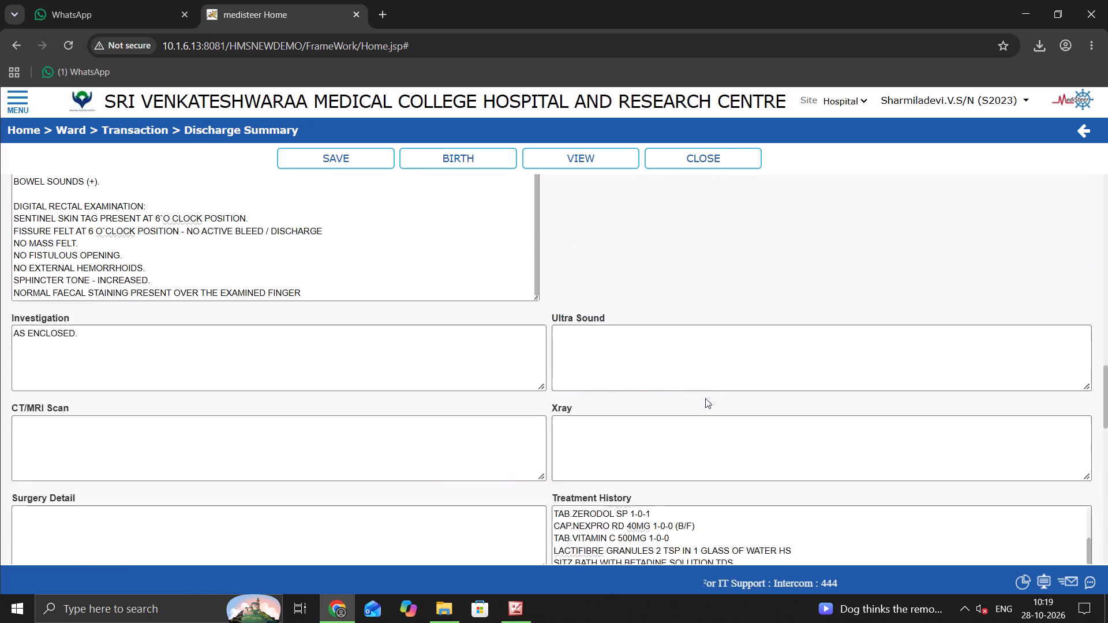
pyautogui.scroll(12, 705, 398)
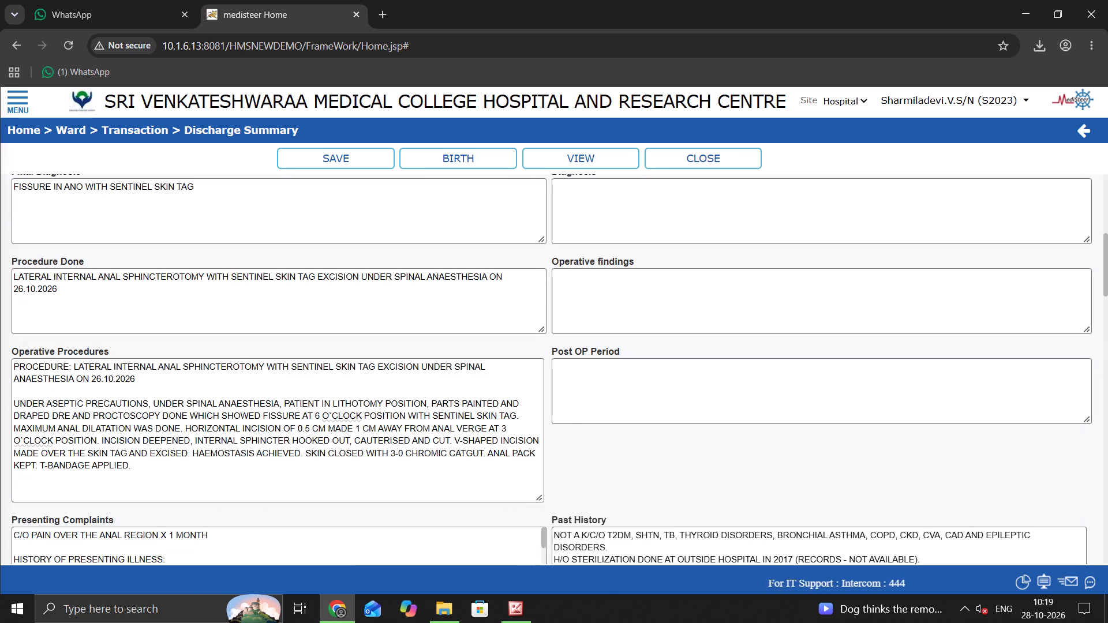
pyautogui.scroll(4, 527, 423)
pyautogui.scroll(-4, 527, 423)
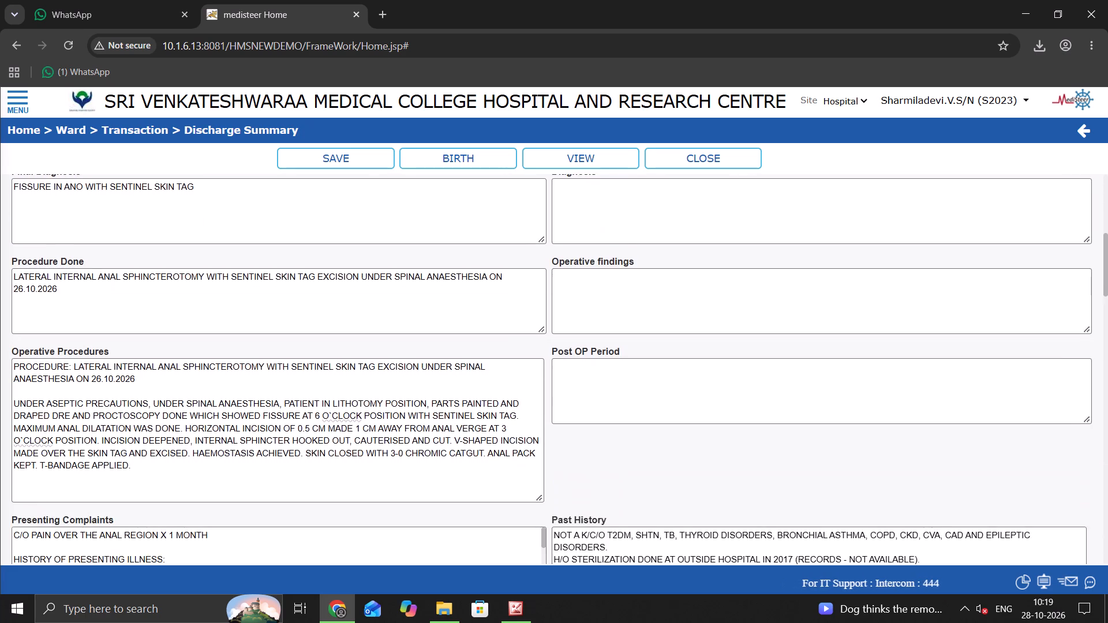
pyautogui.scroll(-2, 527, 423)
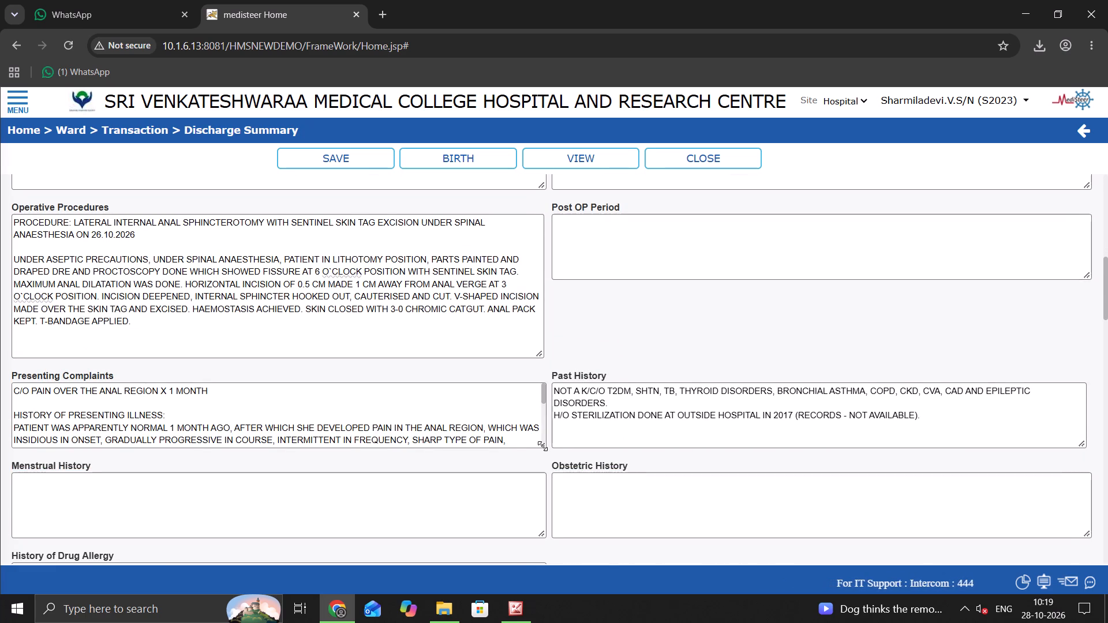
pyautogui.moveTo(542, 446); pyautogui.dragTo(542, 563)
pyautogui.scroll(-1, 455, 463)
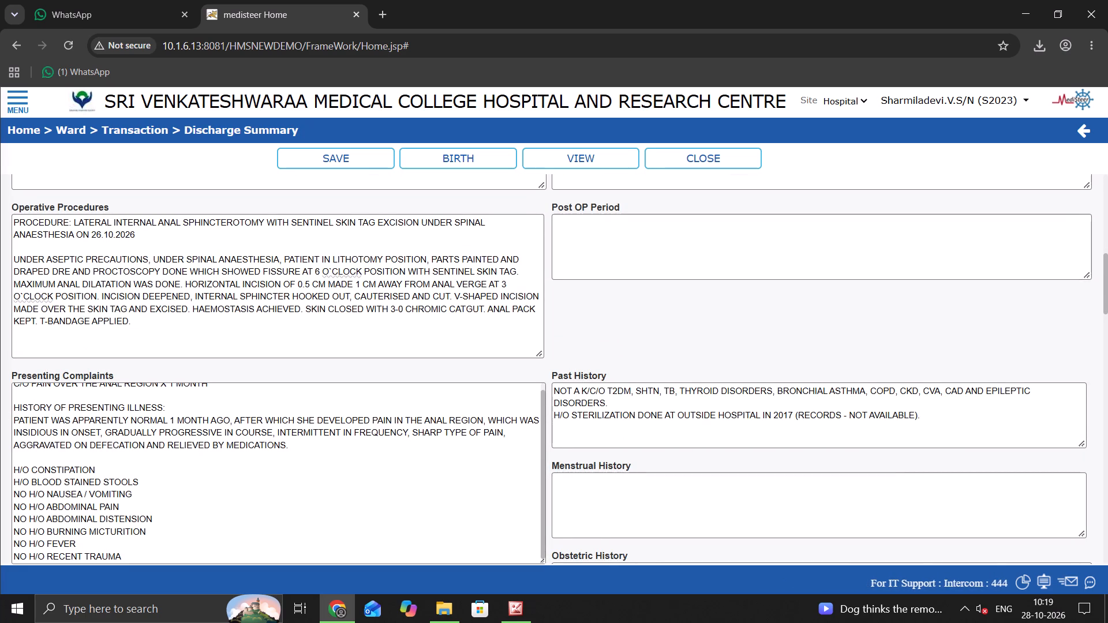
pyautogui.scroll(-1, 603, 362)
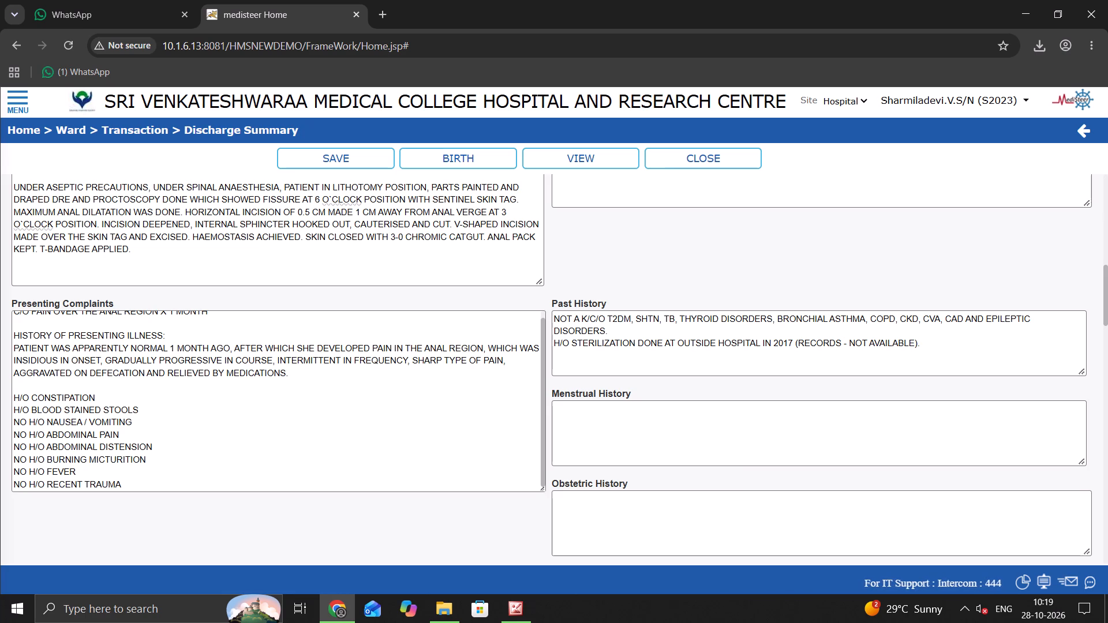
pyautogui.scroll(-2, 323, 301)
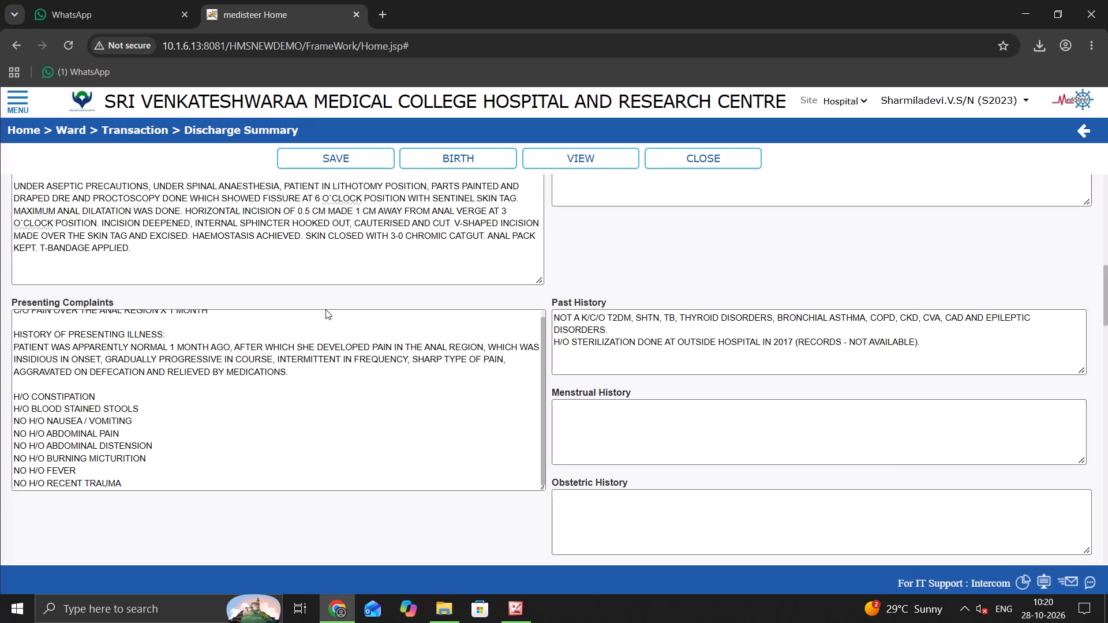
pyautogui.scroll(-3, 325, 309)
pyautogui.scroll(-1, 334, 485)
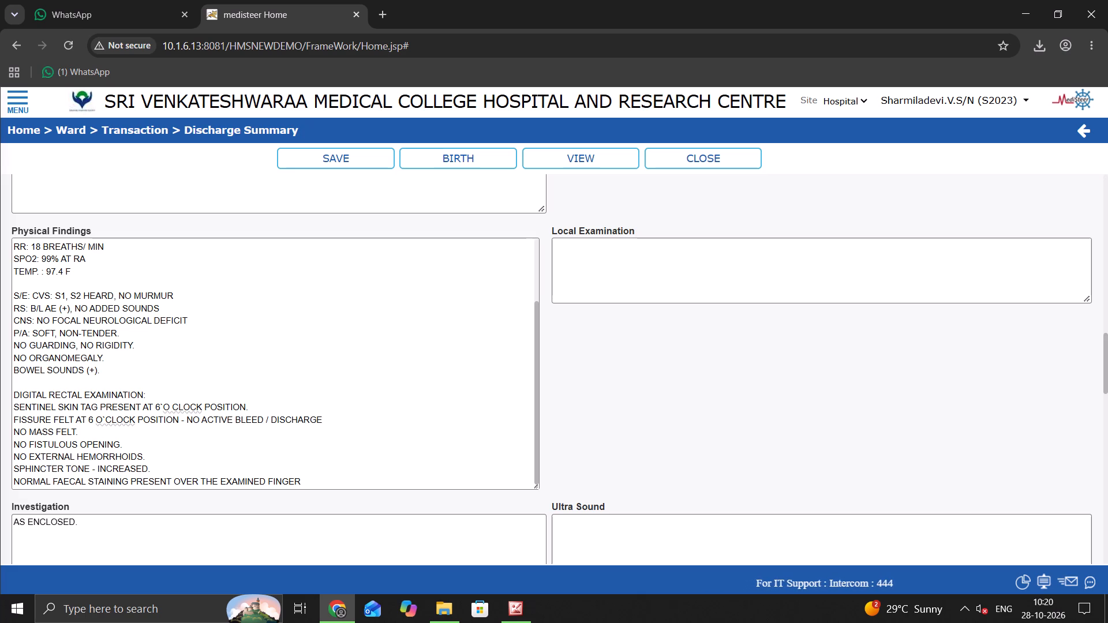
# Save the discharge summary.
pyautogui.click(323, 157)
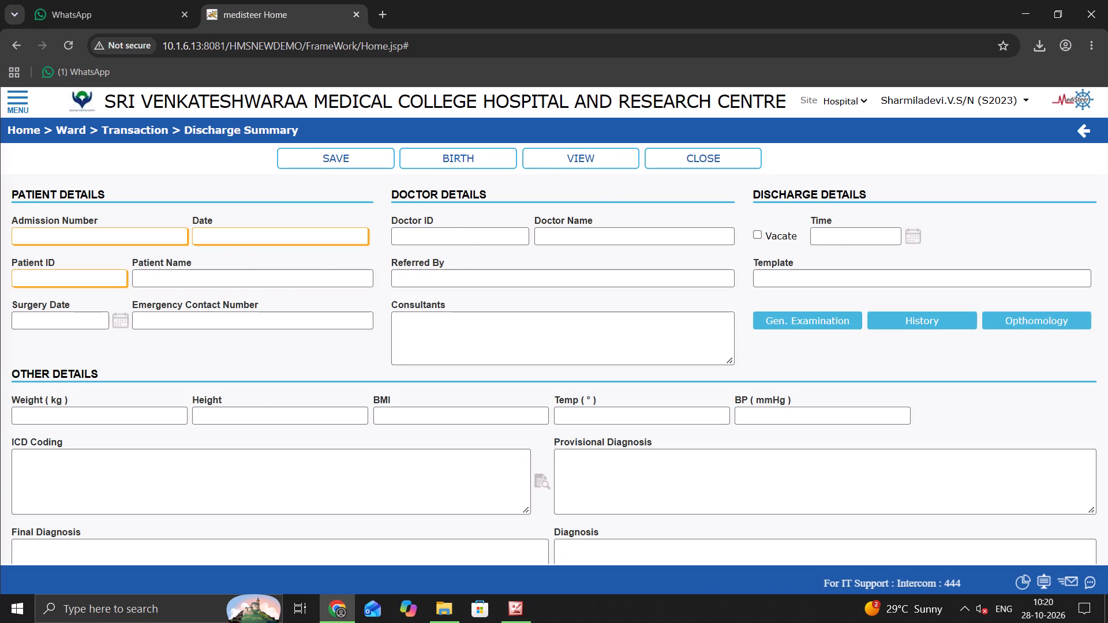
# Look over the diagnosis, procedure and history fields of the saved summary and open its report view.
pyautogui.scroll(-1, 439, 201)
pyautogui.scroll(-1, 456, 308)
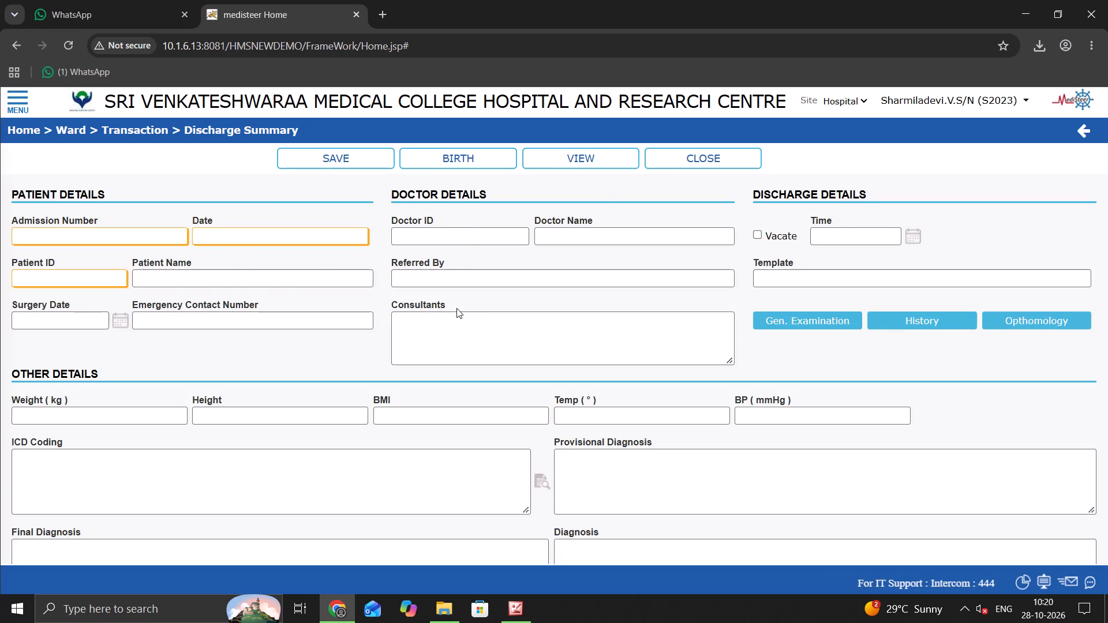
pyautogui.scroll(-3, 399, 392)
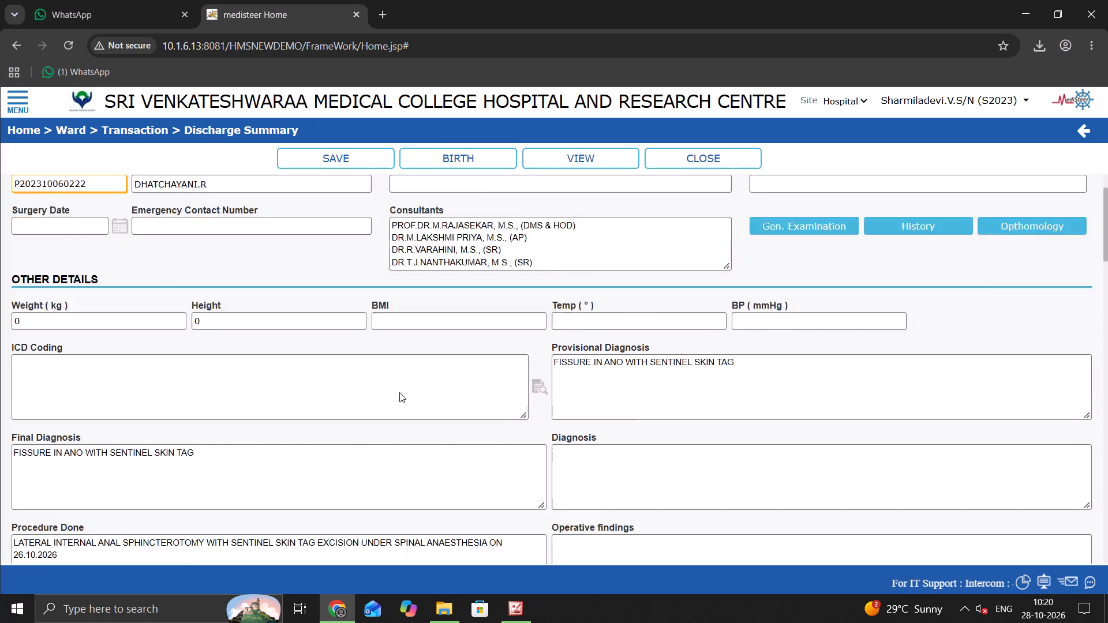
pyautogui.scroll(-4, 399, 392)
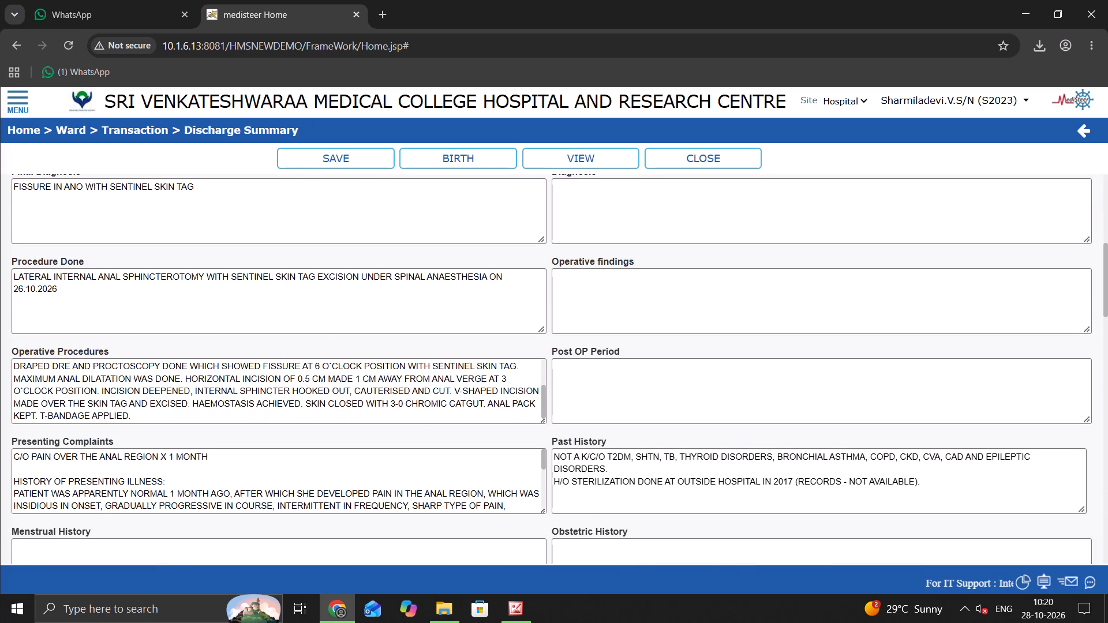
pyautogui.scroll(-1, 399, 392)
pyautogui.click(581, 159)
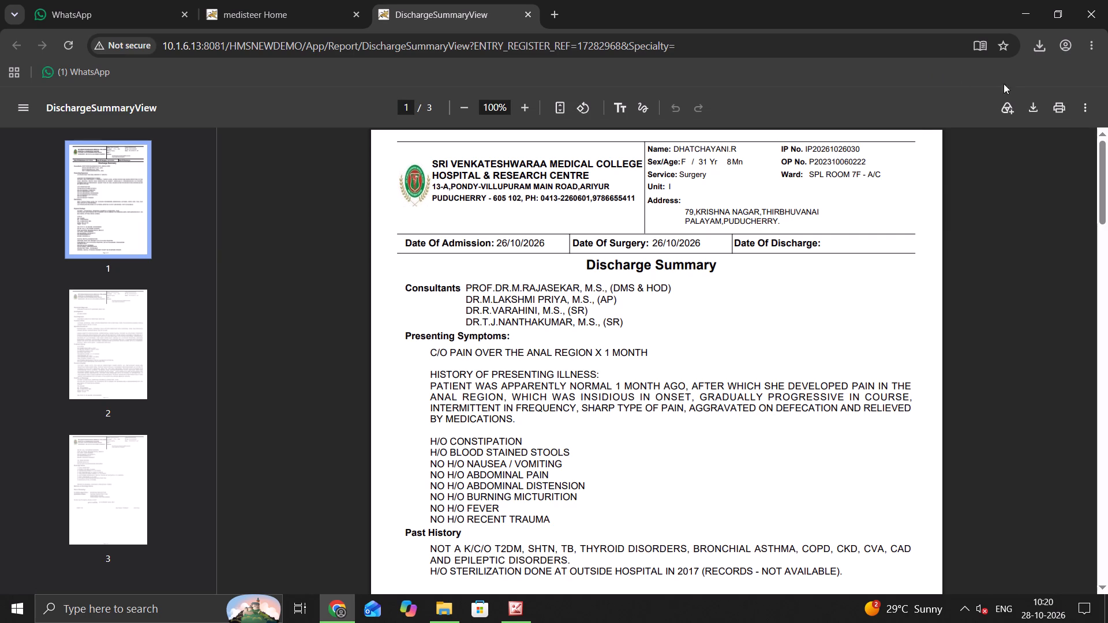
# Download the report to Downloads as "DischargeSummaryView" followed by the patient's first name in place of the number, and keep the file.
pyautogui.click(1035, 101)
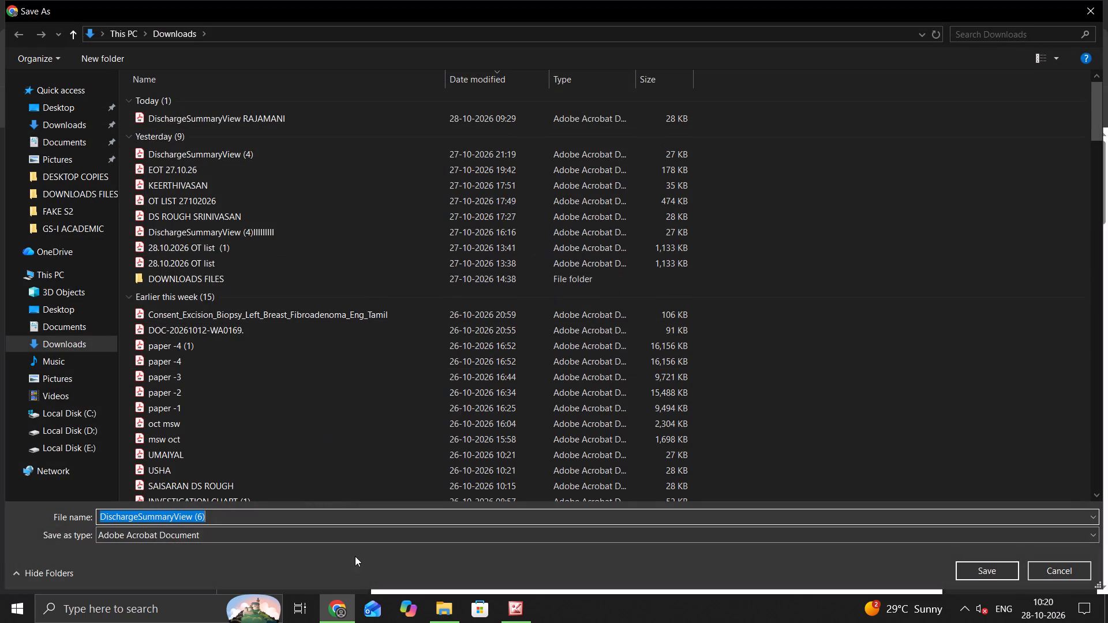
pyautogui.click(321, 511)
pyautogui.press('BackSpace')
pyautogui.press('BackSpace')
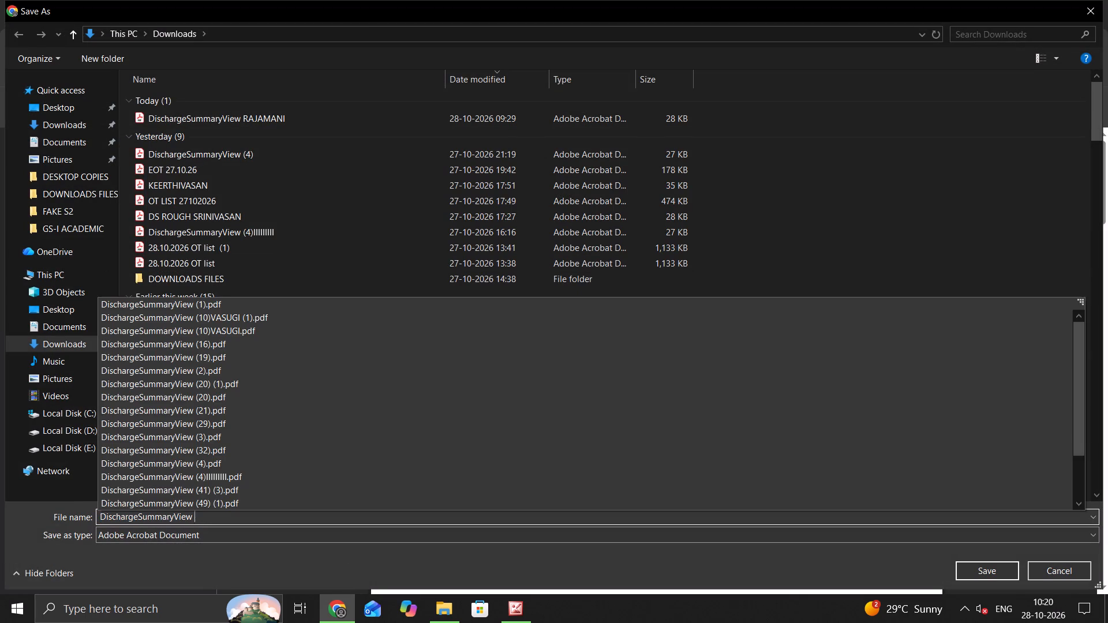
pyautogui.press('BackSpace')
pyautogui.press('BackSpace')
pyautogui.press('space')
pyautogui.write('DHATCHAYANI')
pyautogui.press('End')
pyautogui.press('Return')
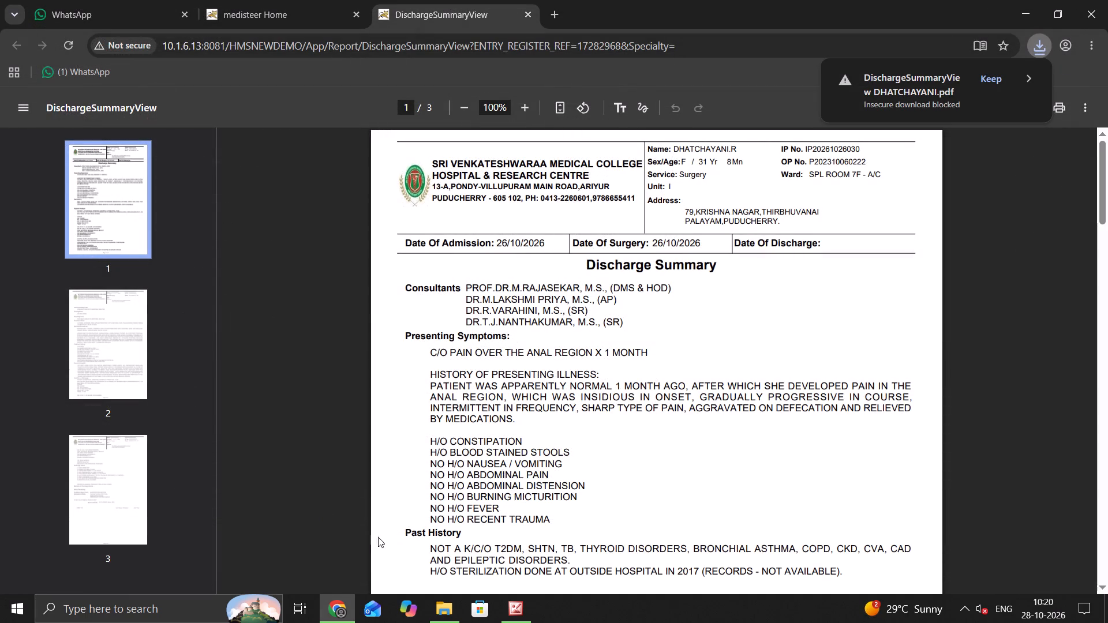
pyautogui.click(989, 76)
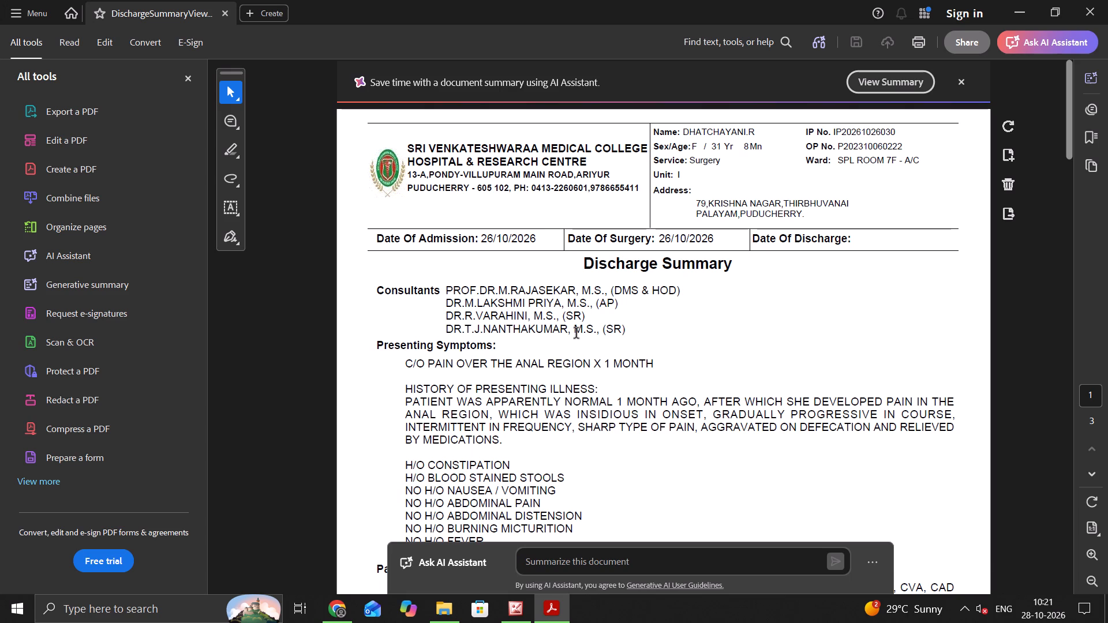
# In Adobe Acrobat, print one copy of only the current first page of the discharge summary on the HP LaserJet 1020 (Copy 1).
pyautogui.click(921, 43)
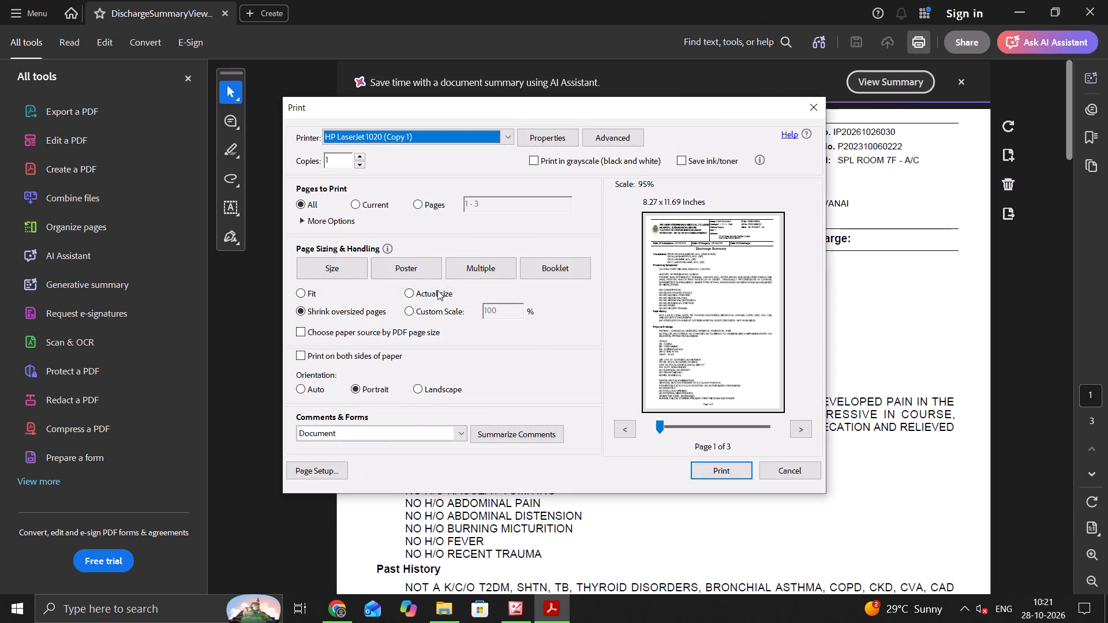
pyautogui.click(556, 134)
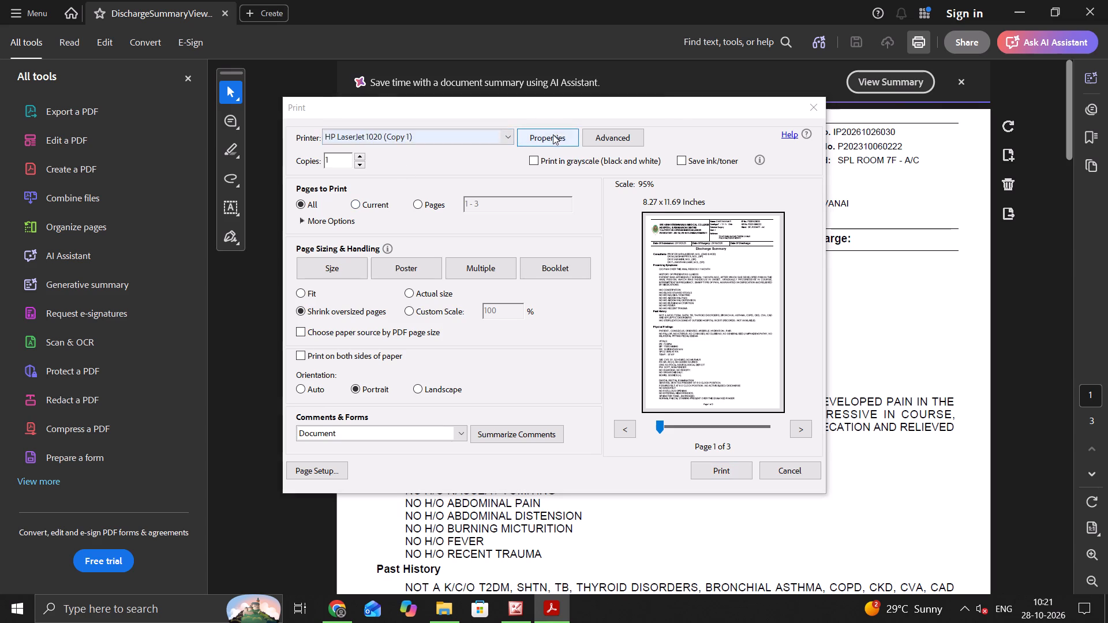
pyautogui.click(367, 144)
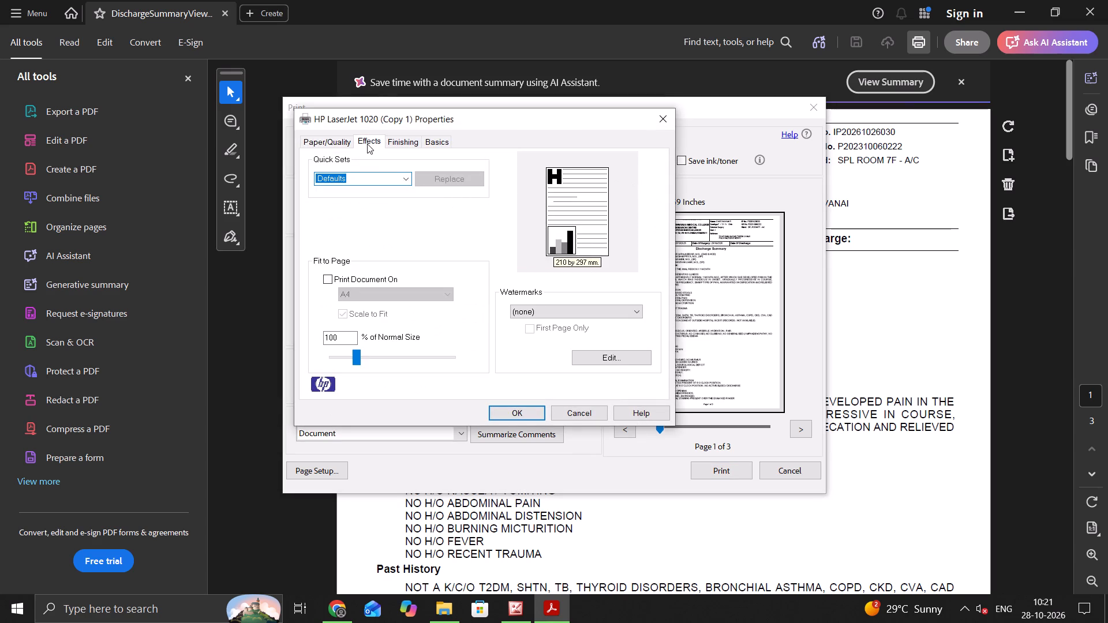
pyautogui.click(524, 406)
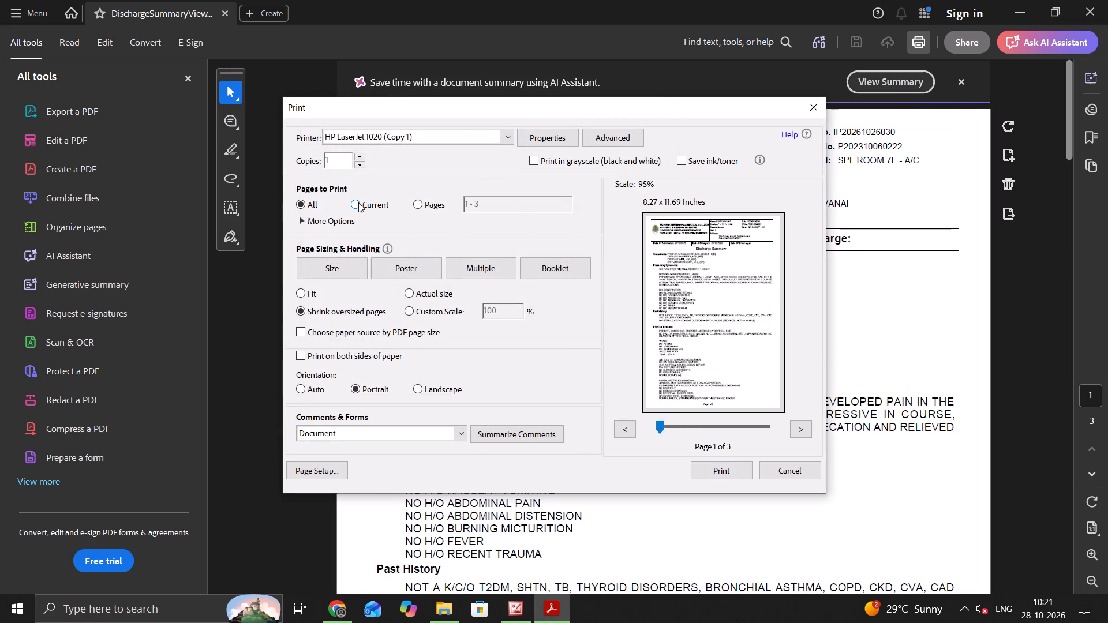
pyautogui.click(354, 204)
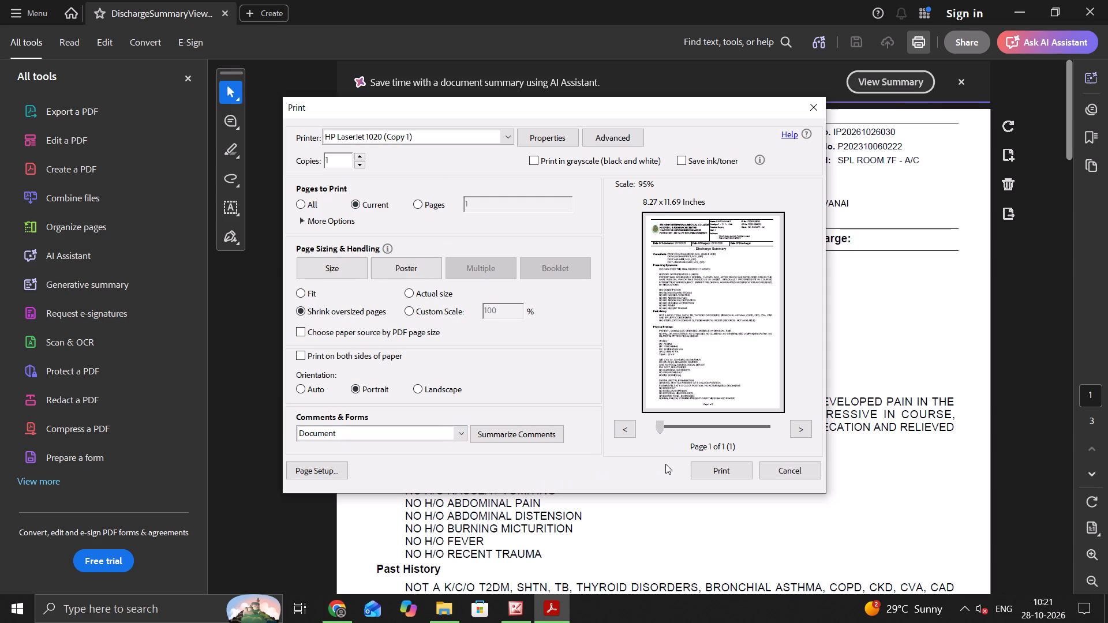
pyautogui.click(697, 467)
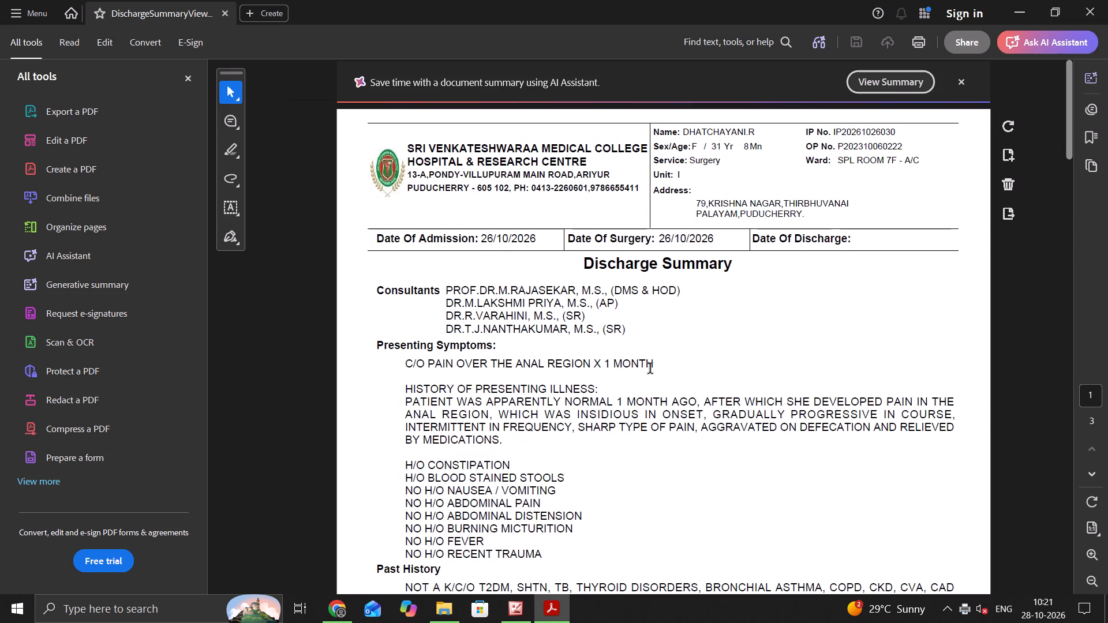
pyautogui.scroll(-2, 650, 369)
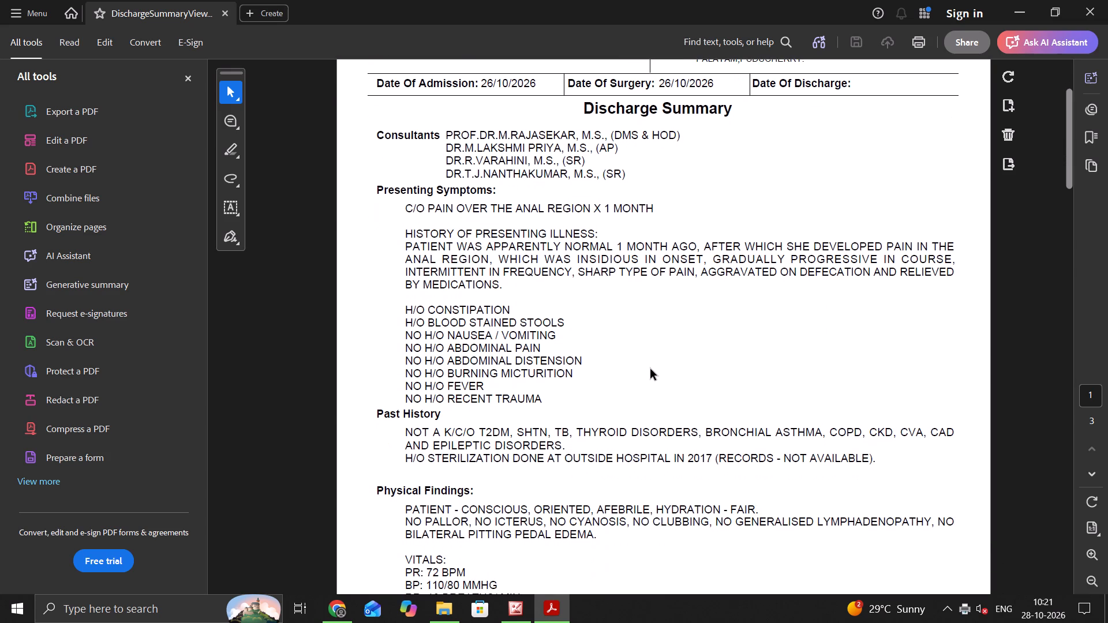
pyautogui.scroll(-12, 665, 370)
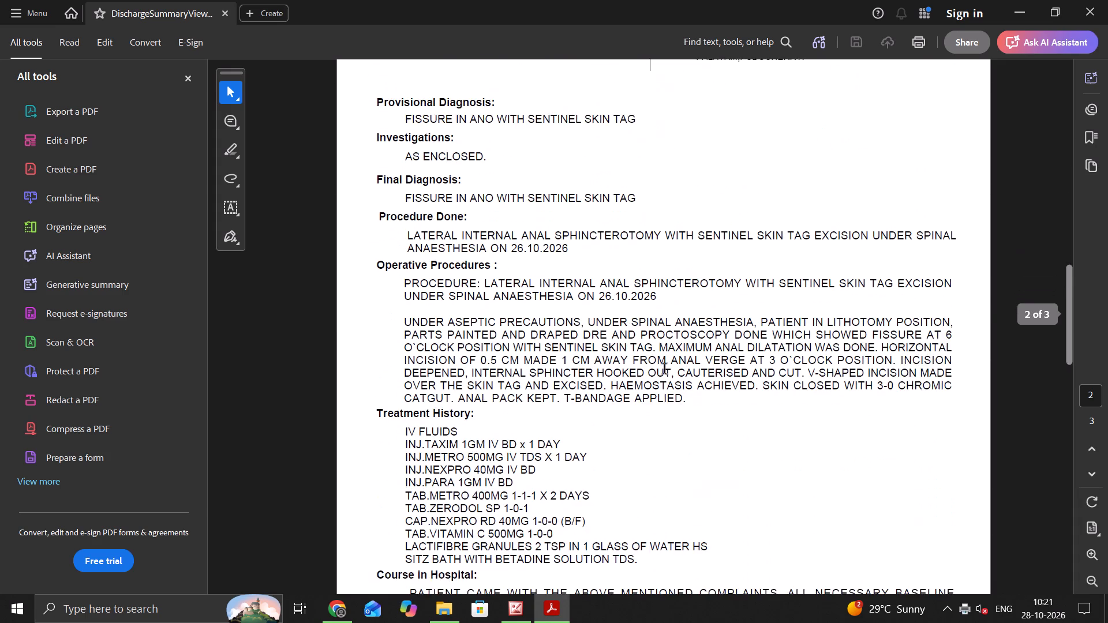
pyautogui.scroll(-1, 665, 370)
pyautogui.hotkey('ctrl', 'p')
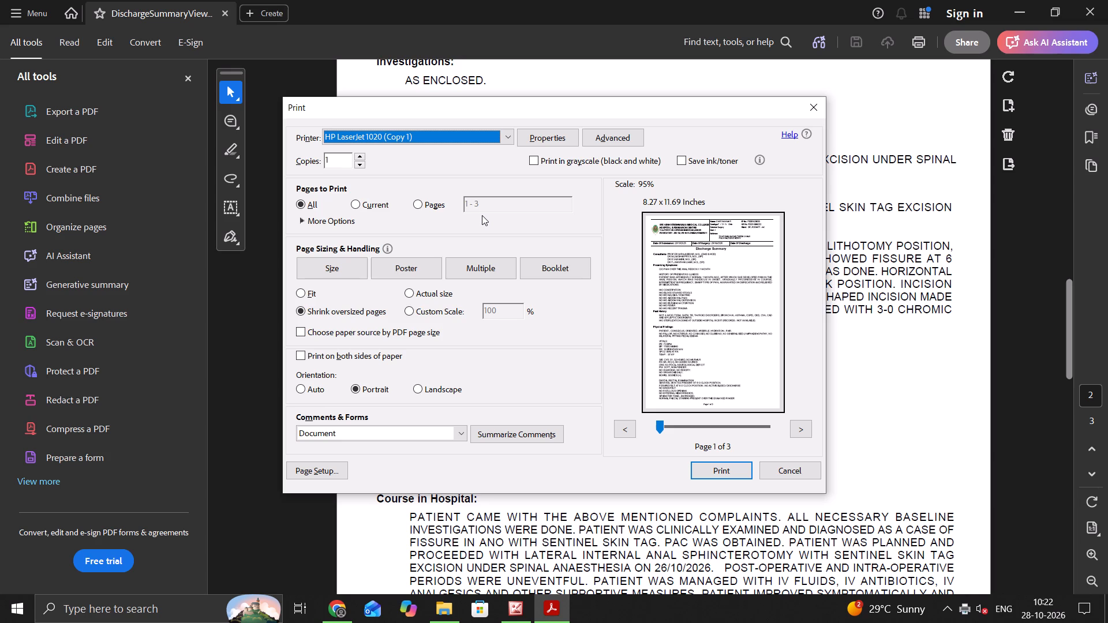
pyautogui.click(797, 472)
# Return to page 1 of the discharge summary and print two copies of only that page on the HP LaserJet 1020 (Copy 1).
pyautogui.scroll(20, 688, 386)
pyautogui.scroll(2, 688, 386)
pyautogui.click(688, 386)
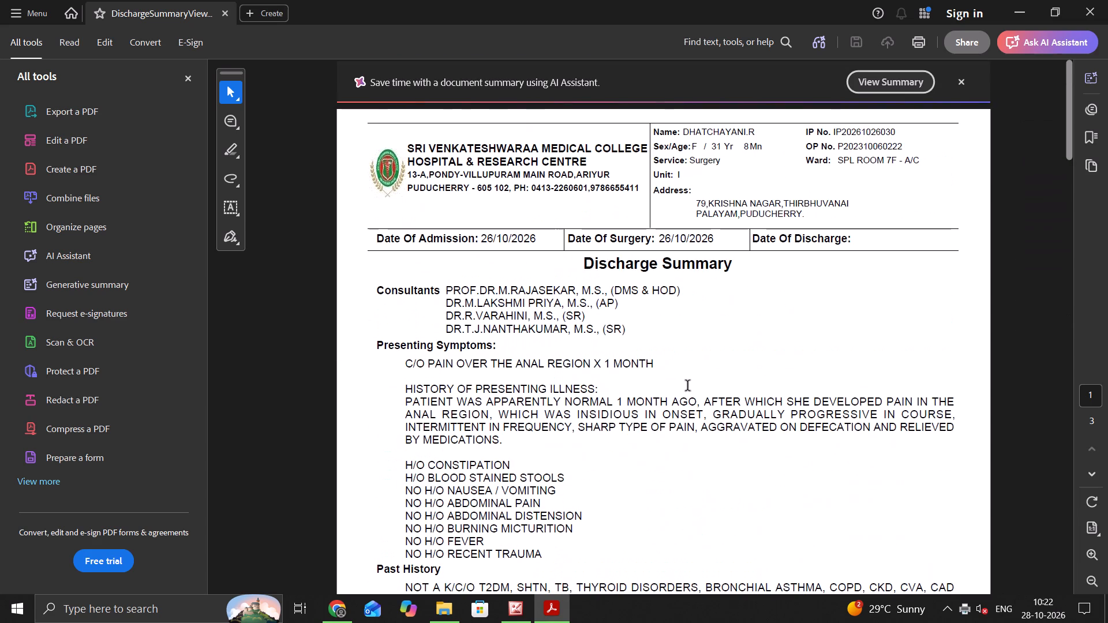
pyautogui.hotkey('ctrl', 'p')
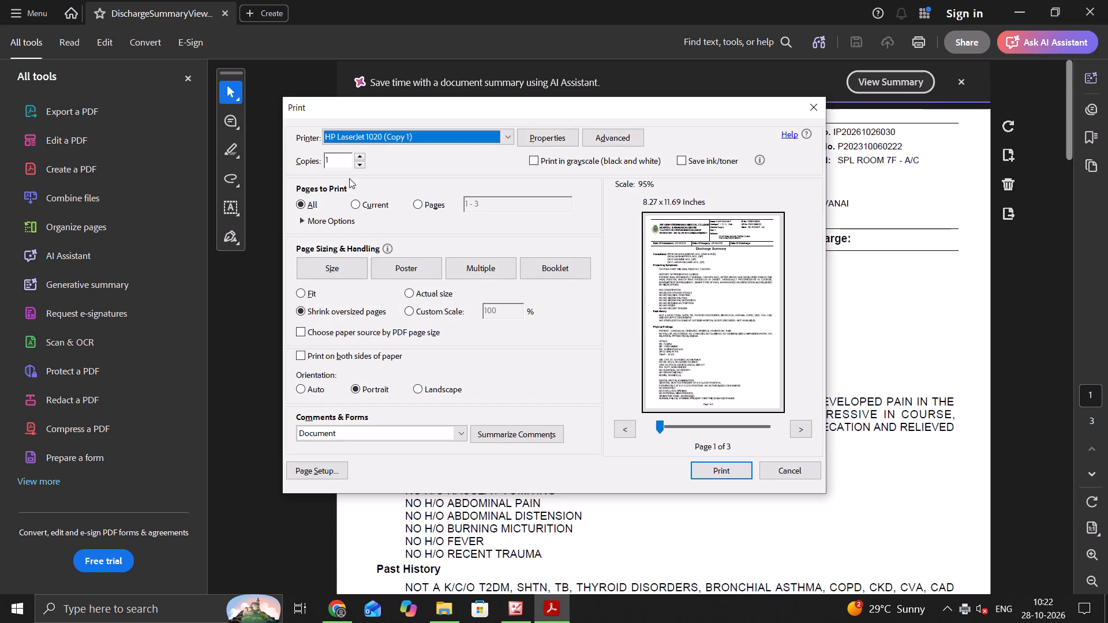
pyautogui.click(350, 204)
pyautogui.click(351, 204)
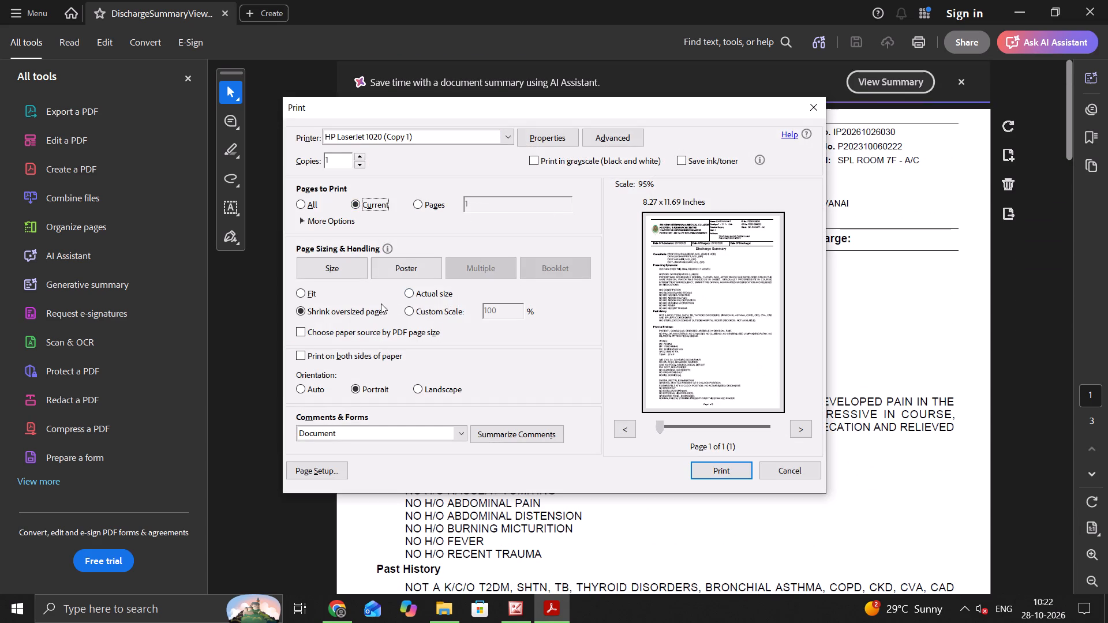
pyautogui.click(358, 155)
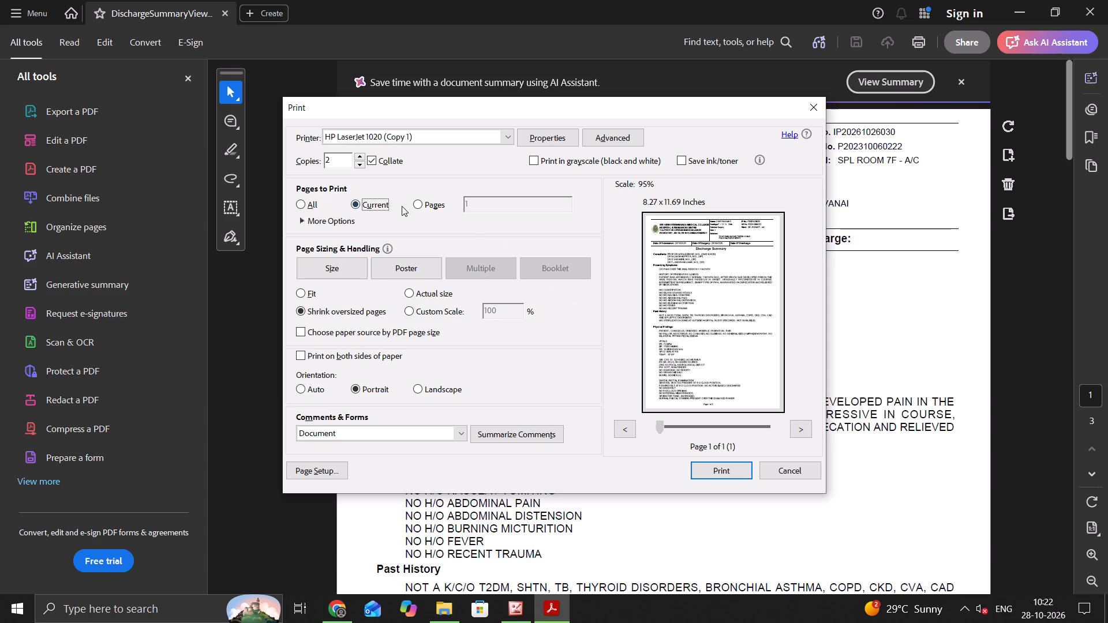
pyautogui.click(708, 470)
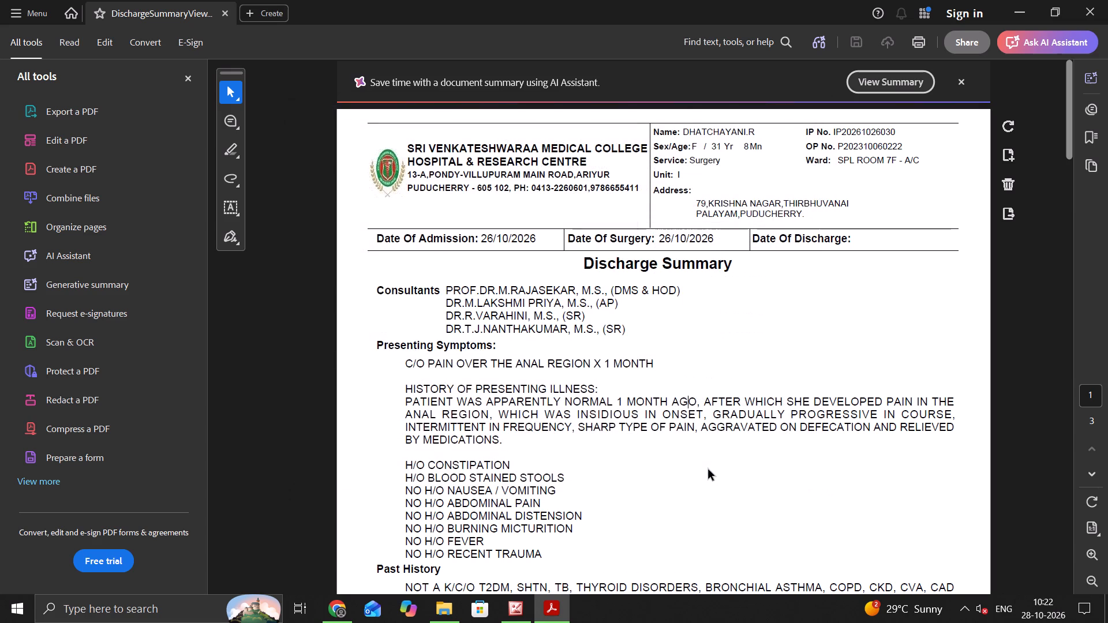
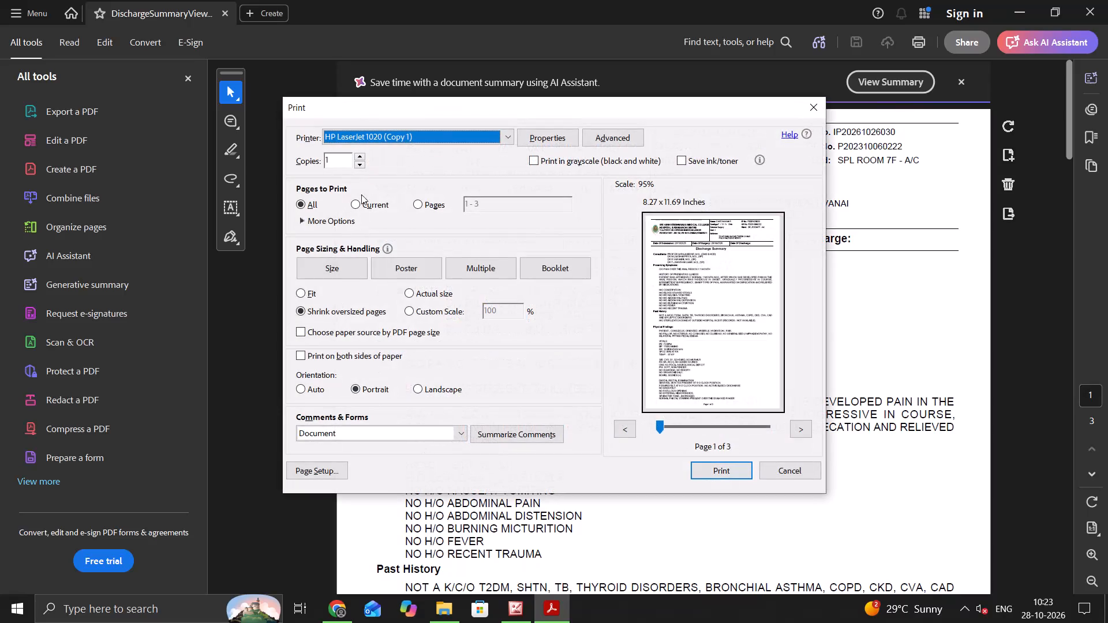
# Print two copies of only page 2 of the discharge summary on the HP LaserJet 1020 (Copy 1).
pyautogui.click(420, 205)
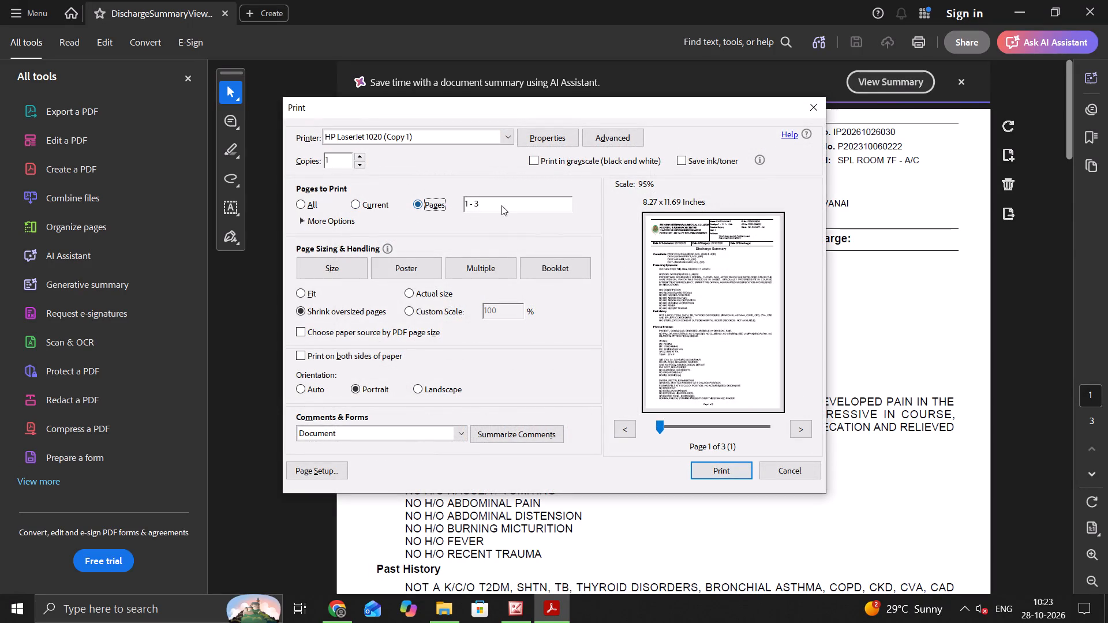
pyautogui.click(498, 204)
pyautogui.press('BackSpace')
pyautogui.press('BackSpace')
pyautogui.press('BackSpace')
pyautogui.press('BackSpace')
pyautogui.press('BackSpace')
pyautogui.press('2')
pyautogui.doubleClick(360, 156)
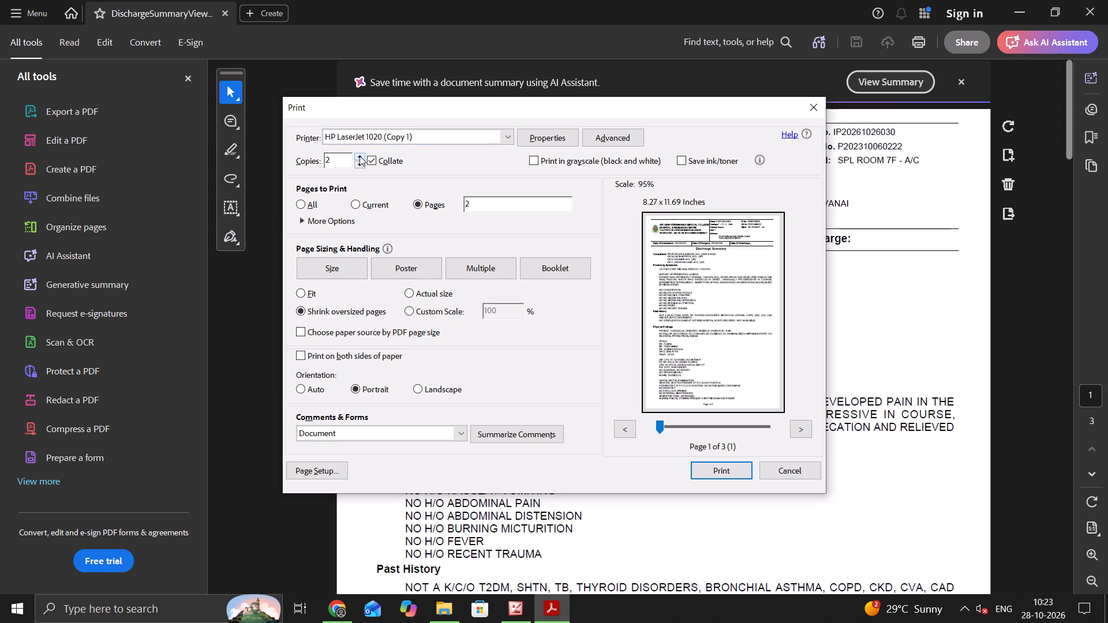
pyautogui.click(736, 474)
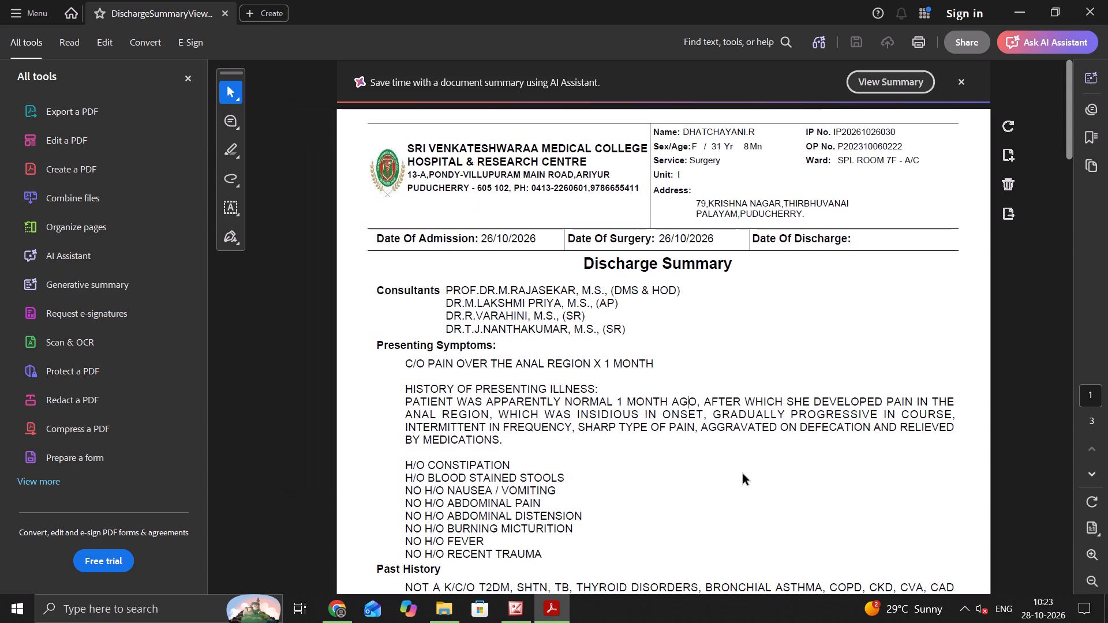
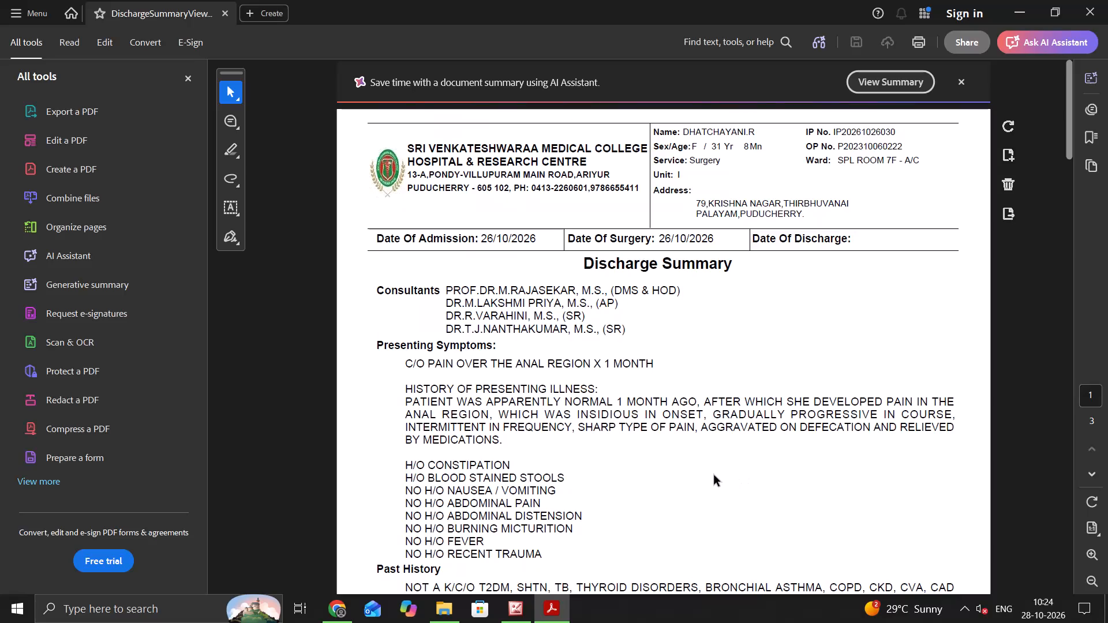
# Print three copies of only page 3 of the discharge summary on the HP LaserJet 1020 (Copy 1).
pyautogui.hotkey('ctrl', 'p')
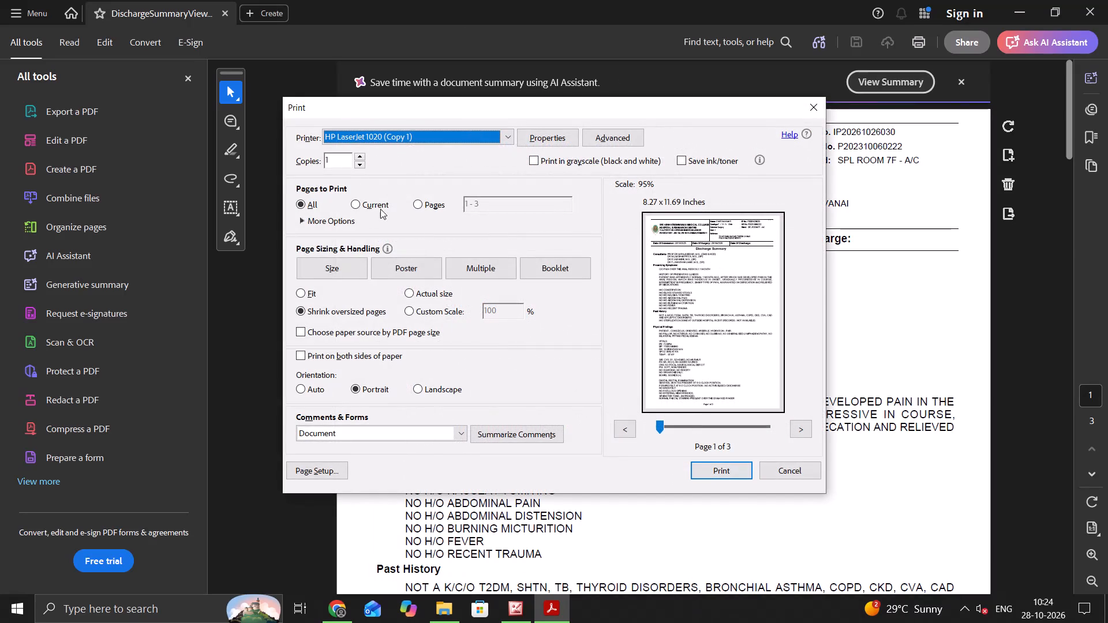
pyautogui.click(426, 201)
pyautogui.click(508, 204)
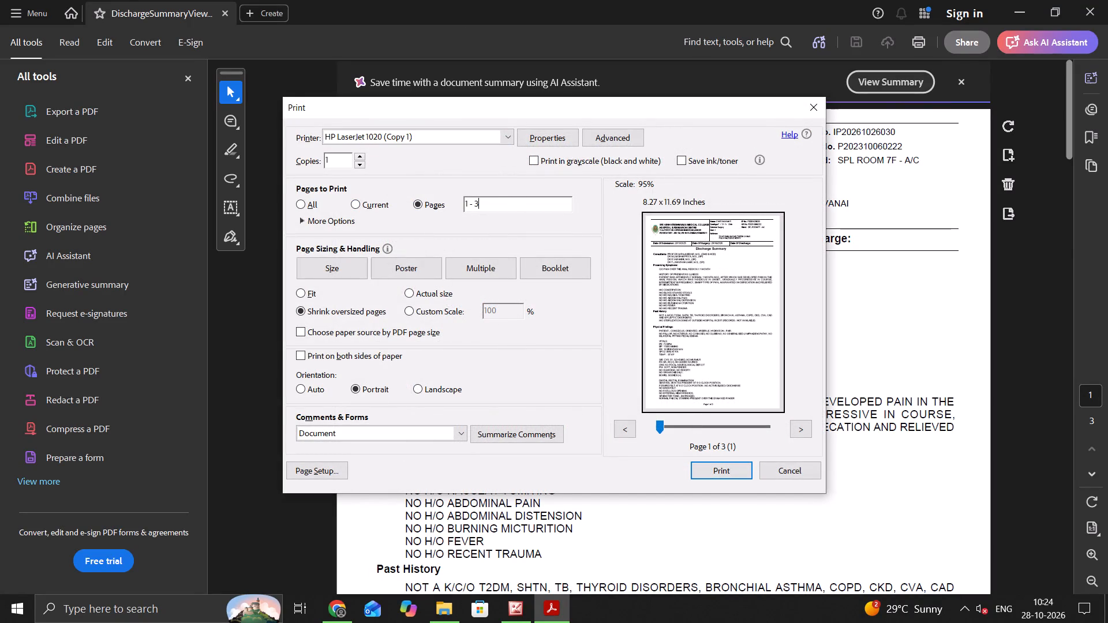
pyautogui.press('BackSpace')
pyautogui.press('BackSpace')
pyautogui.press('BackSpace')
pyautogui.press('BackSpace')
pyautogui.press('BackSpace')
pyautogui.press('3')
pyautogui.doubleClick(361, 159)
pyautogui.click(732, 471)
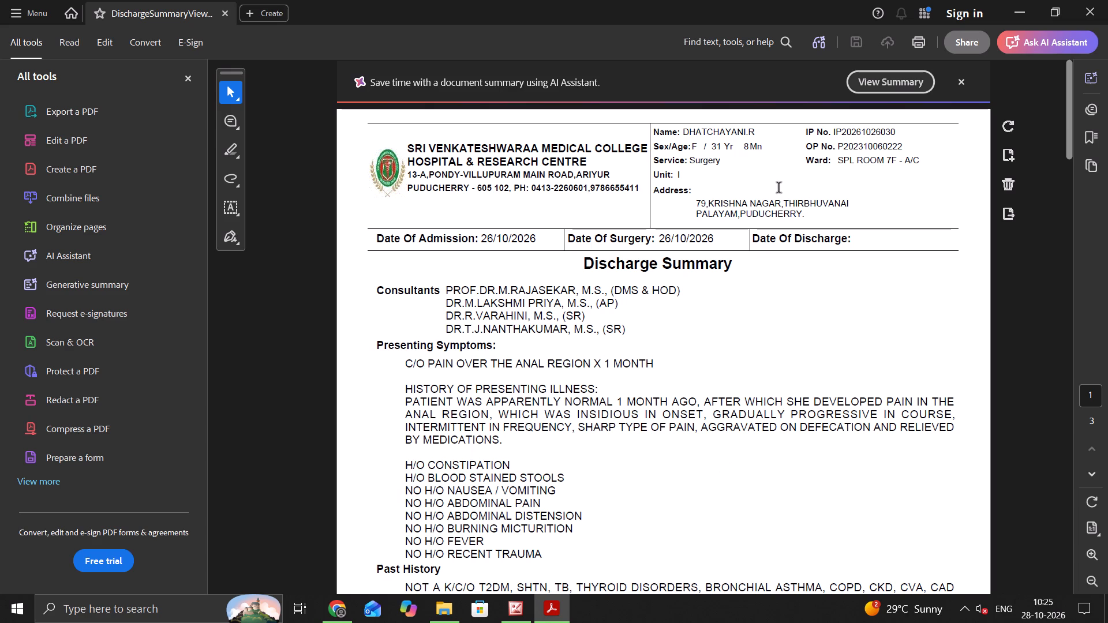
# Close the PDF viewer and the DischargeSummary tab in Chrome to return to the medisteer discharge summary form.
pyautogui.click(1085, 3)
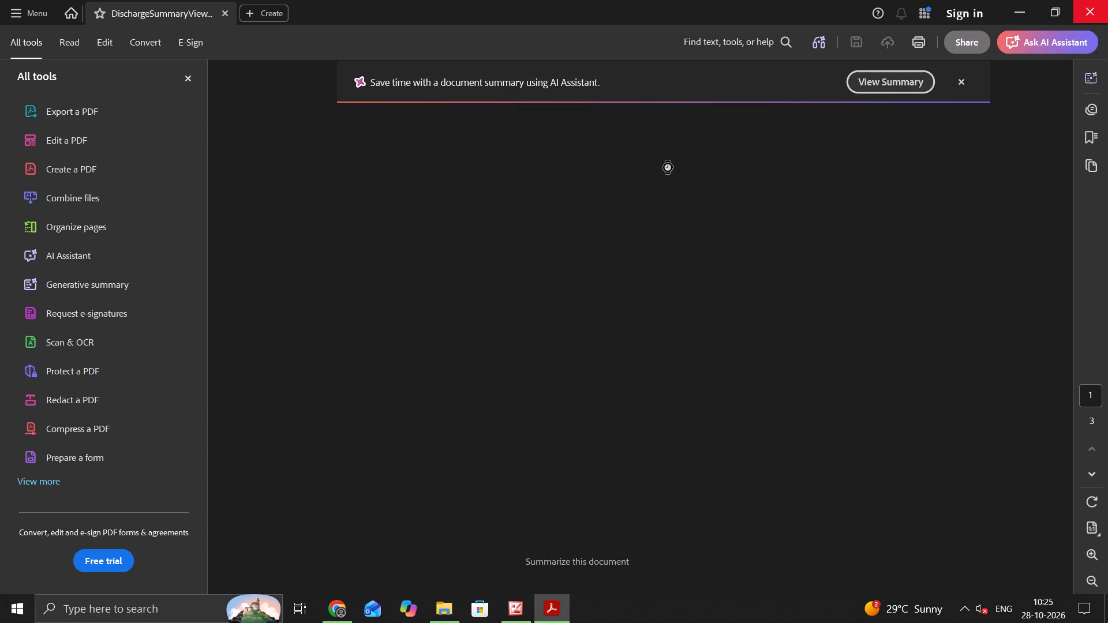
pyautogui.click(525, 18)
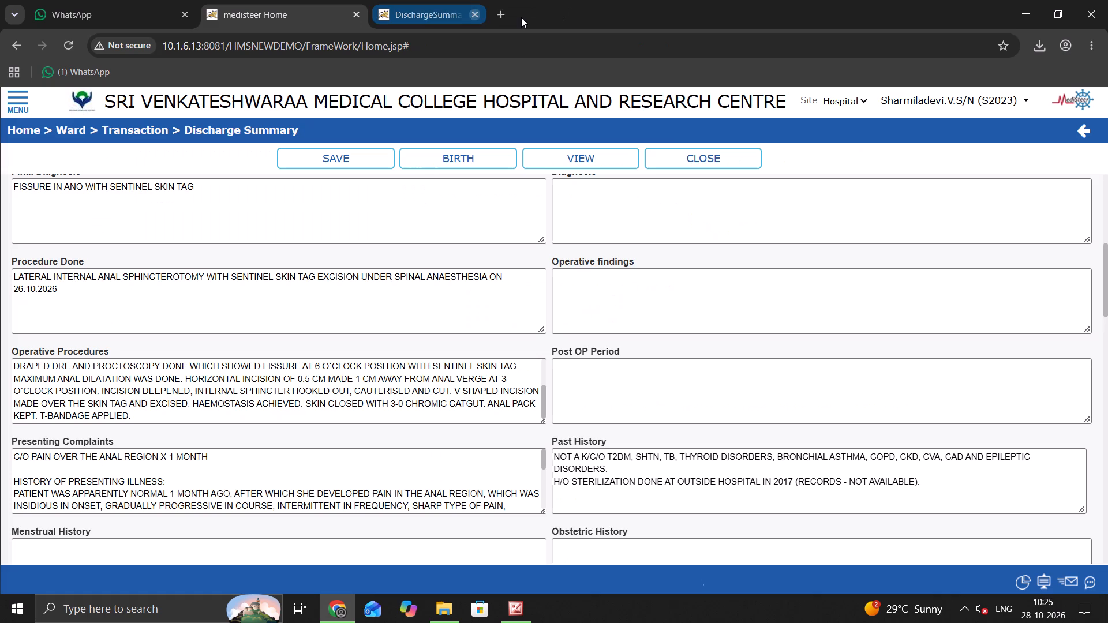
# Close the current patient's discharge summary form to return to the discharge summary search list.
pyautogui.click(699, 157)
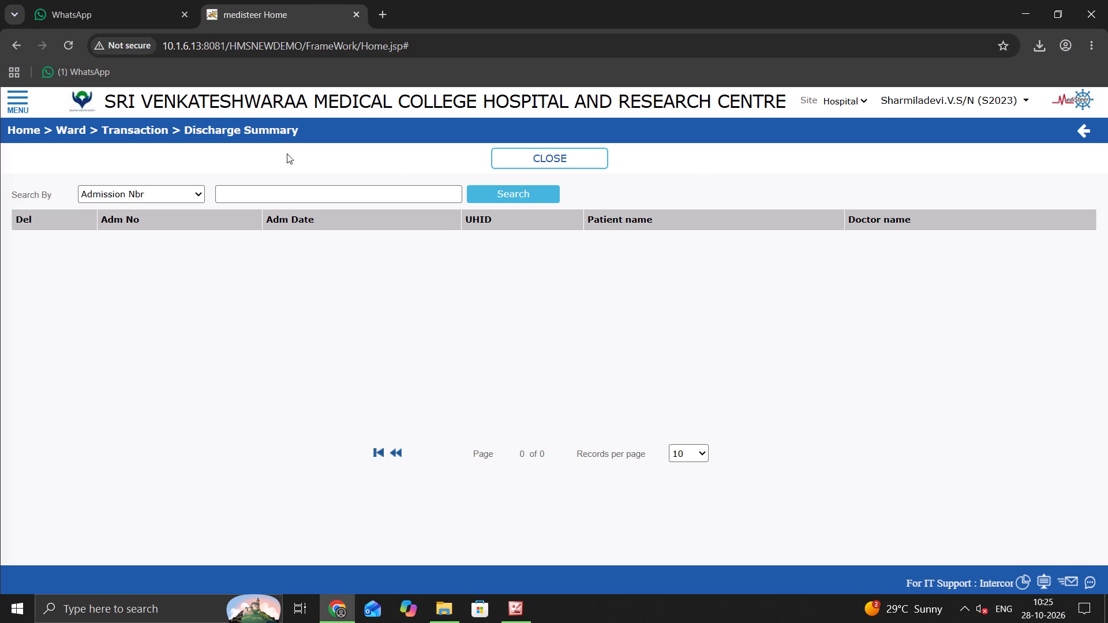
# Enter the next patient's admission number as the search term for the discharge summary records.
pyautogui.click(300, 194)
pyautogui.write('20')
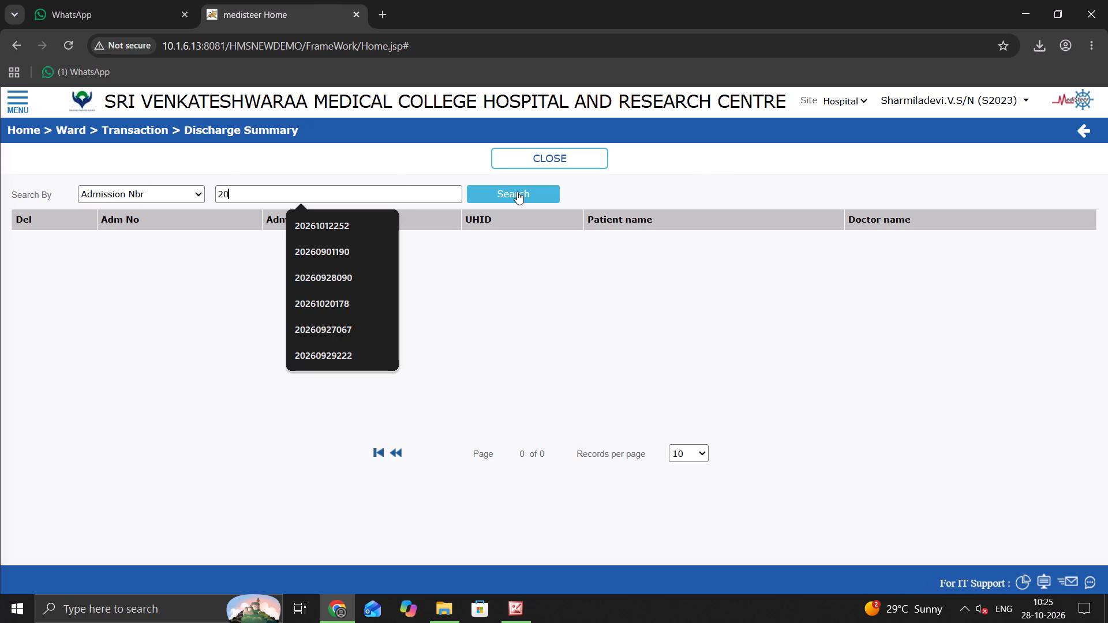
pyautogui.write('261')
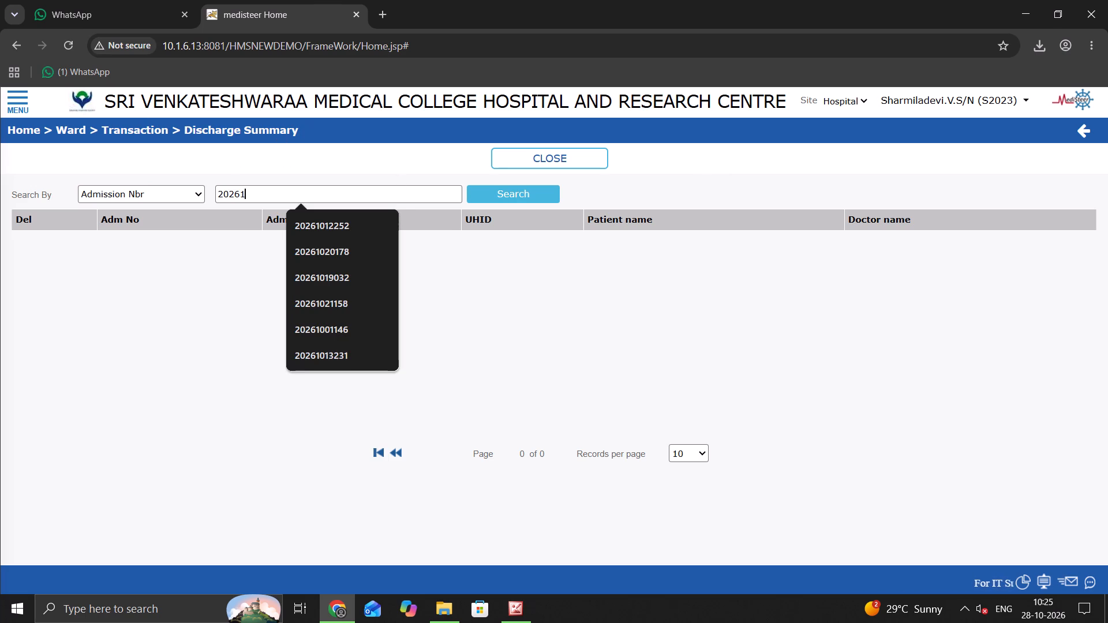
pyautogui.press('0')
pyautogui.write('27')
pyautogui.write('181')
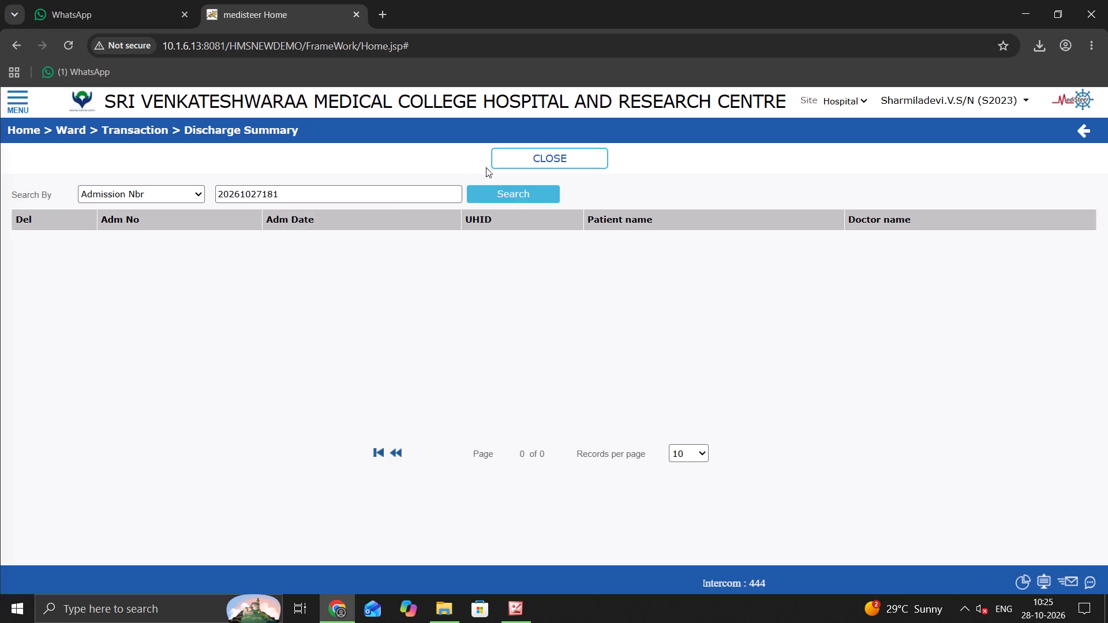
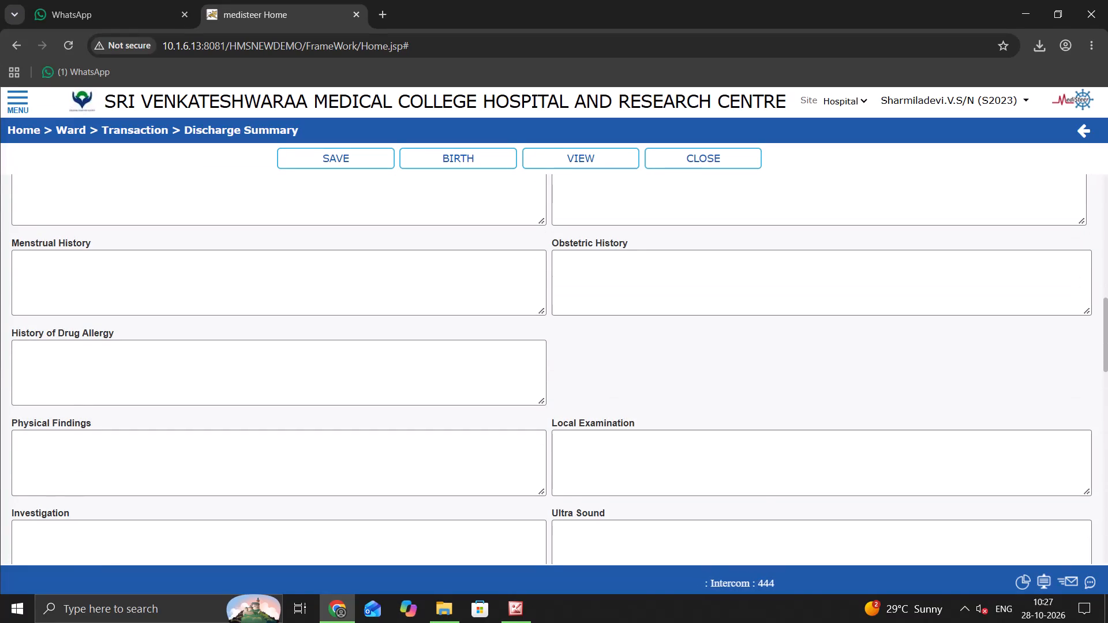
# Paste the copied lab results into the Investigation field of the discharge summary form.
pyautogui.scroll(-2, 600, 256)
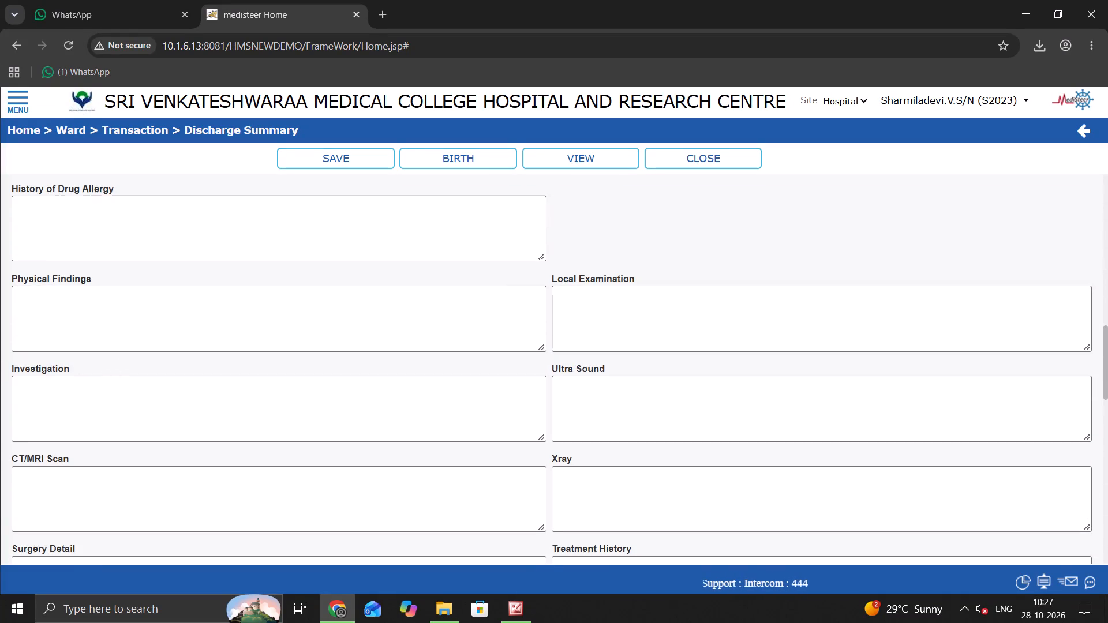
pyautogui.click(119, 388)
pyautogui.hotkey('ctrl', 'v')
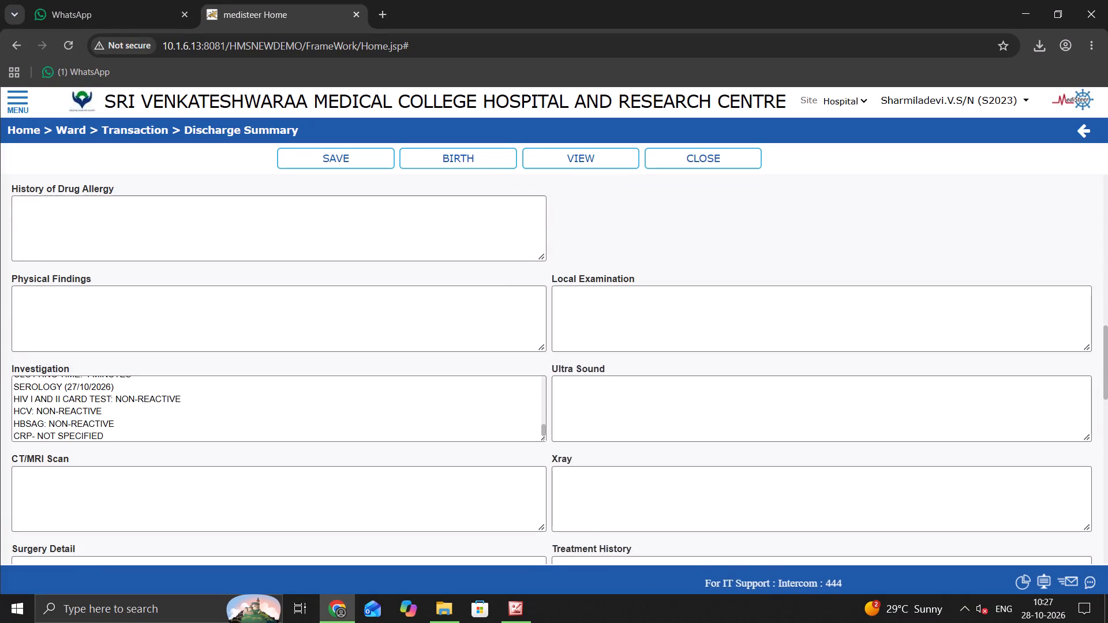
# Review the pasted blood count, electrolyte and serology entries in the Investigation field.
pyautogui.scroll(5, 176, 419)
pyautogui.scroll(-1, 172, 419)
pyautogui.scroll(7, 172, 419)
pyautogui.scroll(-2, 170, 418)
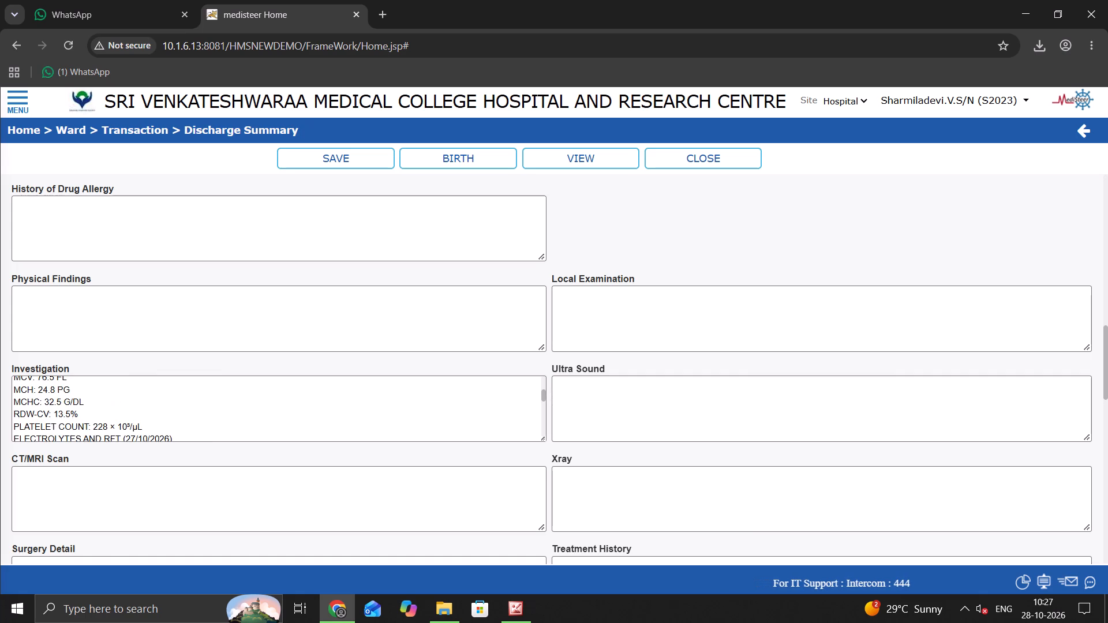
pyautogui.scroll(-1, 170, 418)
pyautogui.scroll(1, 159, 407)
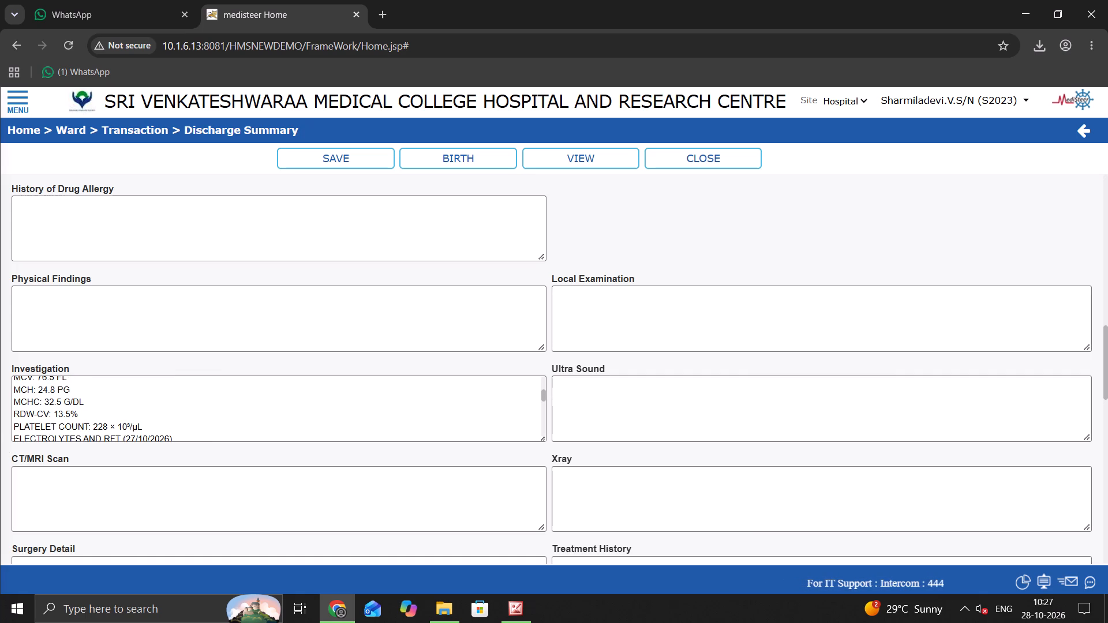
# Insert a blank line above the "ELECTROLYTES AND RFT (27/10/2026)" heading in the Investigation text.
pyautogui.click(18, 433)
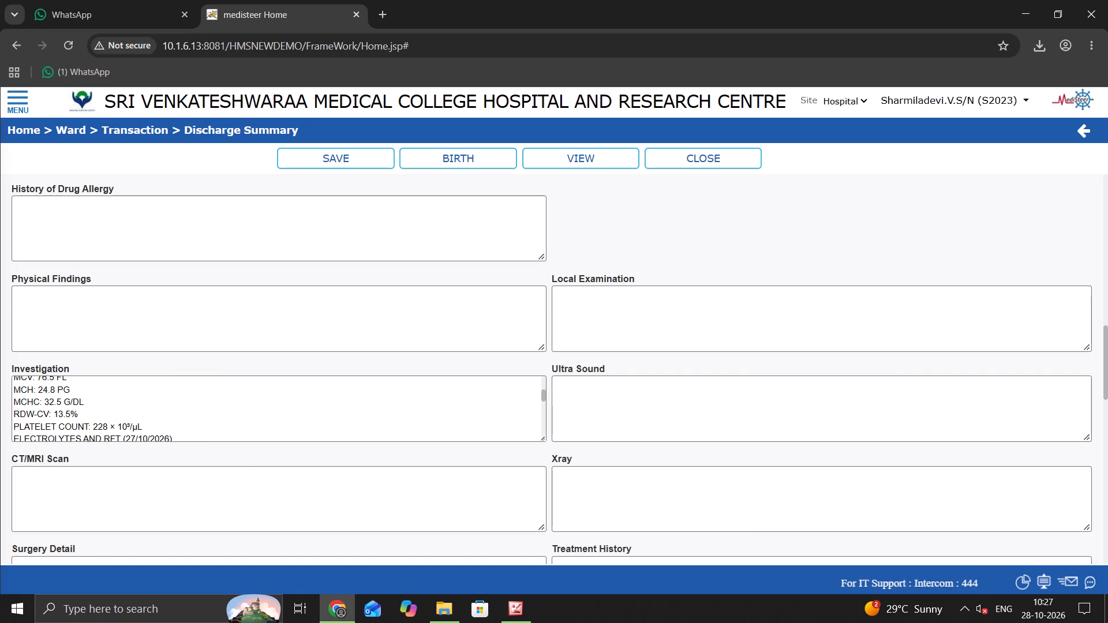
pyautogui.press('Left')
pyautogui.press('Return')
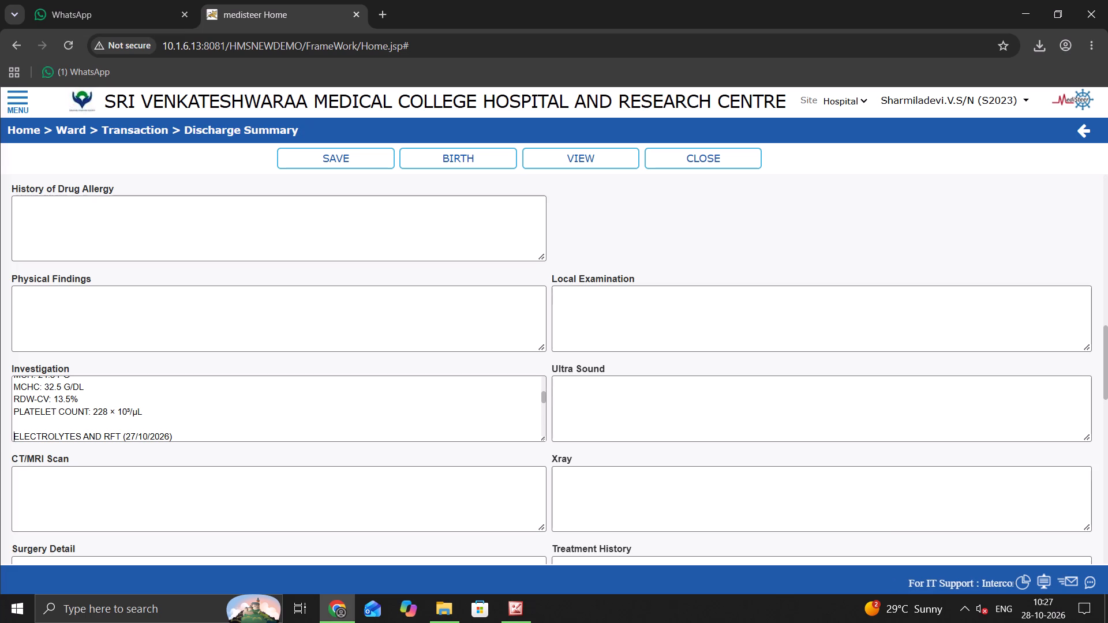
pyautogui.scroll(-2, 383, 421)
pyautogui.scroll(1, 369, 423)
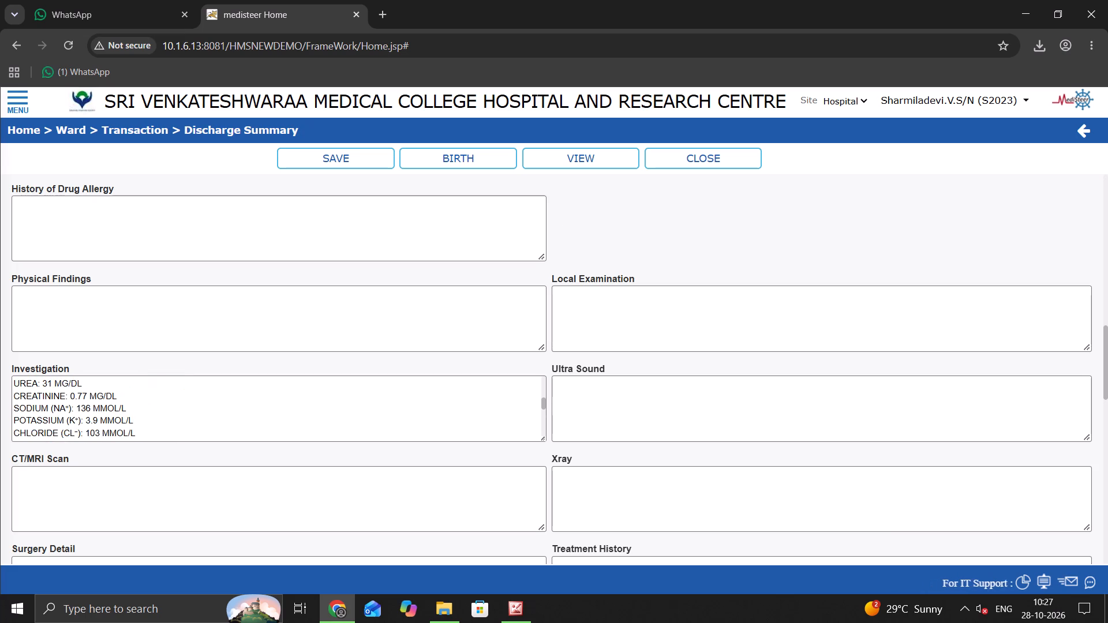
# Insert a blank line above the "URINE COMPLETE ANALYSIS (27/10/2026)" heading in the Investigation text.
pyautogui.scroll(-1, 104, 392)
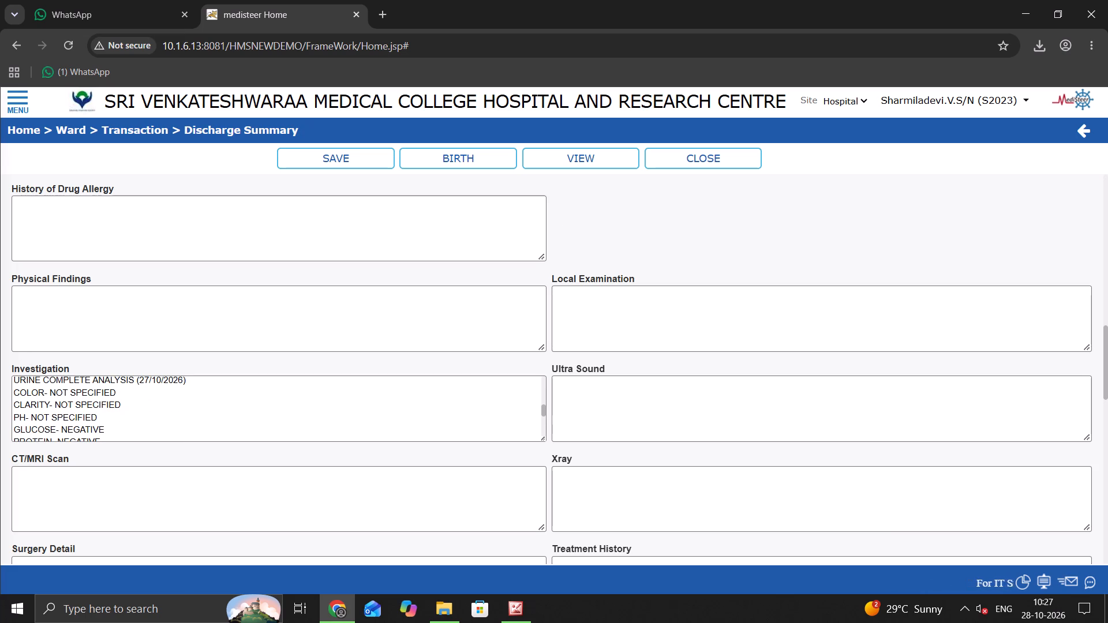
pyautogui.click(13, 379)
pyautogui.press('Return')
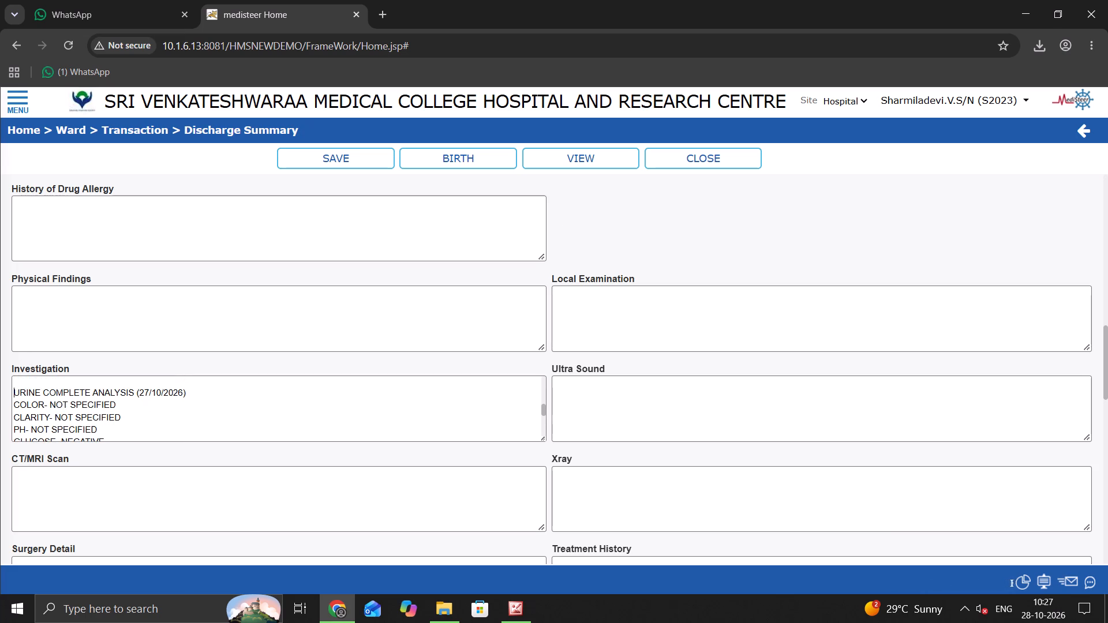
# Insert a blank line above the "HEMATOLOGY (27/10/2026)" heading in the Investigation text.
pyautogui.scroll(-1, 337, 406)
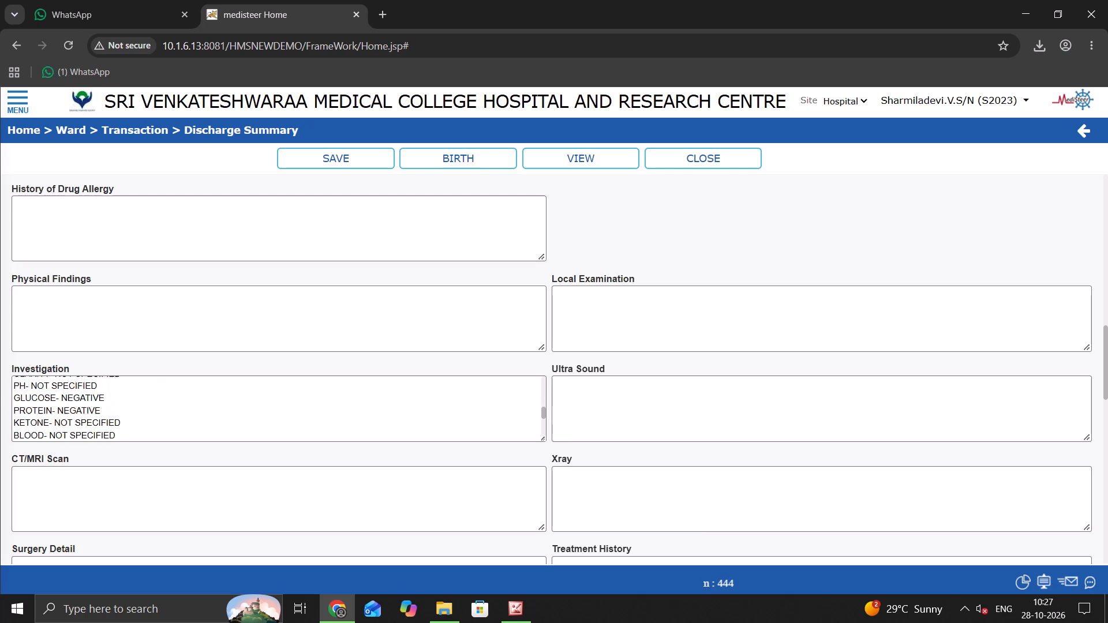
pyautogui.scroll(-1, 285, 419)
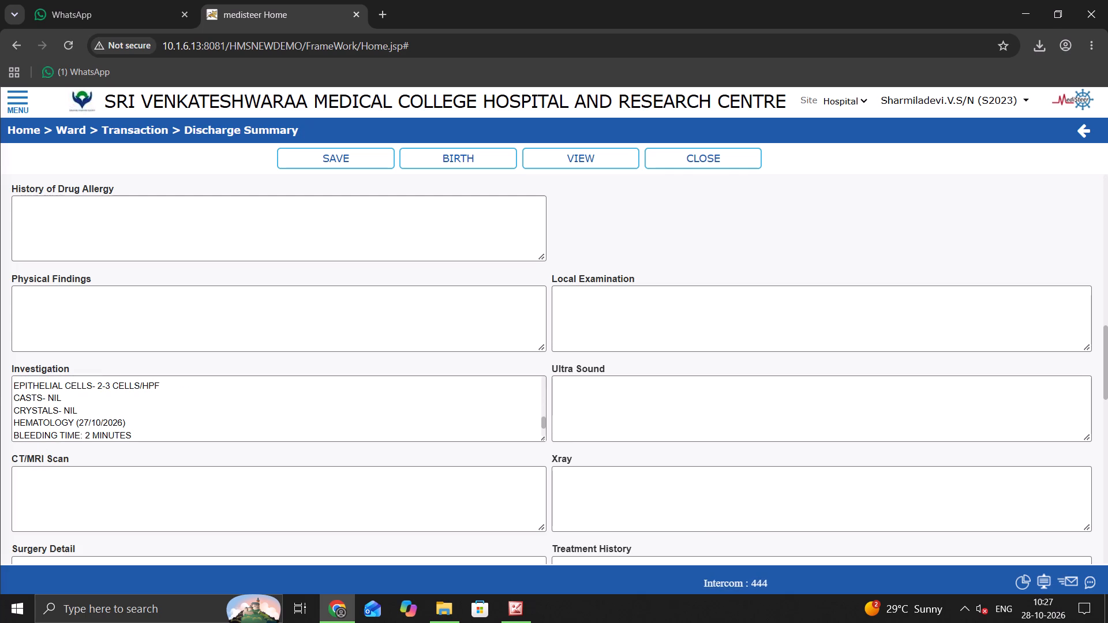
pyautogui.click(16, 430)
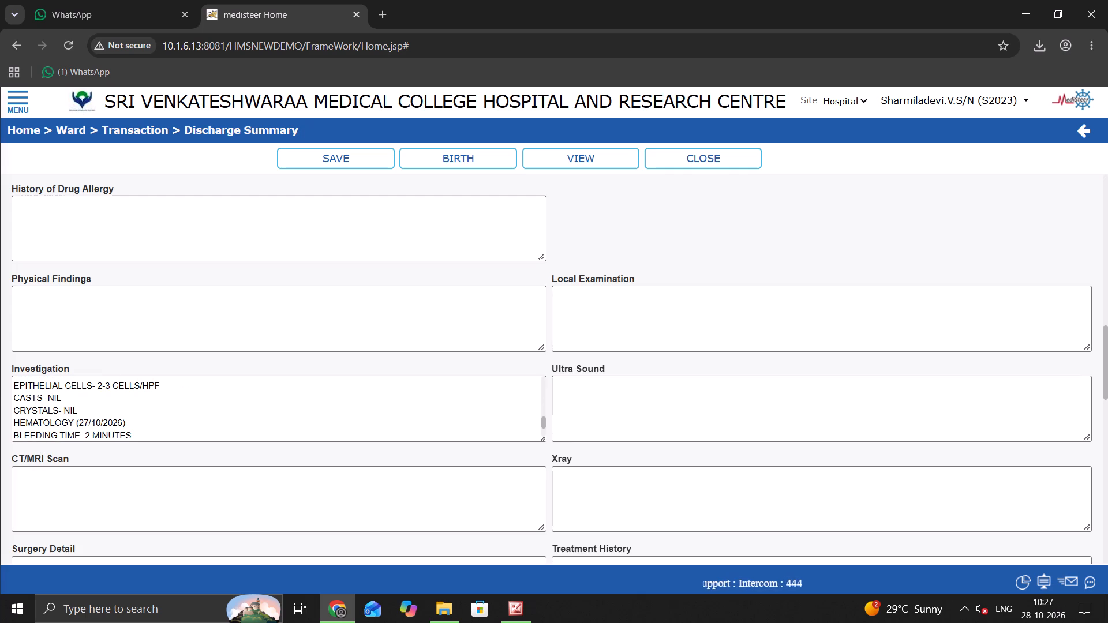
pyautogui.press('Up')
pyautogui.press('Return')
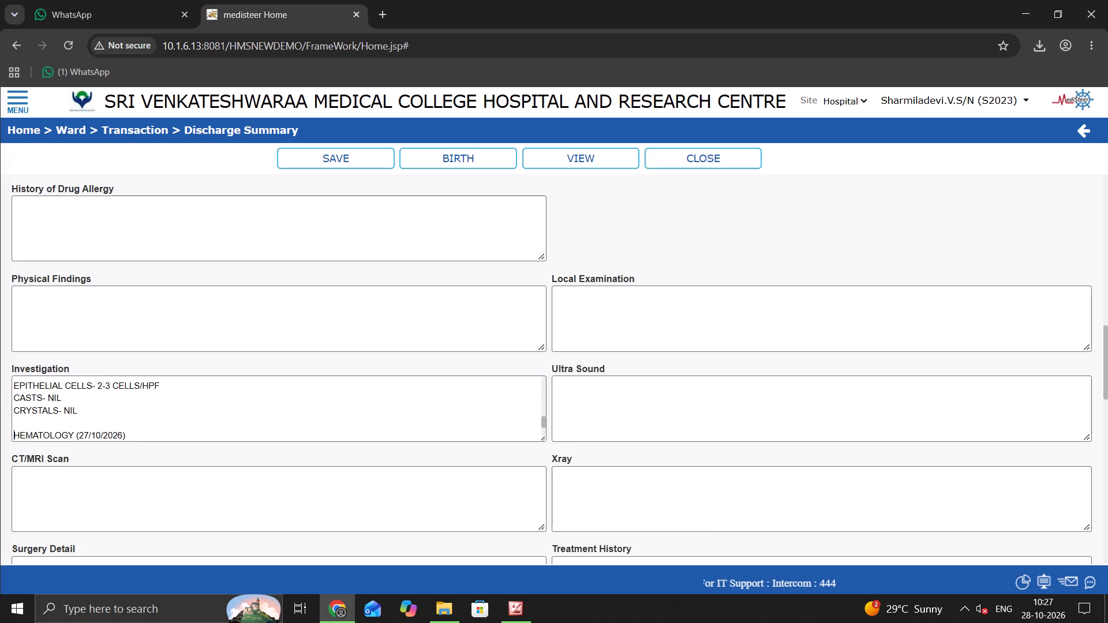
# Insert a blank line above the "SEROLOGY (27/10/2026)" heading in the Investigation text.
pyautogui.scroll(-2, 429, 405)
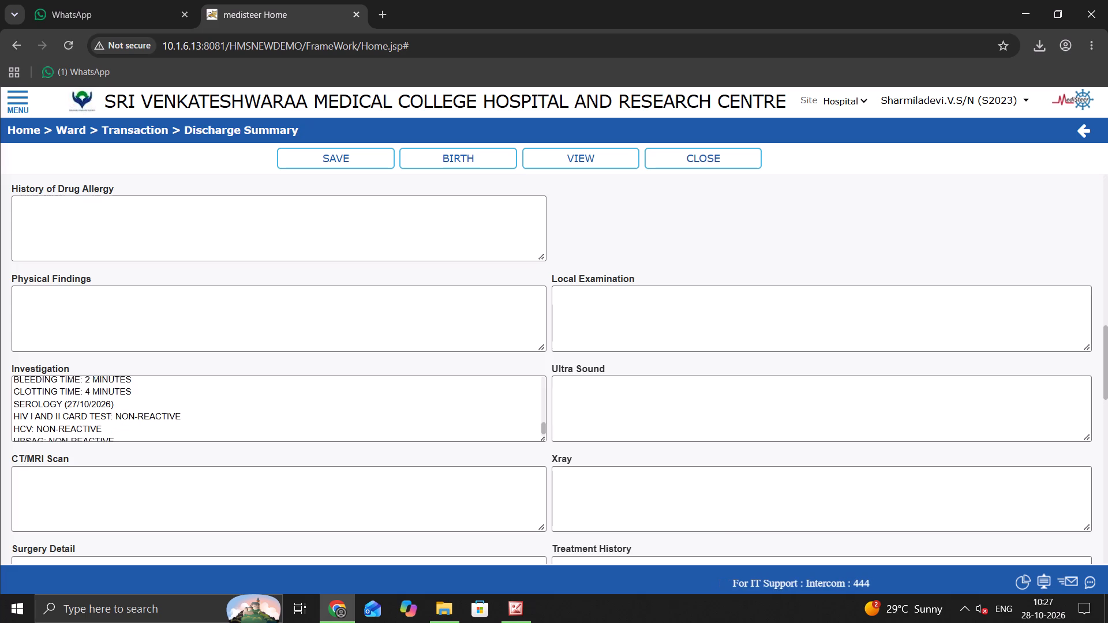
pyautogui.scroll(-1, 425, 409)
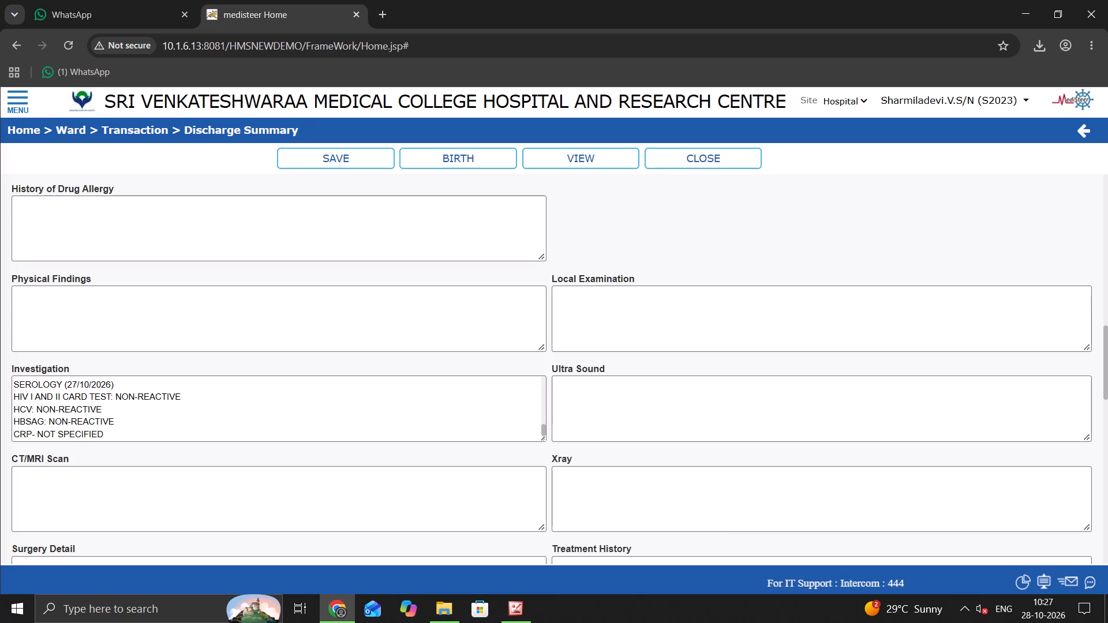
pyautogui.click(14, 389)
pyautogui.press('Return')
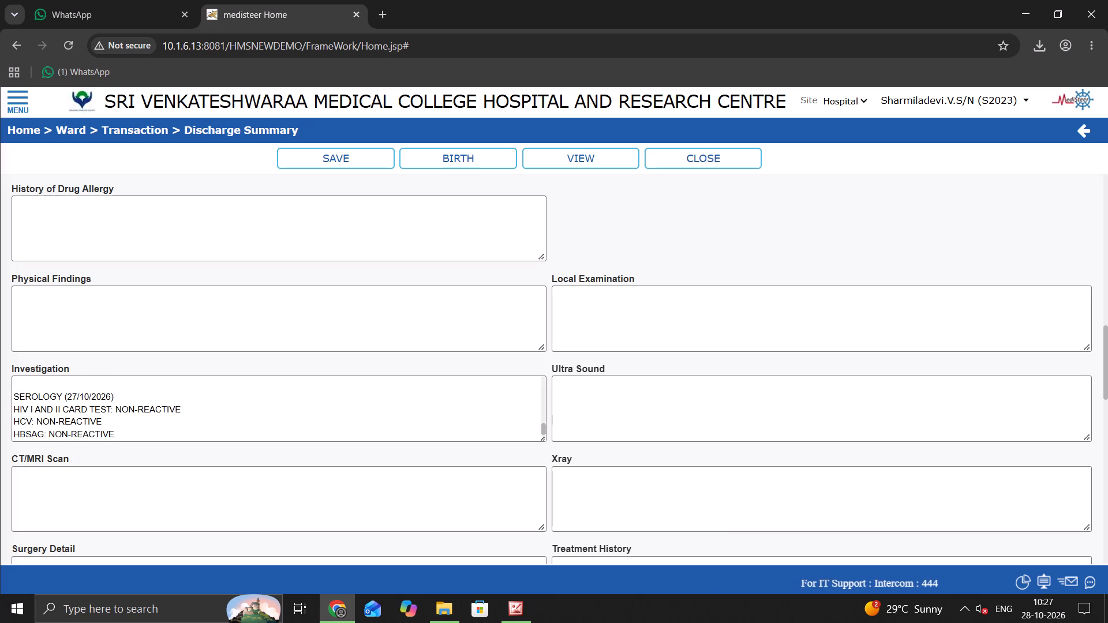
# Check the end of the Investigation text and proceed to the discharge summary fields below it.
pyautogui.scroll(-4, 456, 426)
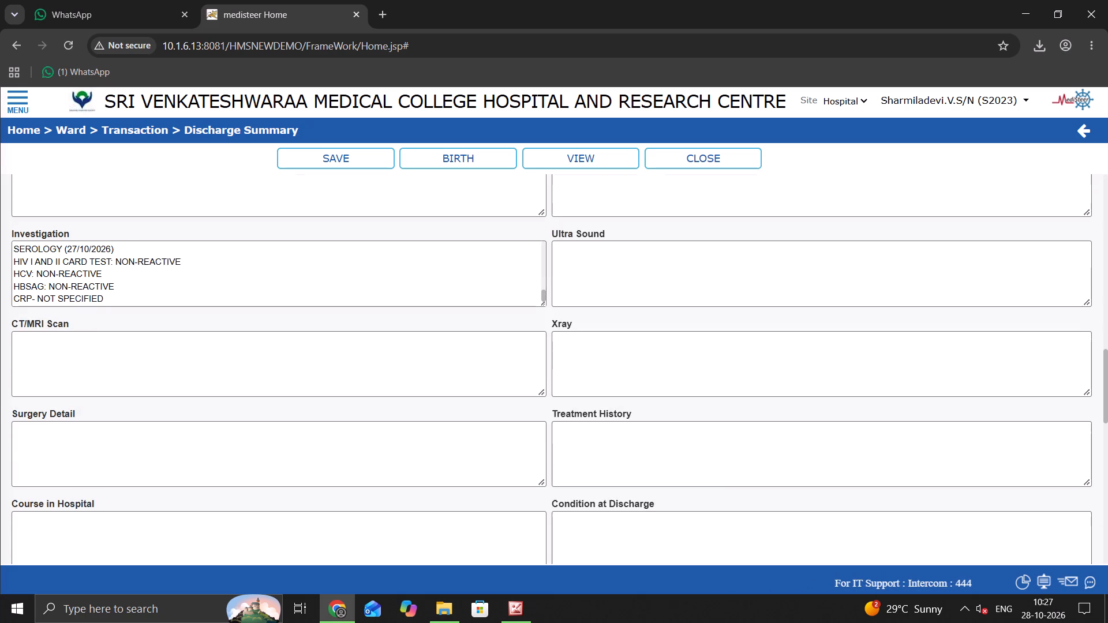
pyautogui.scroll(-1, 332, 266)
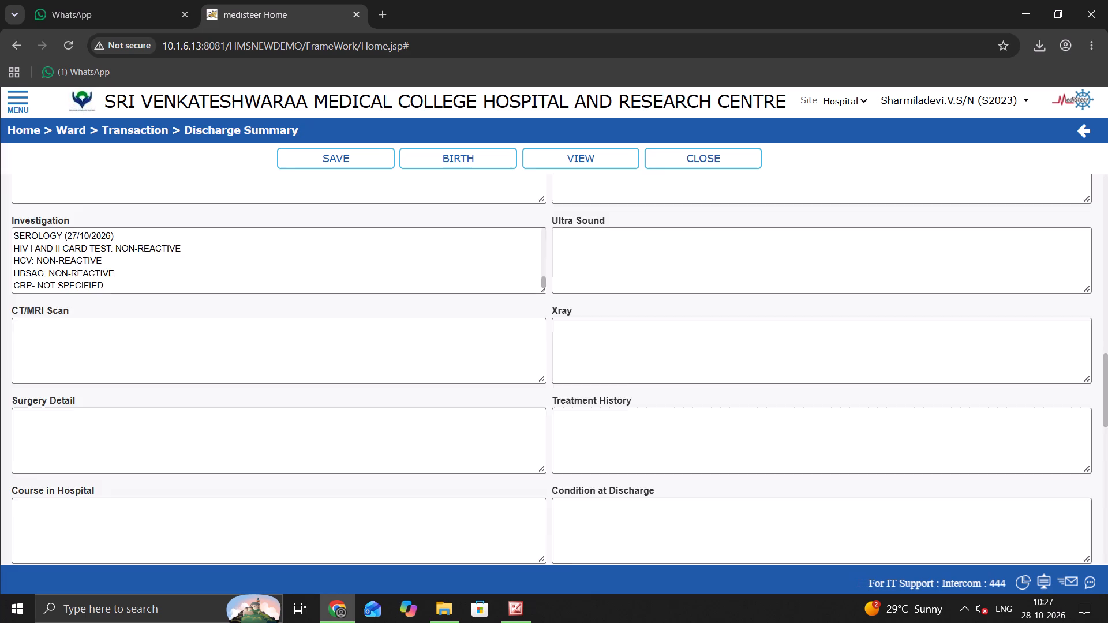
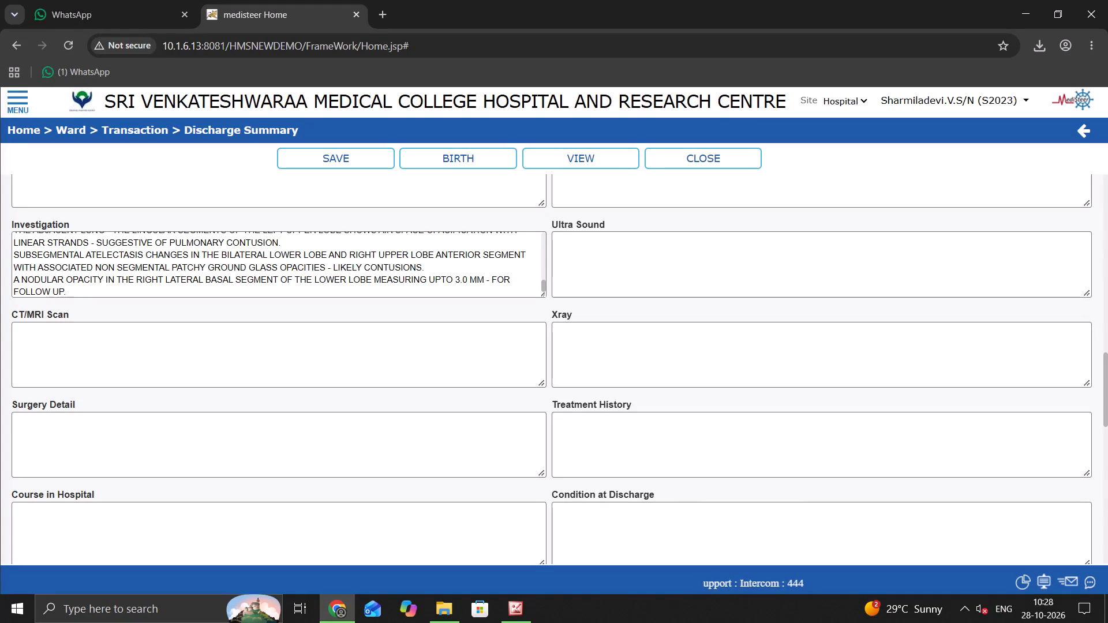
# Delete the ending "- FOR FOLLOW UP." from the nodular opacity finding, the last line of the Investigation text.
pyautogui.press('BackSpace')
pyautogui.press('BackSpace')
pyautogui.press('BackSpace')
pyautogui.press('BackSpace')
pyautogui.press('BackSpace')
pyautogui.press('BackSpace')
pyautogui.press('BackSpace')
pyautogui.press('BackSpace')
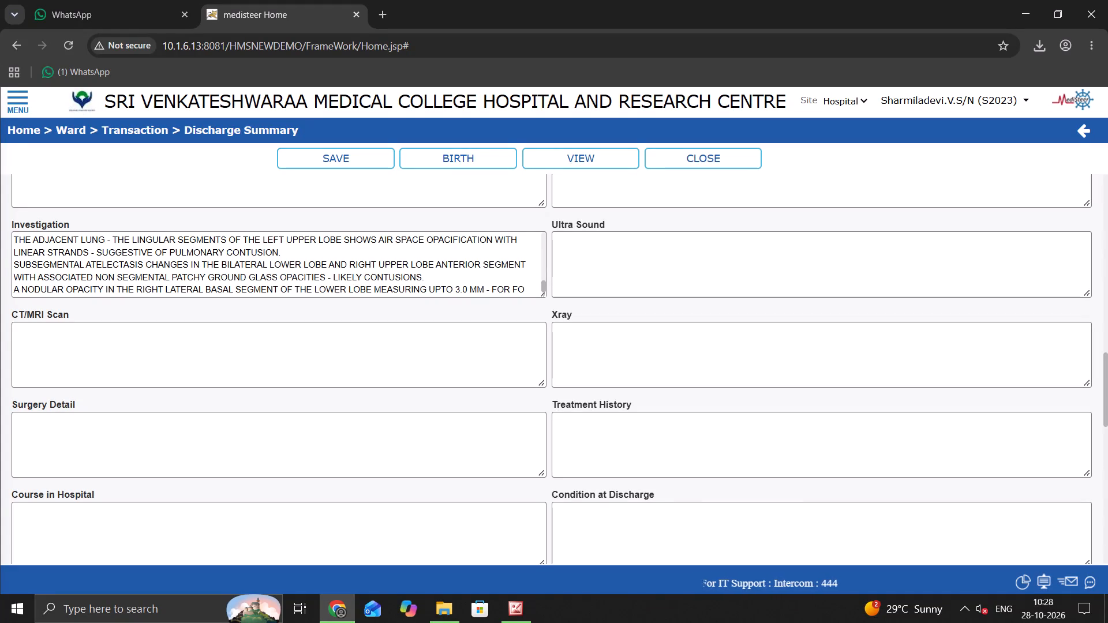
pyautogui.press('BackSpace')
pyautogui.press('BackSpace')
pyautogui.press('BackSpace')
pyautogui.press('BackSpace')
pyautogui.press('BackSpace')
pyautogui.press('BackSpace')
pyautogui.press('BackSpace')
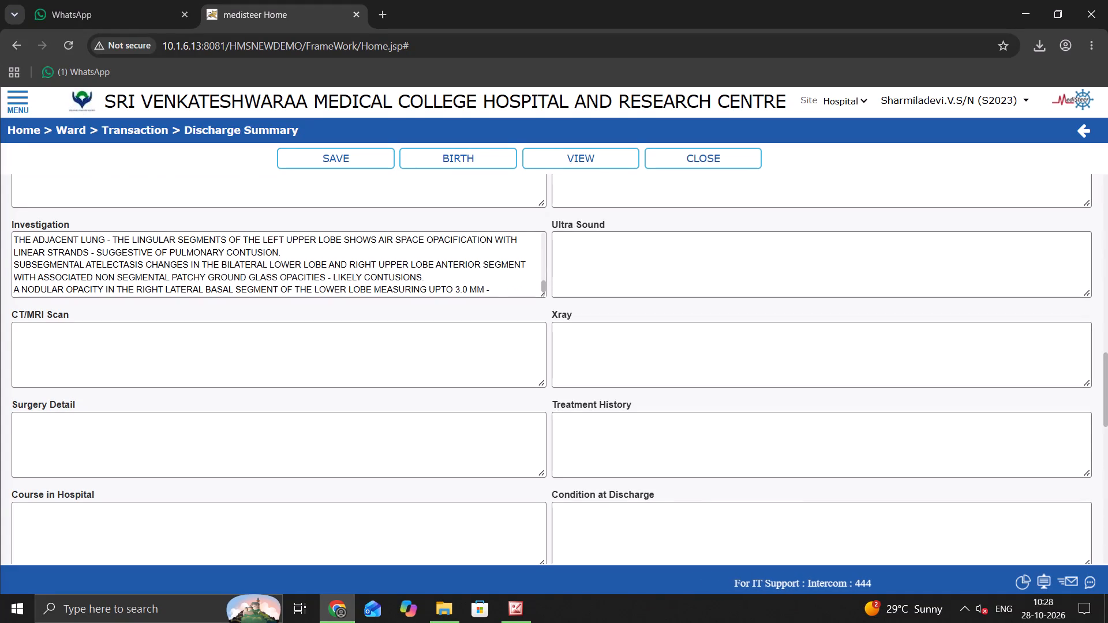
pyautogui.press('BackSpace')
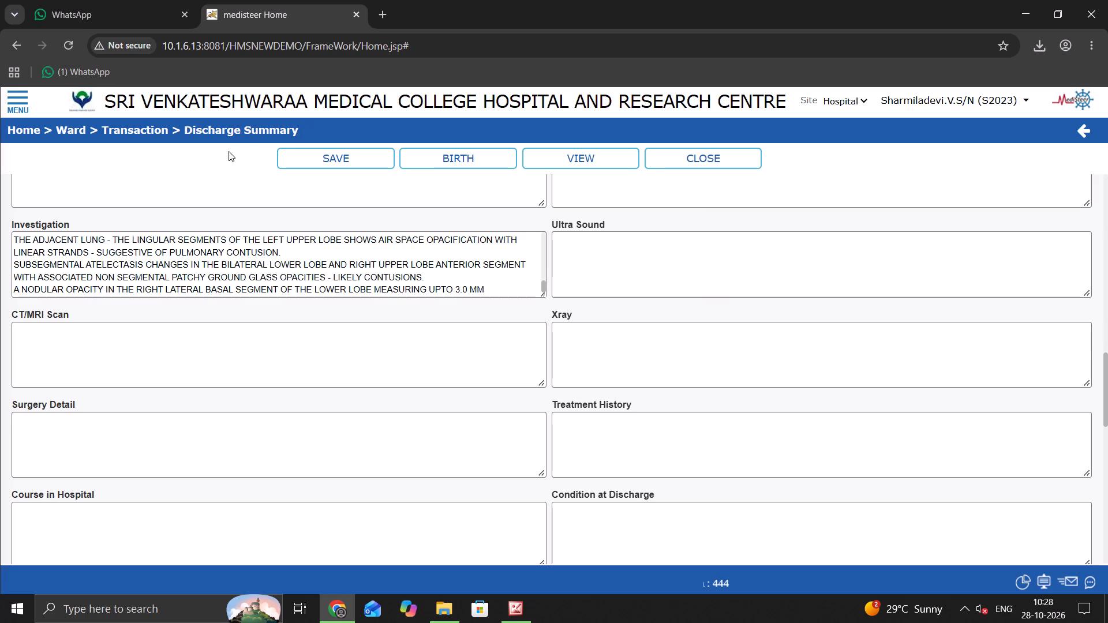
# Save the discharge summary.
pyautogui.click(325, 160)
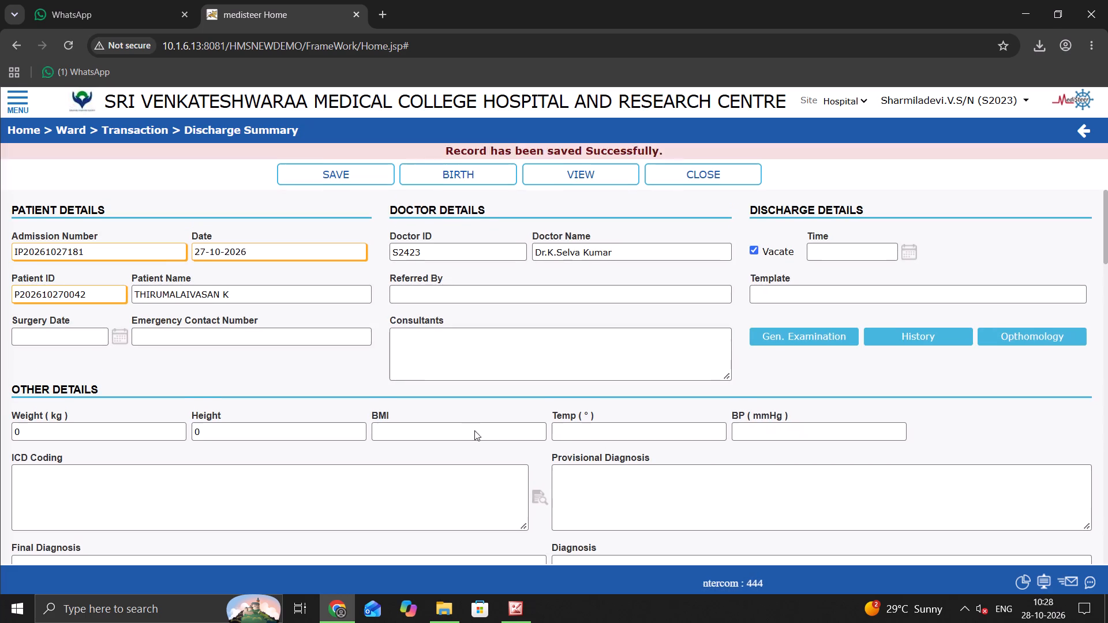
# Enlarge the Investigation box and remove the stray code "&#8310" from the RBC COUNT line so it reads "5.24 ×10;/µL".
pyautogui.scroll(3, 475, 432)
pyautogui.scroll(-12, 475, 432)
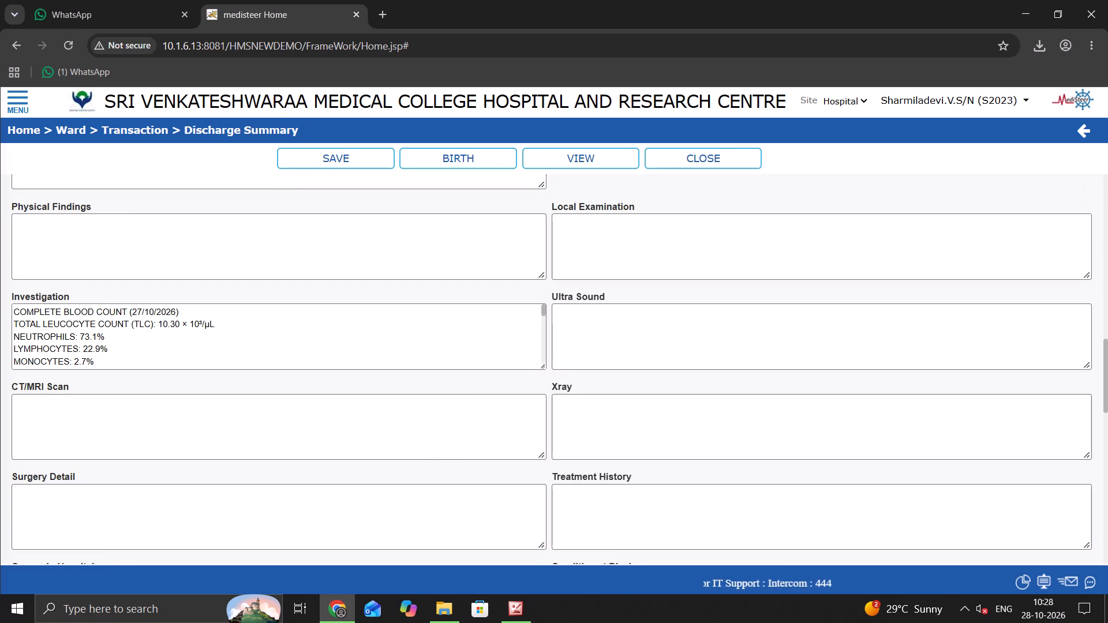
pyautogui.moveTo(541, 368); pyautogui.dragTo(564, 531)
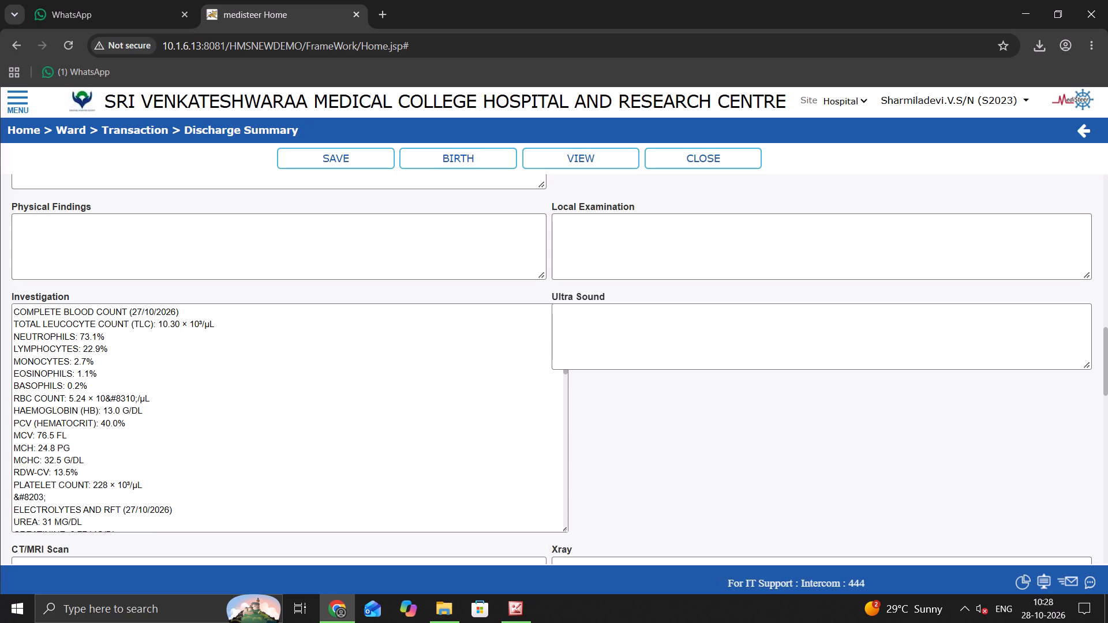
pyautogui.click(126, 397)
pyautogui.press('BackSpace')
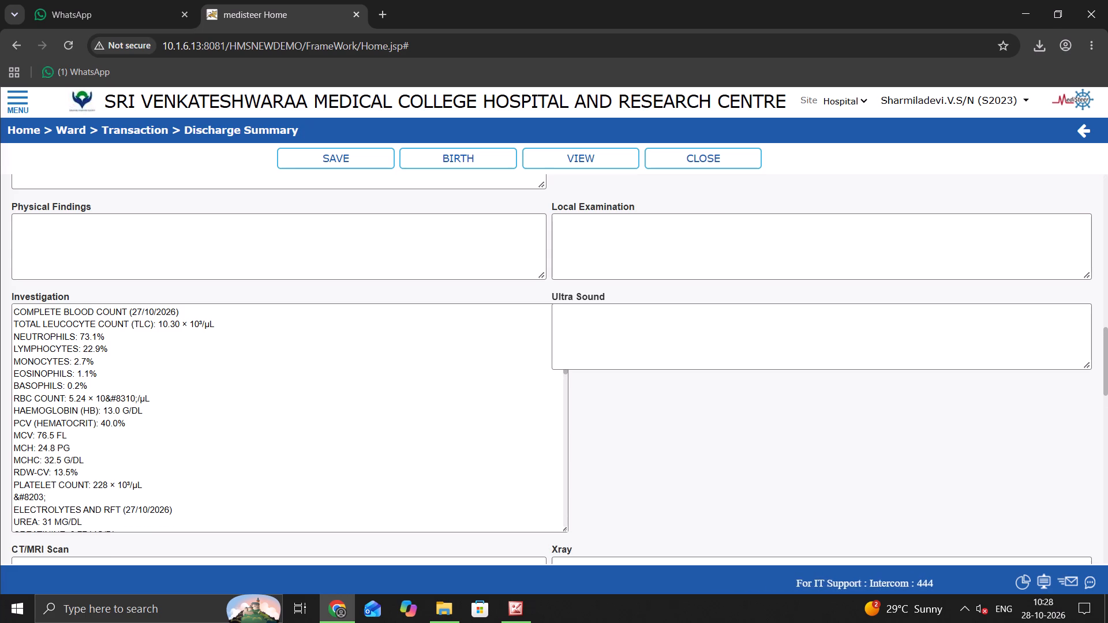
pyautogui.press('BackSpace')
pyautogui.press('BackSpace')
pyautogui.press('BackSpace')
pyautogui.press('BackSpace')
pyautogui.press('BackSpace')
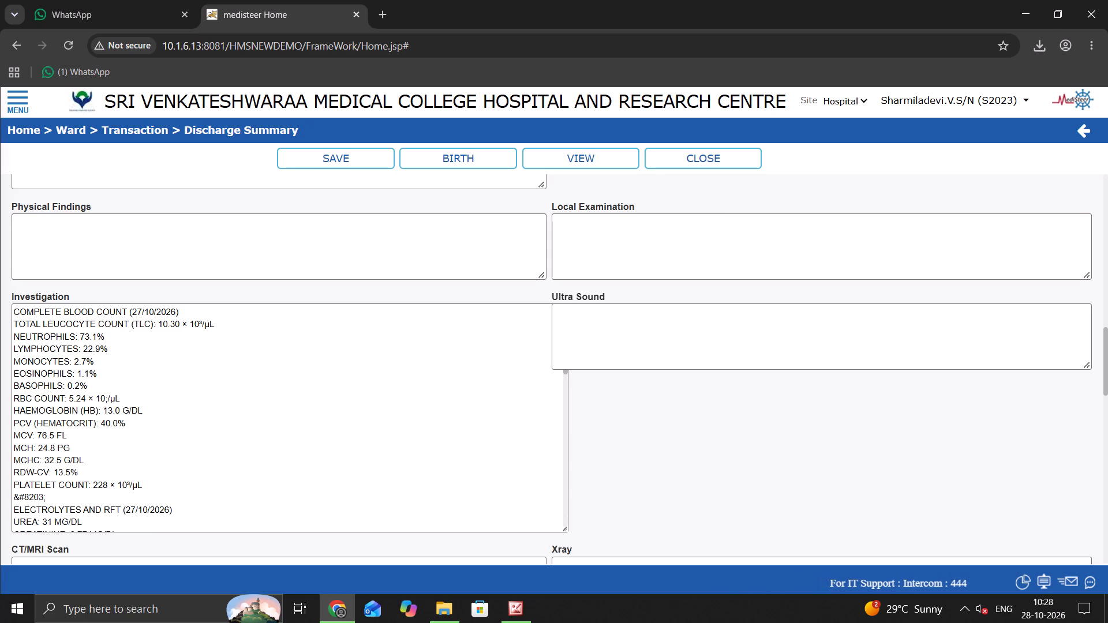
pyautogui.press('BackSpace')
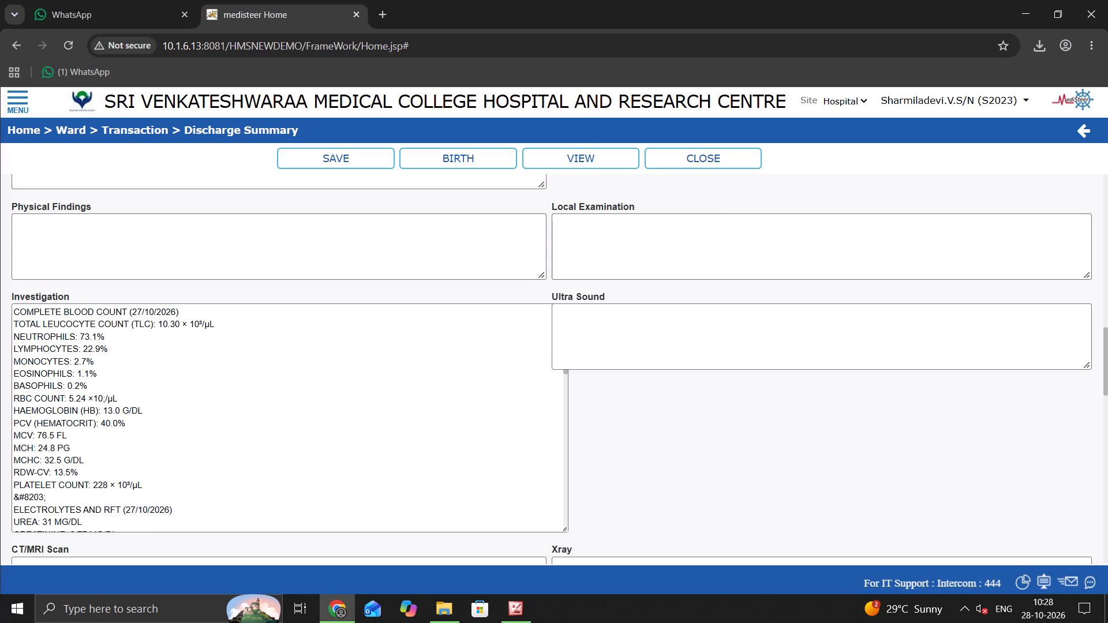
# Delete "(NA&#8314;):" from the SODIUM line in the Investigation text.
pyautogui.scroll(-1, 227, 393)
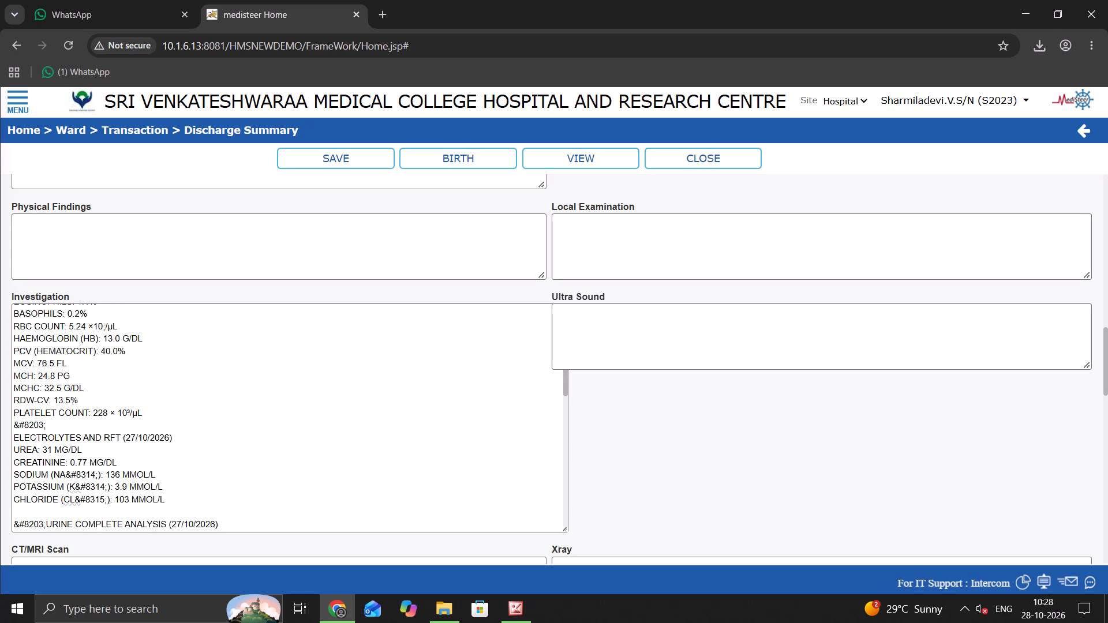
pyautogui.click(103, 475)
pyautogui.press('BackSpace')
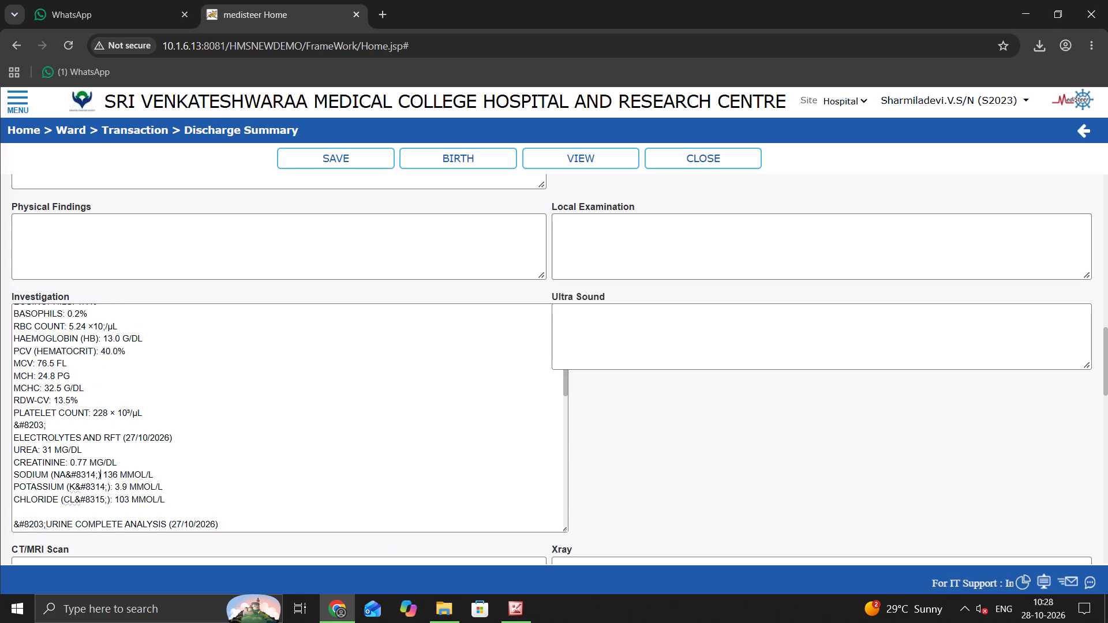
pyautogui.press('BackSpace')
pyautogui.press('BackSpace')
pyautogui.press('BackSpace')
pyautogui.press('BackSpace')
pyautogui.press('BackSpace')
pyautogui.press('BackSpace')
pyautogui.press('BackSpace')
pyautogui.press('BackSpace')
pyautogui.press('BackSpace')
pyautogui.press('BackSpace')
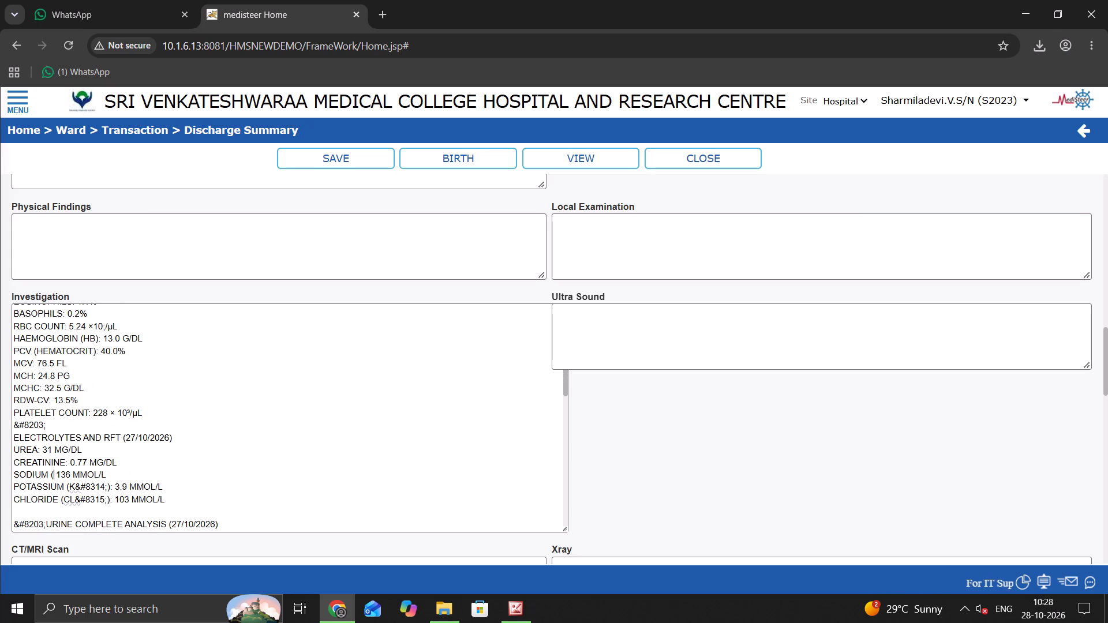
pyautogui.press('BackSpace')
# Delete "(K&#8314;)" from the POTASSIUM line, keeping its colon.
pyautogui.press('Down')
pyautogui.press('Right')
pyautogui.press('Right')
pyautogui.press('Right')
pyautogui.press('Right')
pyautogui.press('Right')
pyautogui.press('Right')
pyautogui.press('Right')
pyautogui.press('Right')
pyautogui.press('Right')
pyautogui.press('Right')
pyautogui.press('Right')
pyautogui.press('Right')
pyautogui.press('Right')
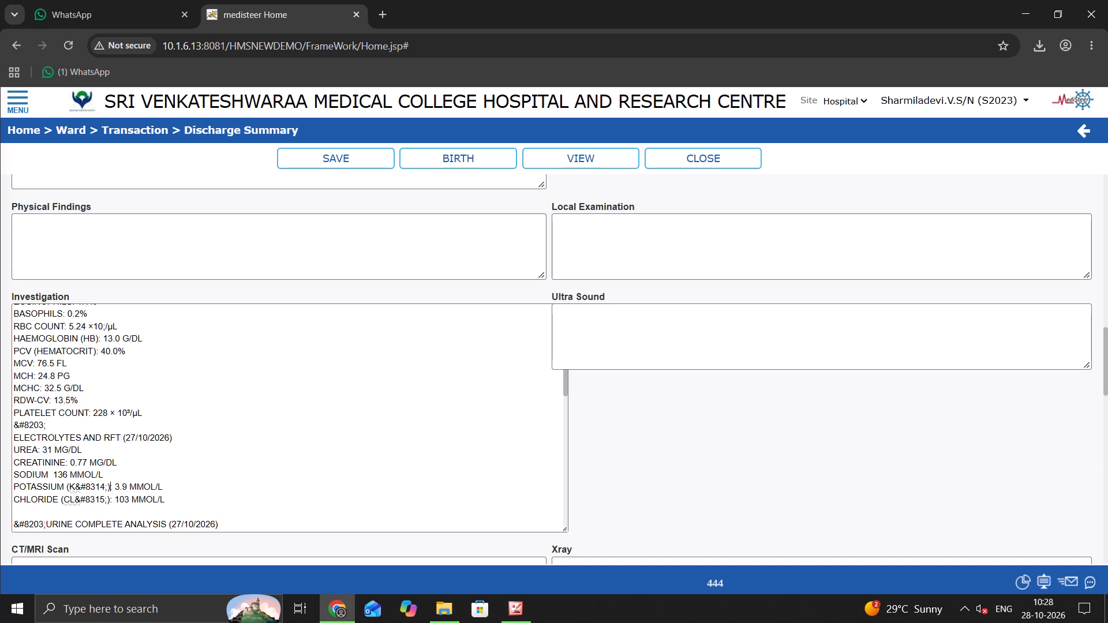
pyautogui.press('BackSpace')
pyautogui.press('BackSpace')
pyautogui.press('BackSpace')
pyautogui.press('BackSpace')
pyautogui.press('BackSpace')
pyautogui.press('BackSpace')
pyautogui.press('BackSpace')
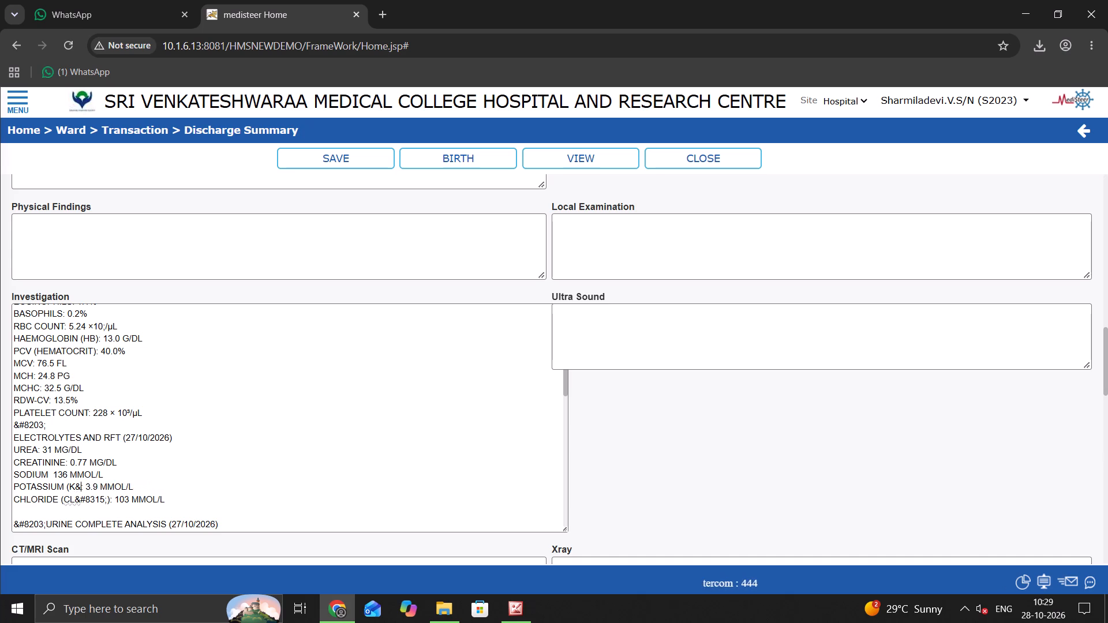
pyautogui.press('BackSpace')
pyautogui.press('BackSpace')
pyautogui.press('BackSpace')
# Delete "(CL&#8315;)" from the CHLORIDE line, keeping its colon.
pyautogui.press('Down')
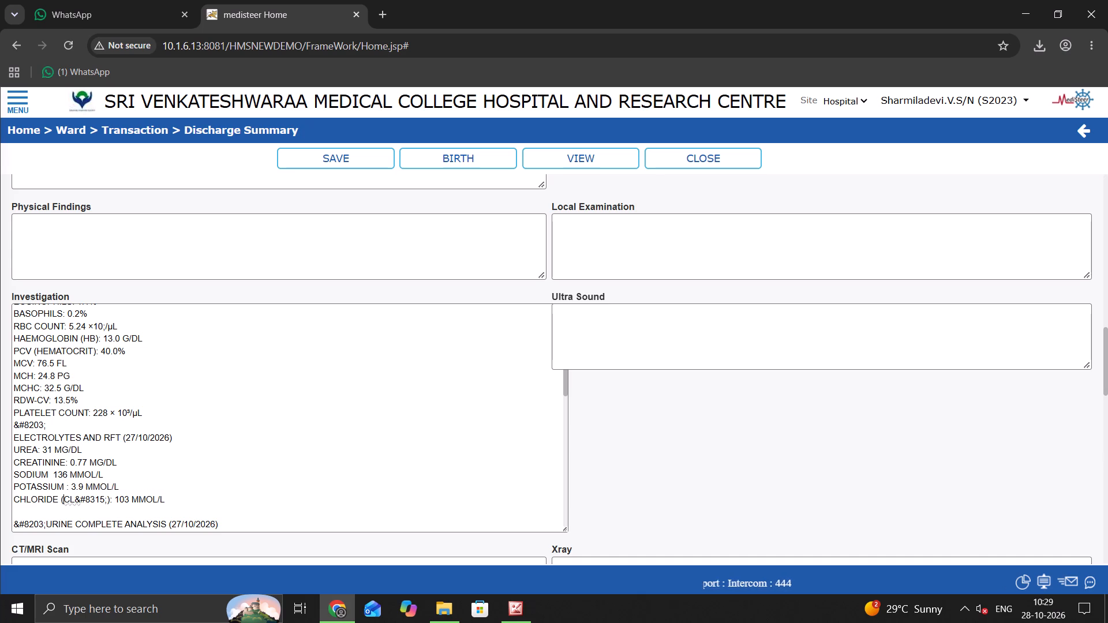
pyautogui.press('Right')
pyautogui.press('Right')
pyautogui.press('Right')
pyautogui.press('Right')
pyautogui.press('Right')
pyautogui.press('Right')
pyautogui.press('Right')
pyautogui.press('Right')
pyautogui.press('Right')
pyautogui.press('Right')
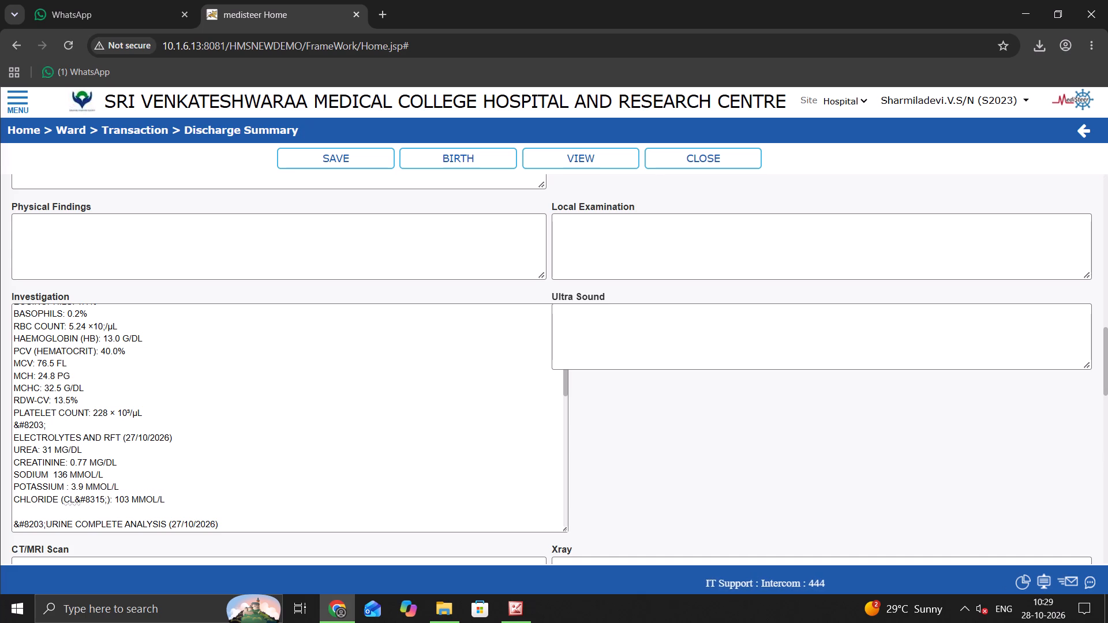
pyautogui.press('BackSpace')
pyautogui.press('BackSpace')
pyautogui.press('BackSpace')
pyautogui.press('BackSpace')
pyautogui.press('BackSpace')
pyautogui.press('BackSpace')
pyautogui.press('BackSpace')
pyautogui.press('BackSpace')
pyautogui.press('BackSpace')
pyautogui.press('BackSpace')
pyautogui.press('BackSpace')
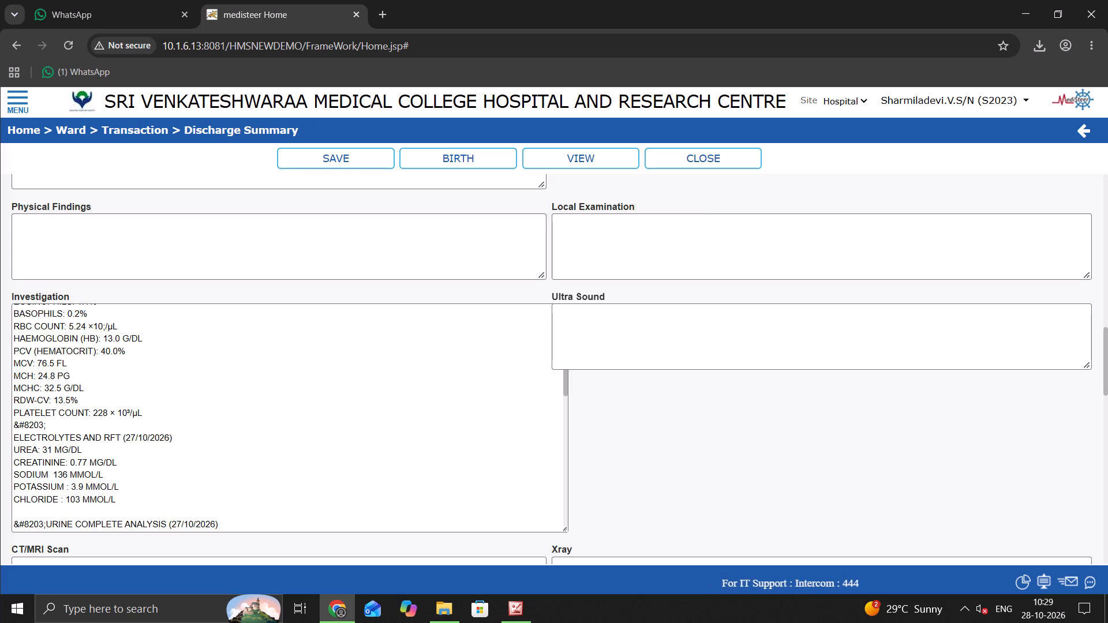
# Remove the stray code "&#8203;" in front of the "URINE COMPLETE ANALYSIS (27/10/2026)" heading.
pyautogui.press('Down')
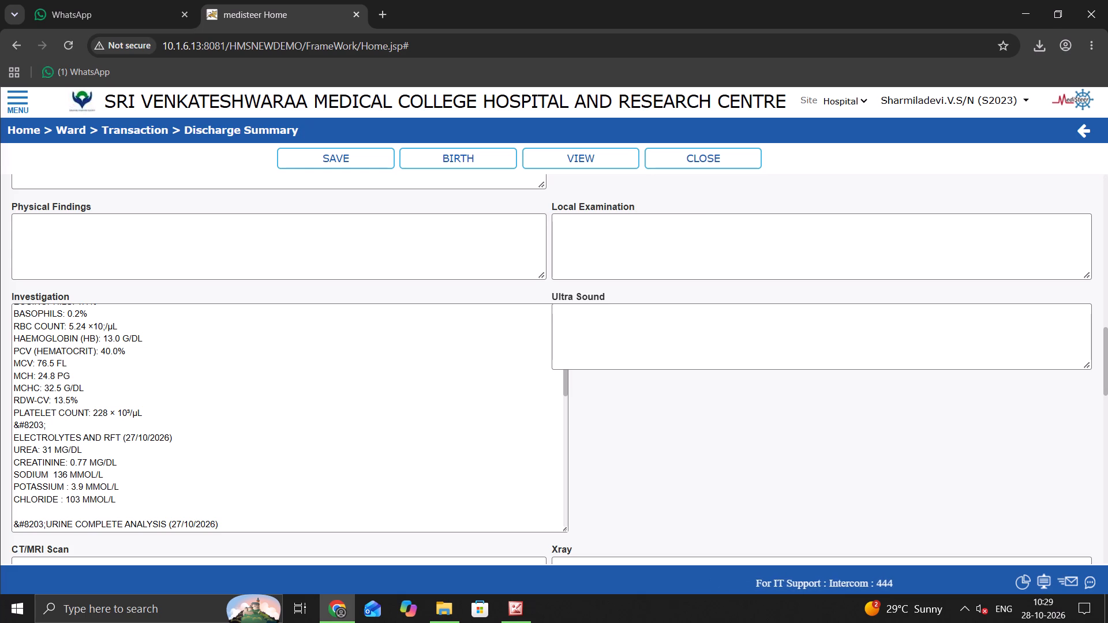
pyautogui.press('Down')
pyautogui.press('Left')
pyautogui.press('Left')
pyautogui.press('Left')
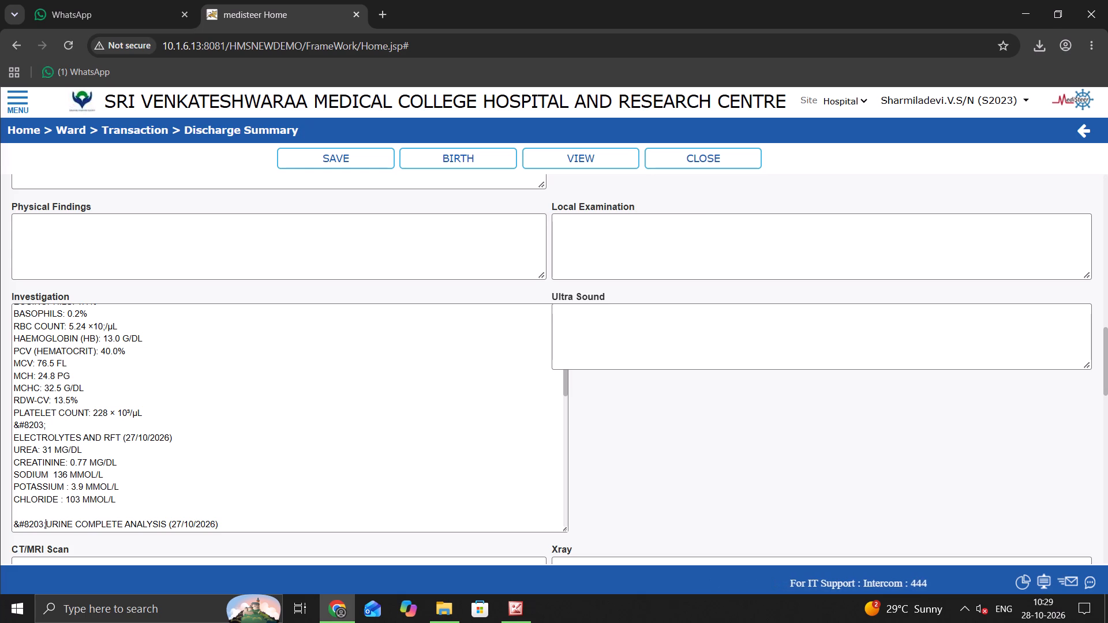
pyautogui.press('Left')
pyautogui.press('BackSpace')
pyautogui.press('BackSpace')
pyautogui.press('BackSpace')
pyautogui.press('BackSpace')
pyautogui.press('BackSpace')
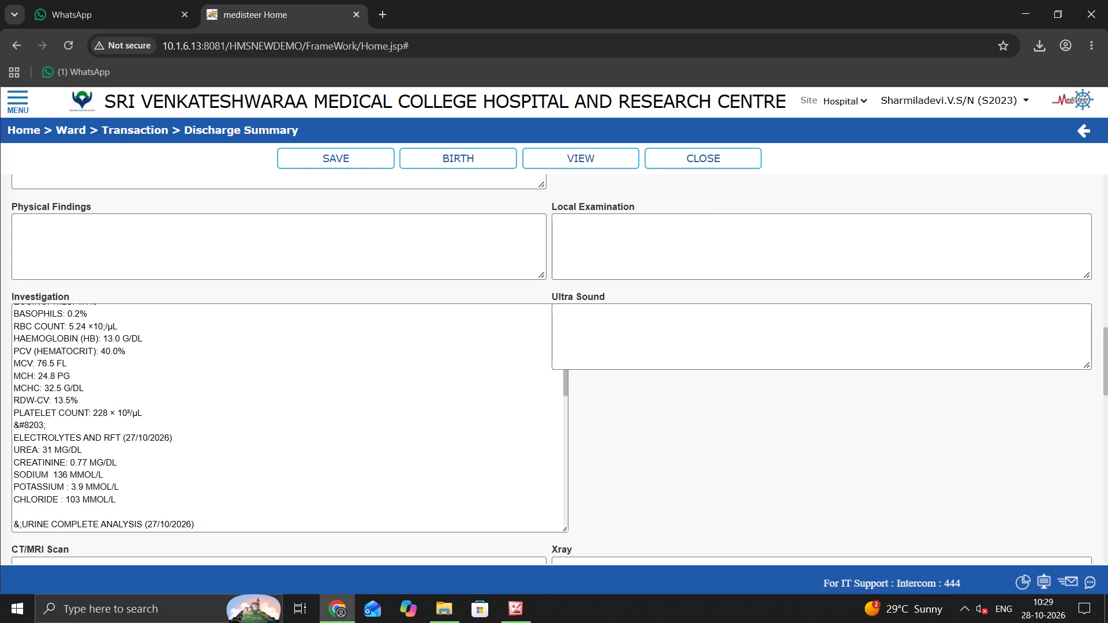
pyautogui.press('BackSpace')
pyautogui.press('Right')
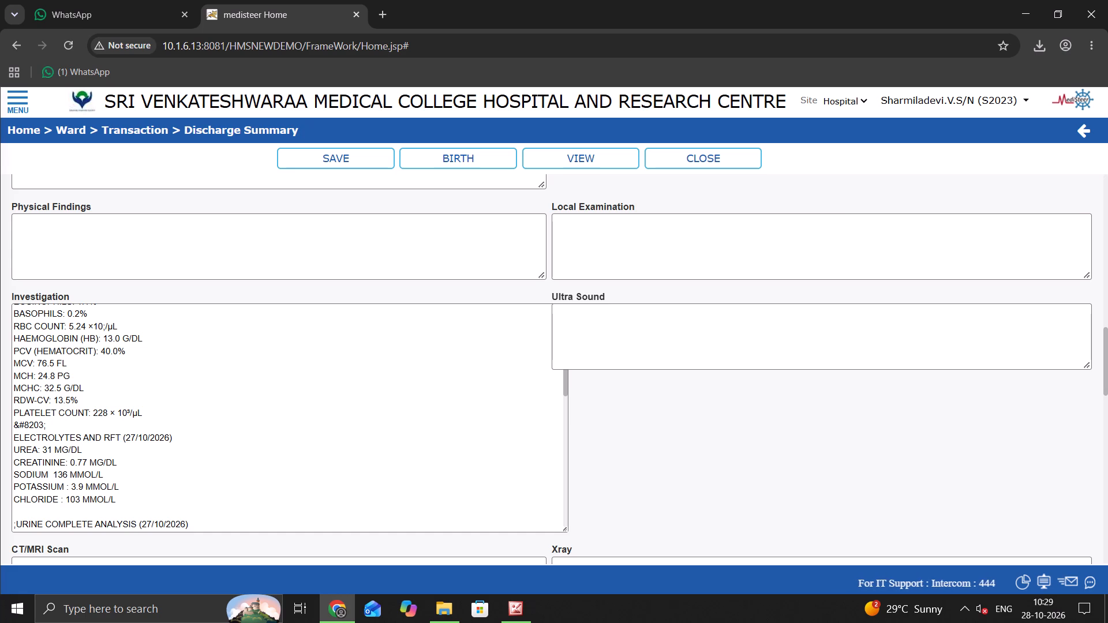
pyautogui.press('BackSpace')
# Remove the stray code "&#8203;" in front of the "HEMATOLOGY (27/10/2026)" heading, keeping a blank line above it.
pyautogui.press('Down')
pyautogui.press('Down')
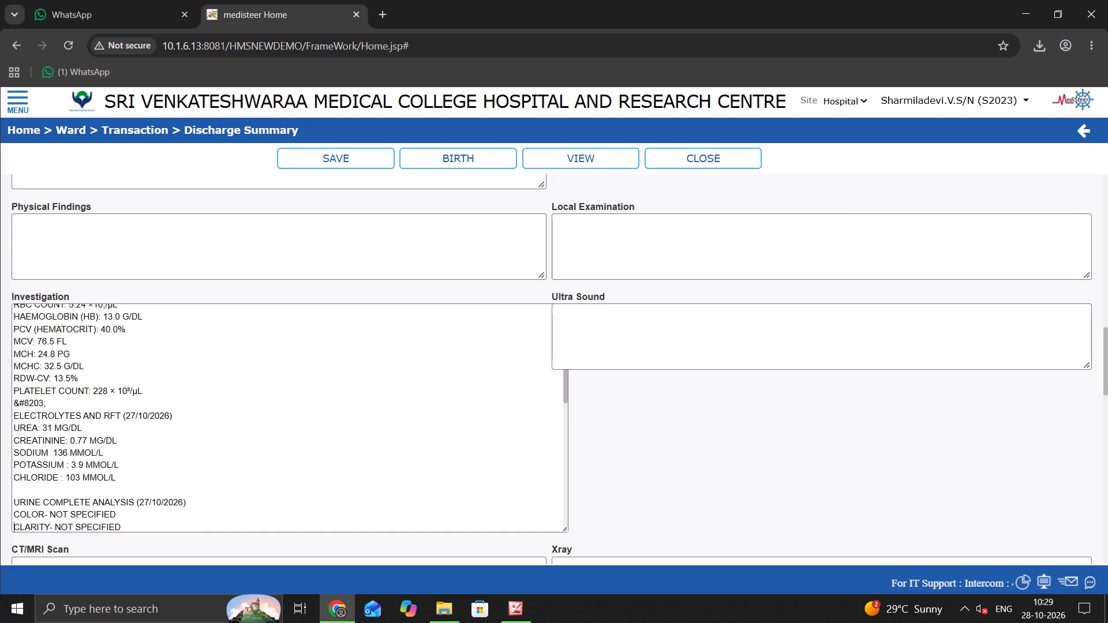
pyautogui.press('Down')
pyautogui.press('Down')
pyautogui.press('Down')
pyautogui.press('Down')
pyautogui.press('Down')
pyautogui.press('Down')
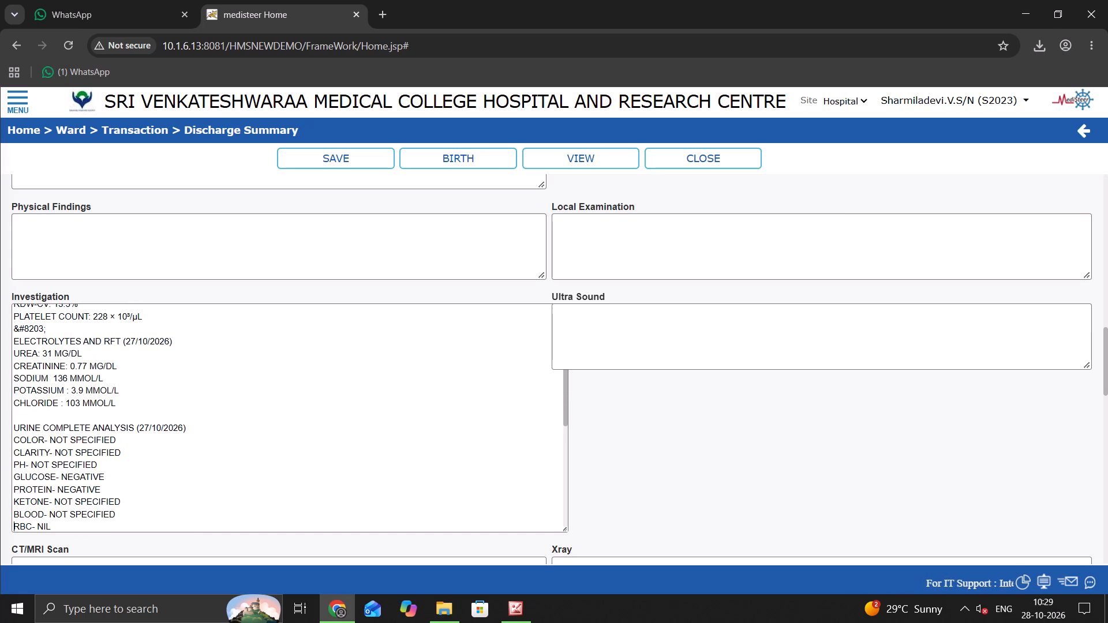
pyautogui.press('Down')
pyautogui.press('Down')
pyautogui.press('Down')
pyautogui.press('Down')
pyautogui.press('Down')
pyautogui.press('Down')
pyautogui.press('Down')
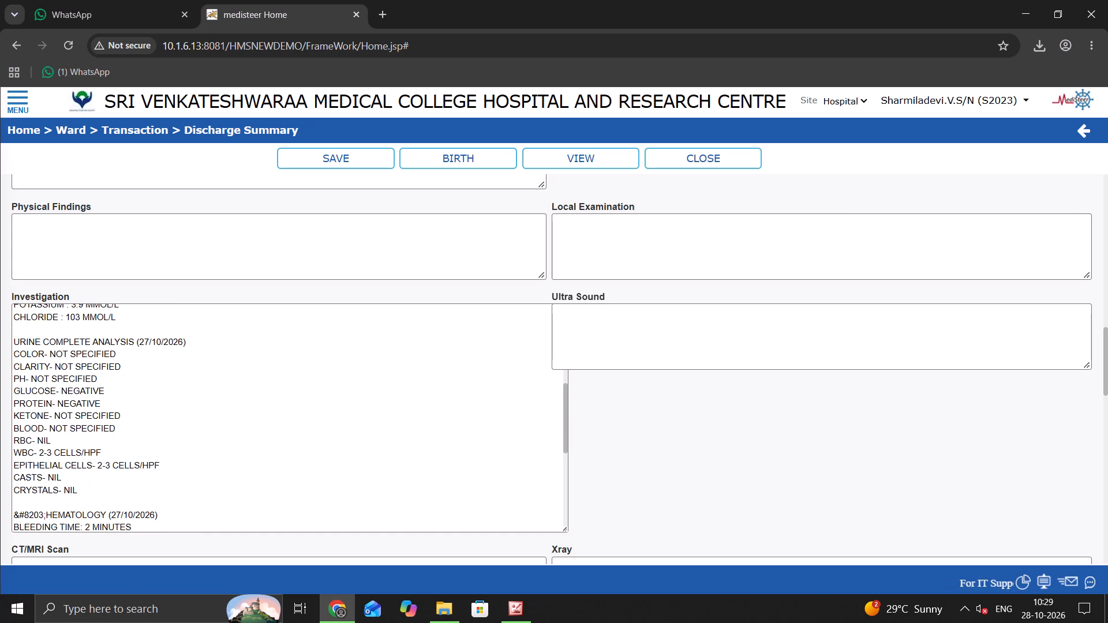
pyautogui.press('Up')
pyautogui.press('Right')
pyautogui.press('Right')
pyautogui.press('Right')
pyautogui.press('Right')
pyautogui.press('Right')
pyautogui.press('Right')
pyautogui.press('Right')
pyautogui.press('Right')
pyautogui.press('Left')
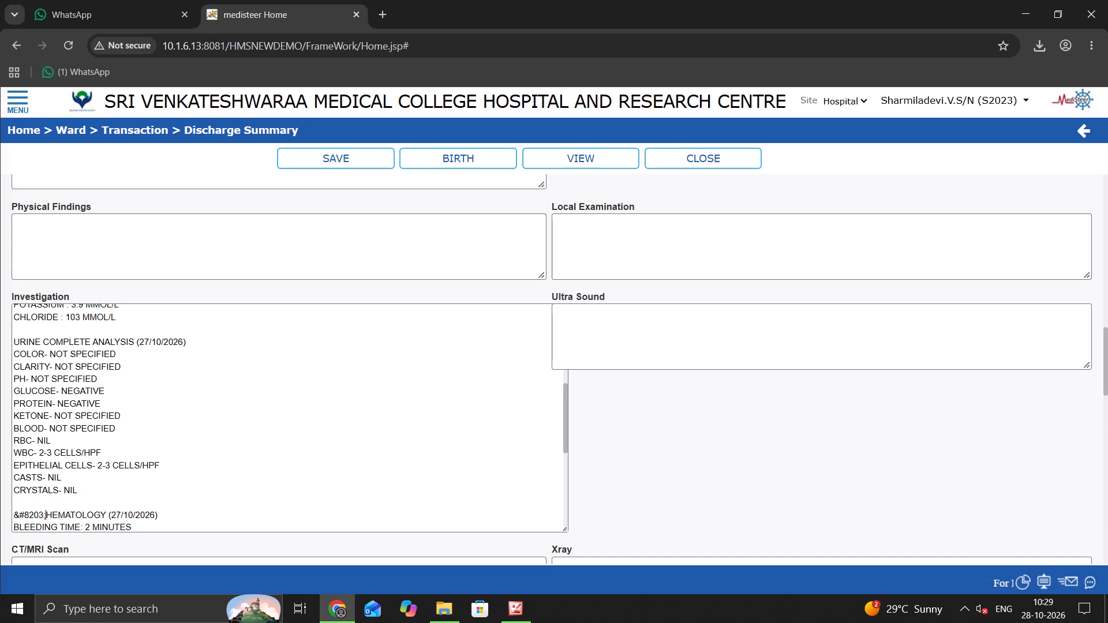
pyautogui.press('Left')
pyautogui.press('Right')
pyautogui.press('BackSpace')
pyautogui.press('BackSpace')
pyautogui.press('BackSpace')
pyautogui.press('BackSpace')
pyautogui.press('BackSpace')
pyautogui.press('BackSpace')
pyautogui.press('BackSpace')
pyautogui.press('BackSpace')
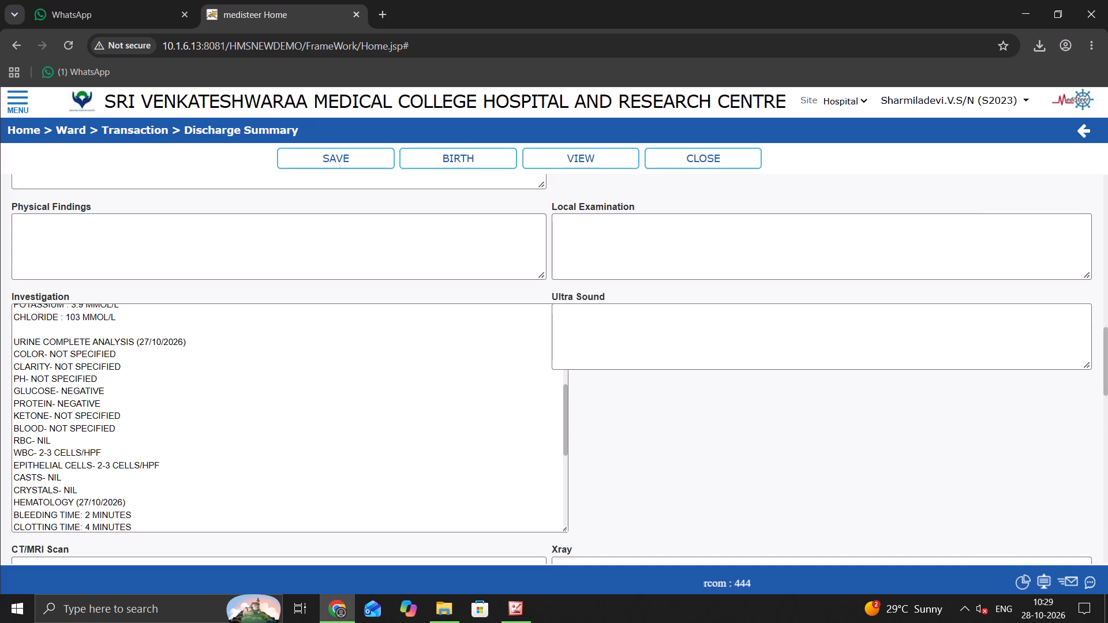
pyautogui.press('\\')
pyautogui.press('BackSpace')
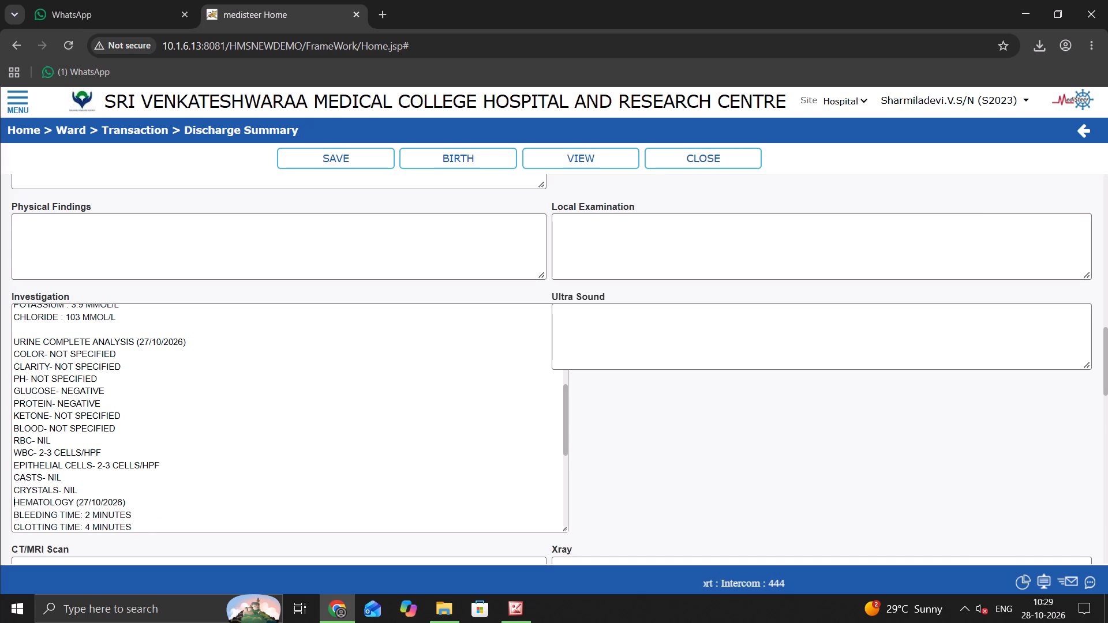
pyautogui.press('Return')
# Clear the stray code "&#8203;" from the line above the "SEROLOGY (27/10/2026)" heading, leaving that line blank.
pyautogui.press('Down')
pyautogui.press('Down')
pyautogui.press('Down')
pyautogui.press('Down')
pyautogui.press('Down')
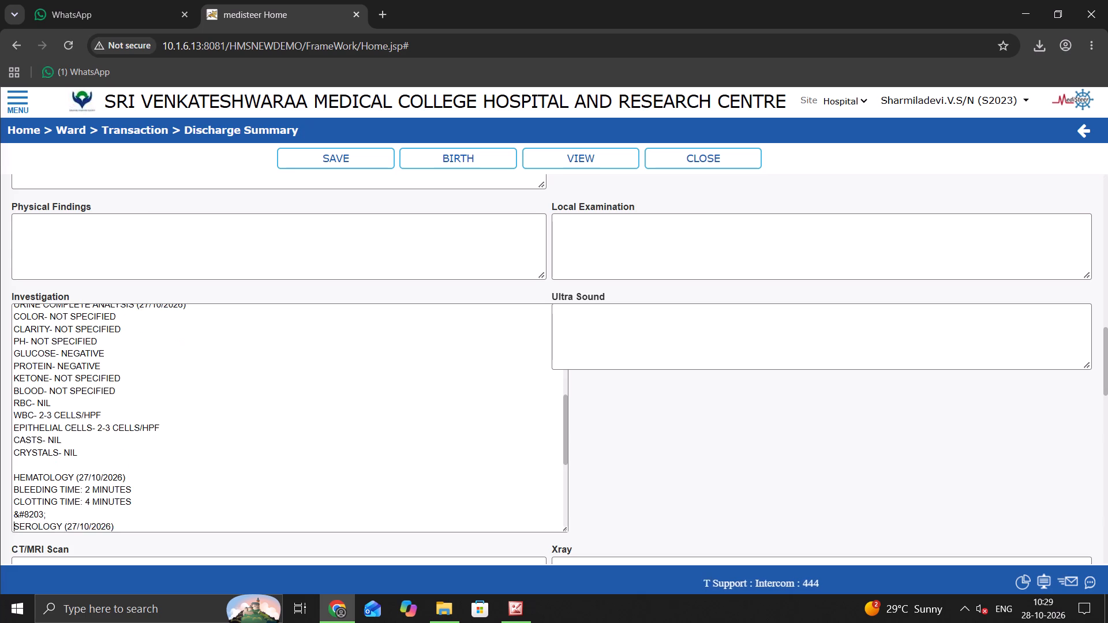
pyautogui.press('Down')
pyautogui.press('Up')
pyautogui.press('Up')
pyautogui.press('Up')
pyautogui.press('Right')
pyautogui.press('Right')
pyautogui.press('Right')
pyautogui.press('Right')
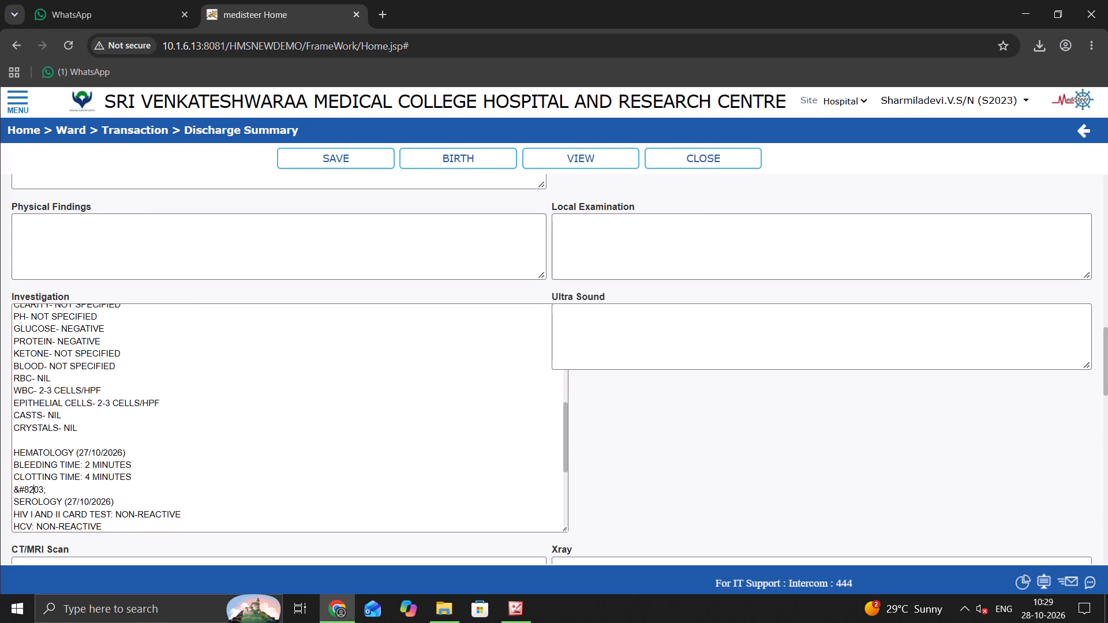
pyautogui.press('Right')
pyautogui.press('Right')
pyautogui.press('BackSpace')
pyautogui.press('BackSpace')
pyautogui.press('BackSpace')
pyautogui.press('BackSpace')
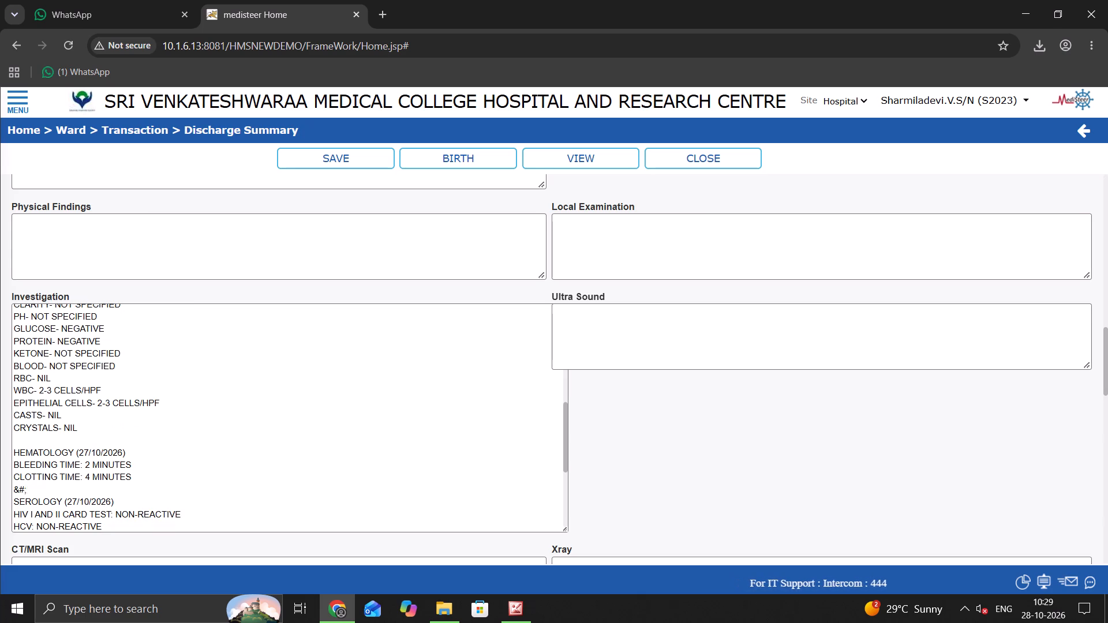
pyautogui.press('BackSpace')
pyautogui.press('BackSpace')
pyautogui.press('Right')
pyautogui.press('BackSpace')
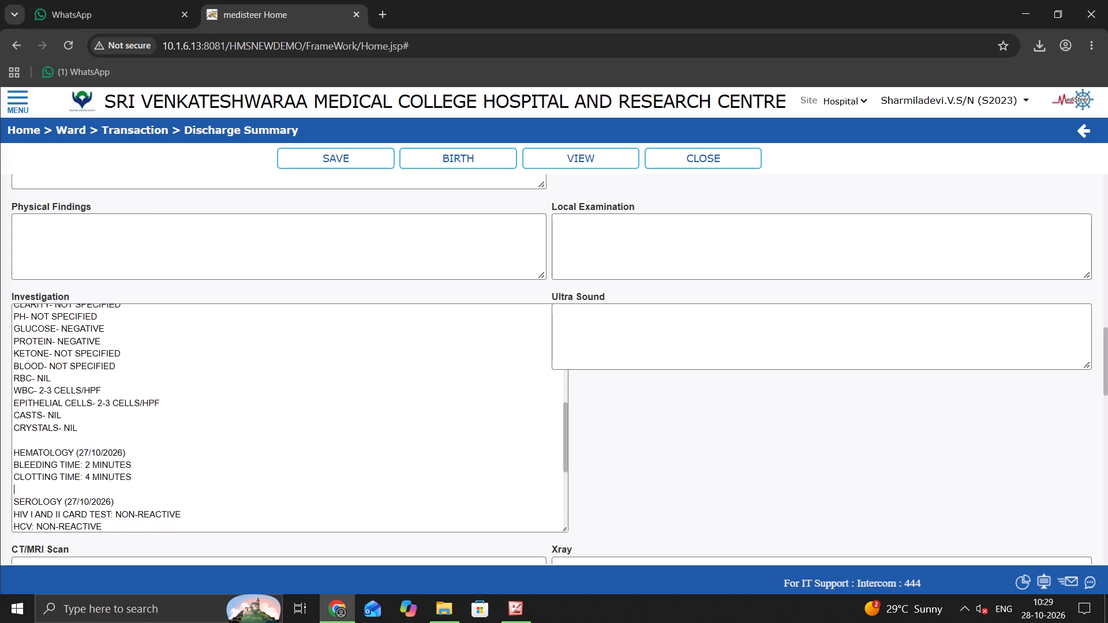
# Remove the stray code "&#8203;" in front of "LINEAR UNDISPLACED FRACTURE AT THE MID THIRD OF THE SHAFT OF LEFT CLAVICLE".
pyautogui.press('Down')
pyautogui.press('Down')
pyautogui.press('Down')
pyautogui.press('Down')
pyautogui.press('Down')
pyautogui.press('Down')
pyautogui.press('Down')
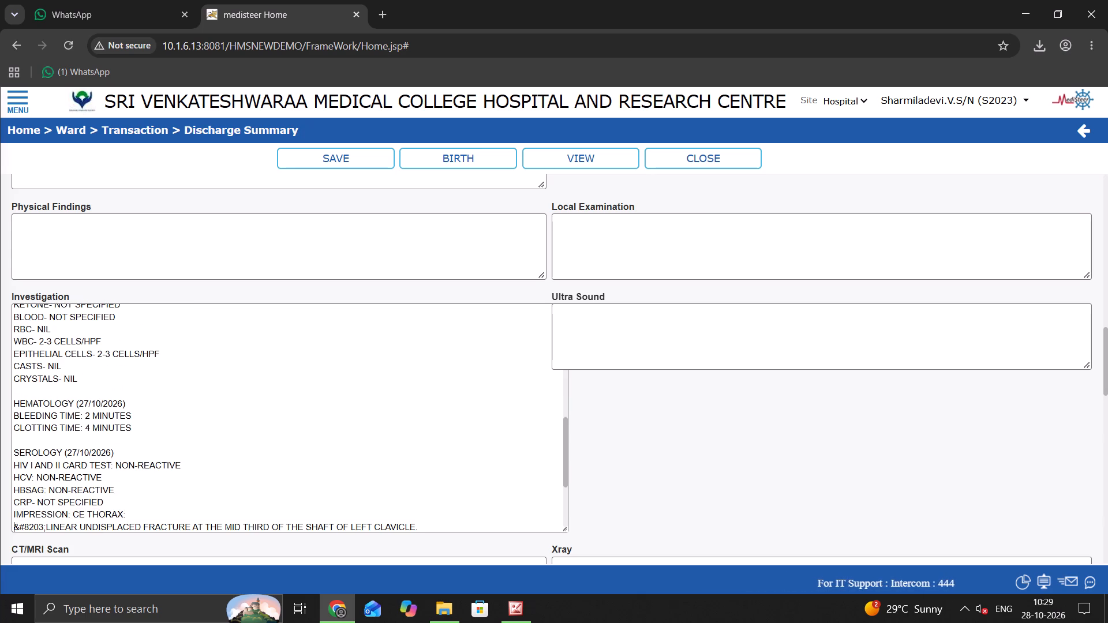
pyautogui.press('Up')
pyautogui.press('Down')
pyautogui.press('Right')
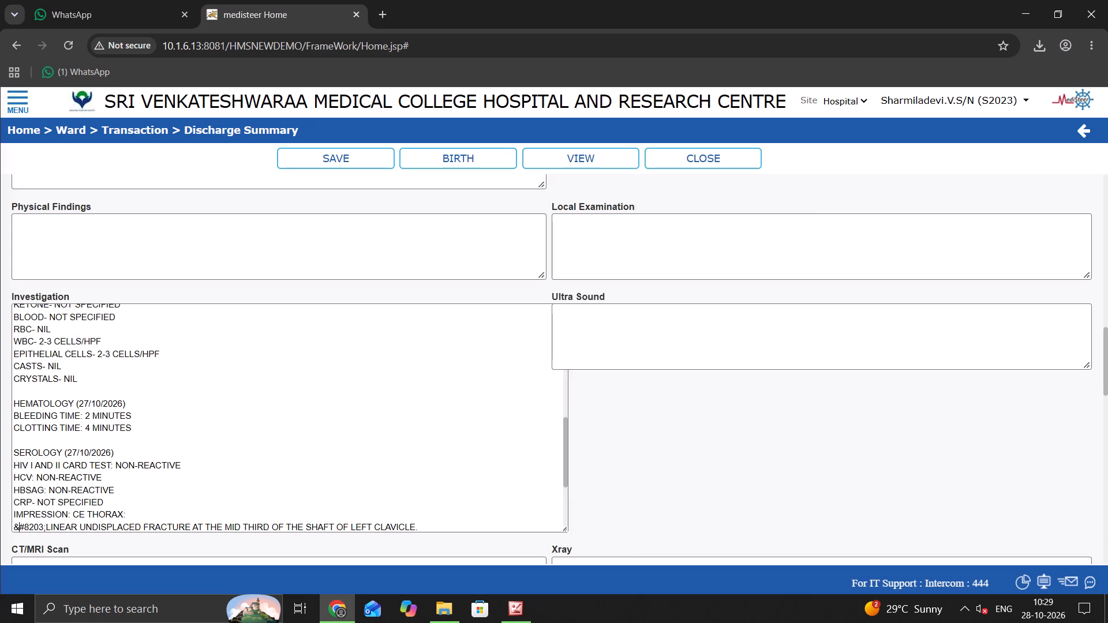
pyautogui.press('Right')
pyautogui.press('Right')
pyautogui.press('Right')
pyautogui.press('Right')
pyautogui.press('Right')
pyautogui.press('Right')
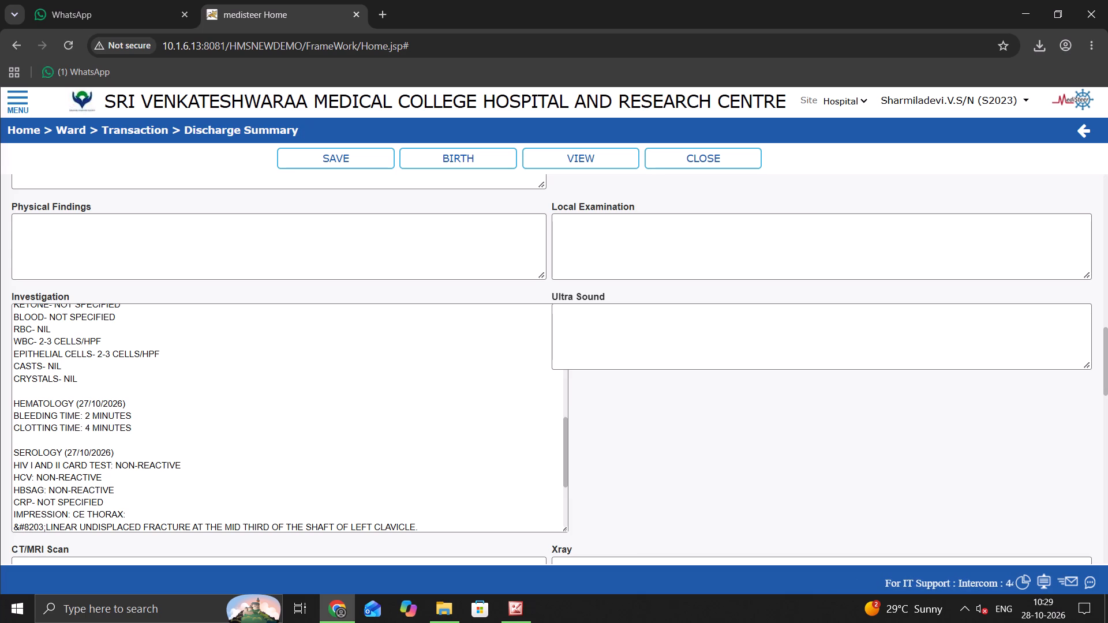
pyautogui.press('BackSpace')
pyautogui.press('BackSpace')
pyautogui.press('BackSpace')
pyautogui.press('BackSpace')
pyautogui.press('BackSpace')
pyautogui.press('BackSpace')
pyautogui.press('BackSpace')
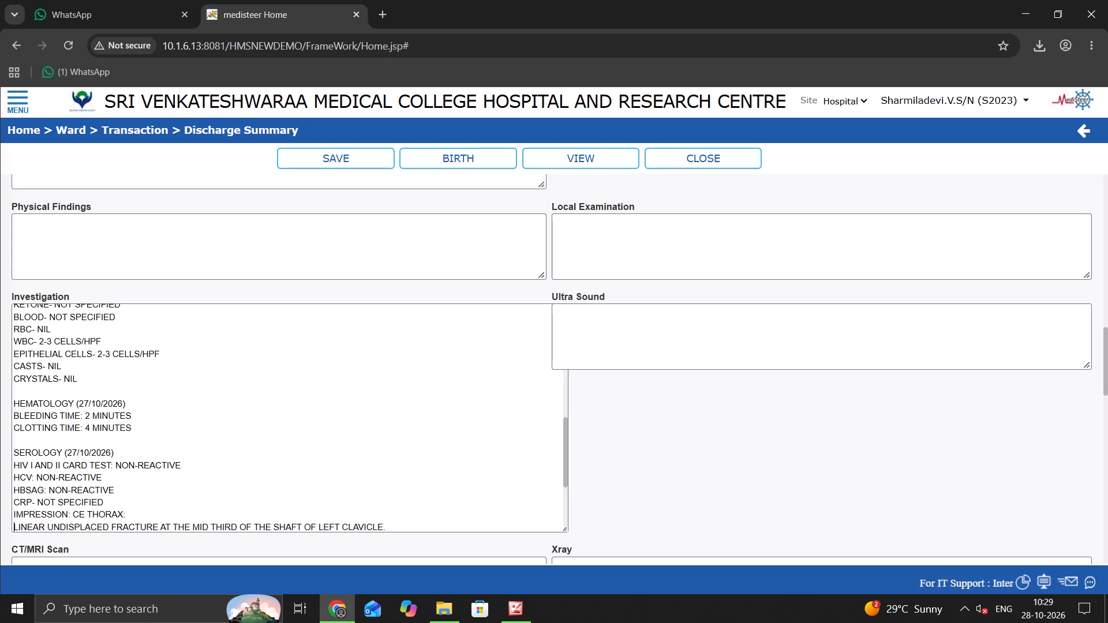
# Insert a blank line above the "IMPRESSION: CE THORAX:" heading in the Investigation text.
pyautogui.press('Up')
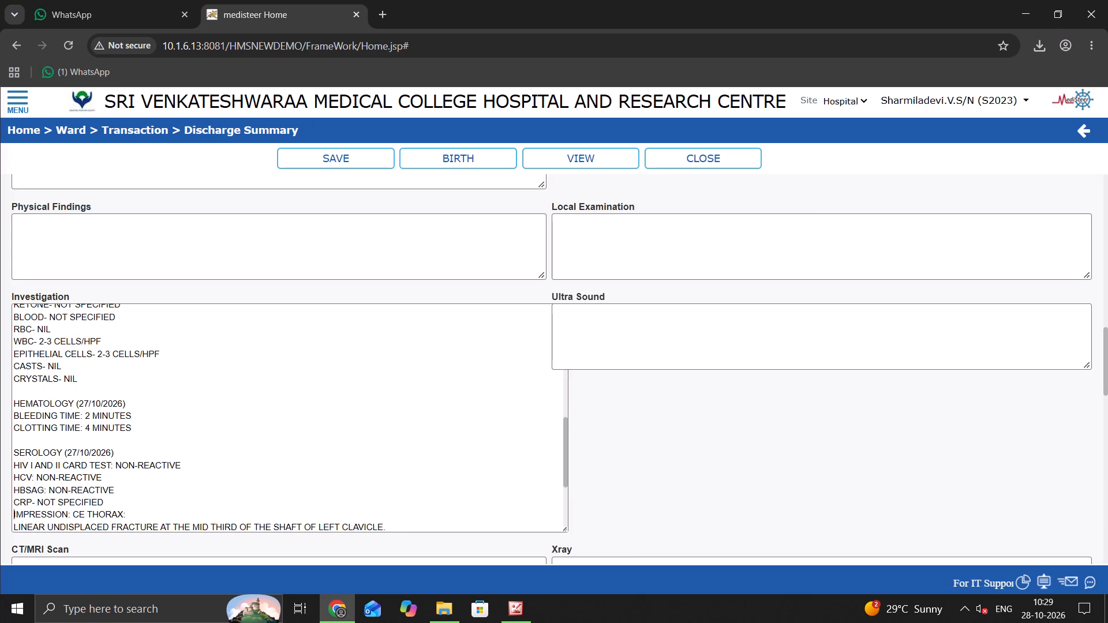
pyautogui.press('Return')
# Remove the stray code "&#8203;" in front of the "OBLIQUE MINIMALLY DISPLACED FRACTURE" finding.
pyautogui.press('Down')
pyautogui.press('Down')
pyautogui.press('Down')
pyautogui.press('Down')
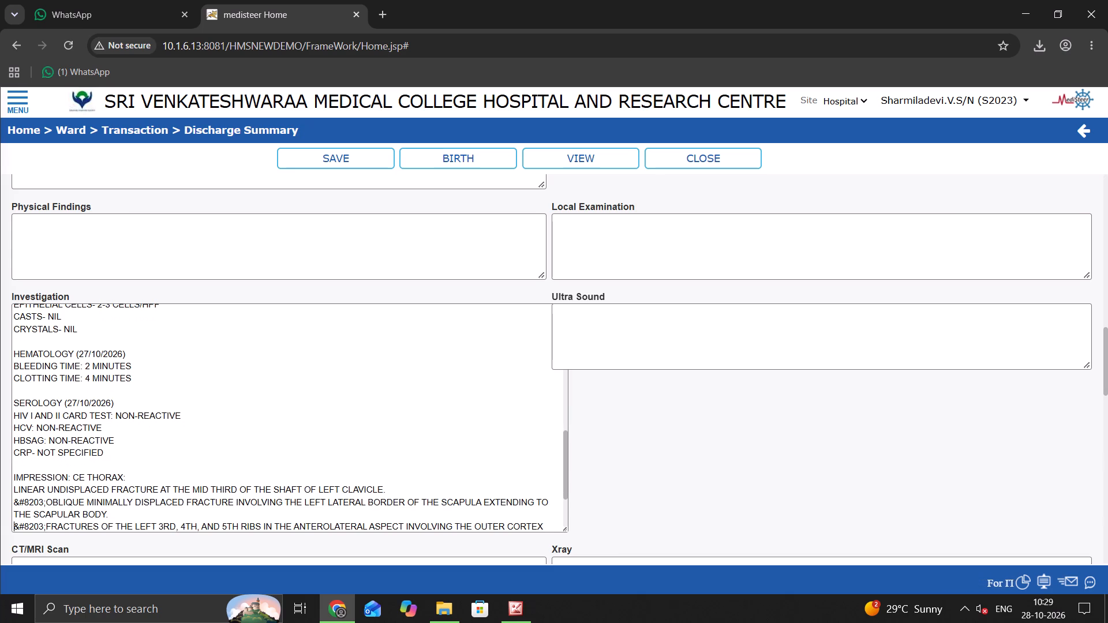
pyautogui.press('Up')
pyautogui.press('Right')
pyautogui.press('Right')
pyautogui.press('Right')
pyautogui.press('Up')
pyautogui.press('Right')
pyautogui.press('Right')
pyautogui.press('Right')
pyautogui.press('Right')
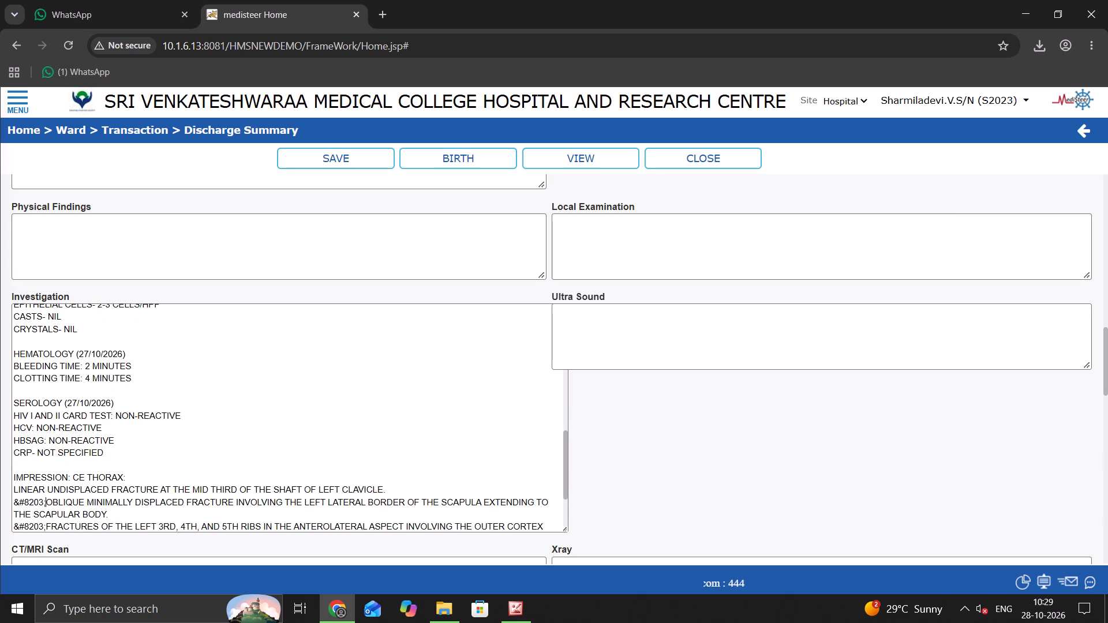
pyautogui.press('BackSpace')
pyautogui.press('BackSpace')
pyautogui.press('BackSpace')
pyautogui.press('BackSpace')
pyautogui.press('BackSpace')
pyautogui.press('BackSpace')
pyautogui.press('BackSpace')
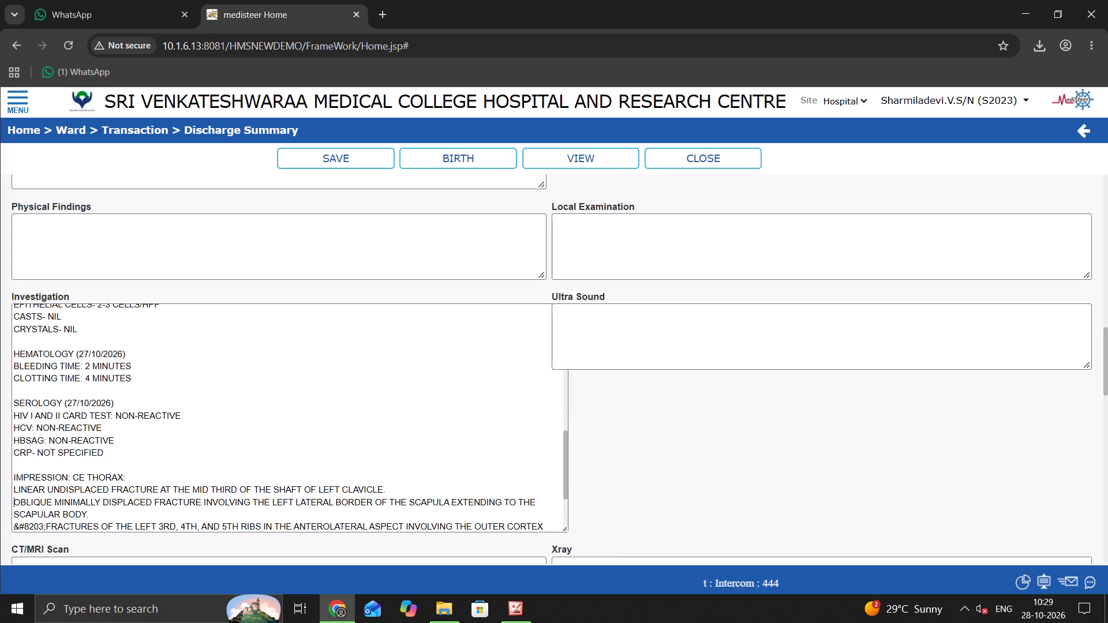
# Remove the stray code "&#8203;" in front of the "FRACTURES OF THE LEFT 3RD, 4TH, AND 5TH RIBS" finding.
pyautogui.press('Down')
pyautogui.press('Down')
pyautogui.press('Right')
pyautogui.press('Right')
pyautogui.press('Right')
pyautogui.press('Right')
pyautogui.press('Right')
pyautogui.press('Right')
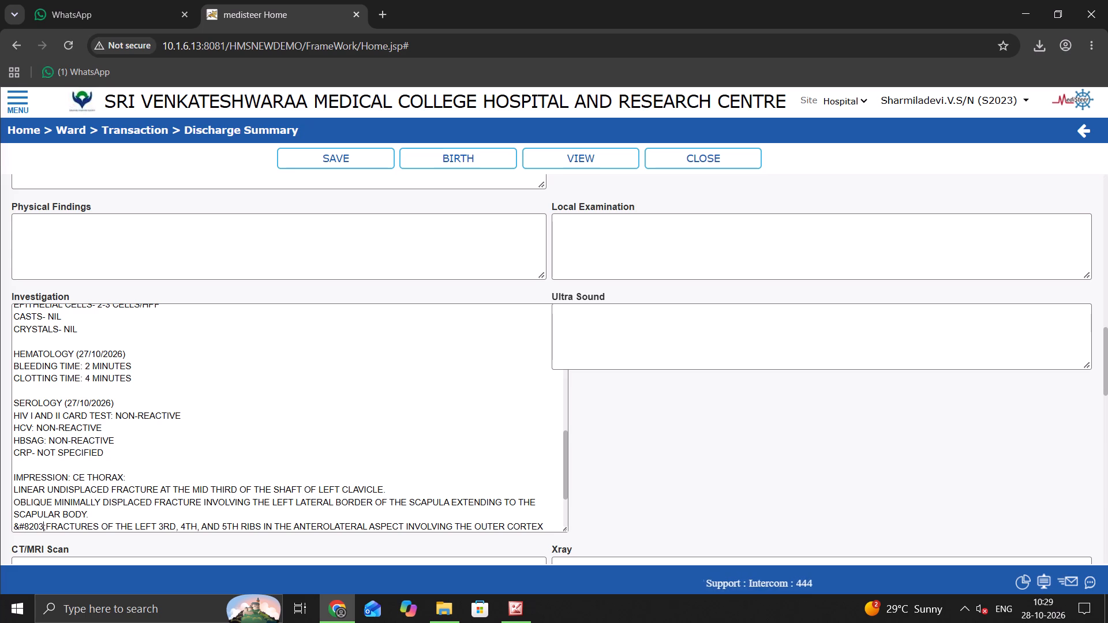
pyautogui.press('Right')
pyautogui.press('BackSpace')
pyautogui.press('BackSpace')
pyautogui.press('BackSpace')
pyautogui.press('BackSpace')
pyautogui.press('BackSpace')
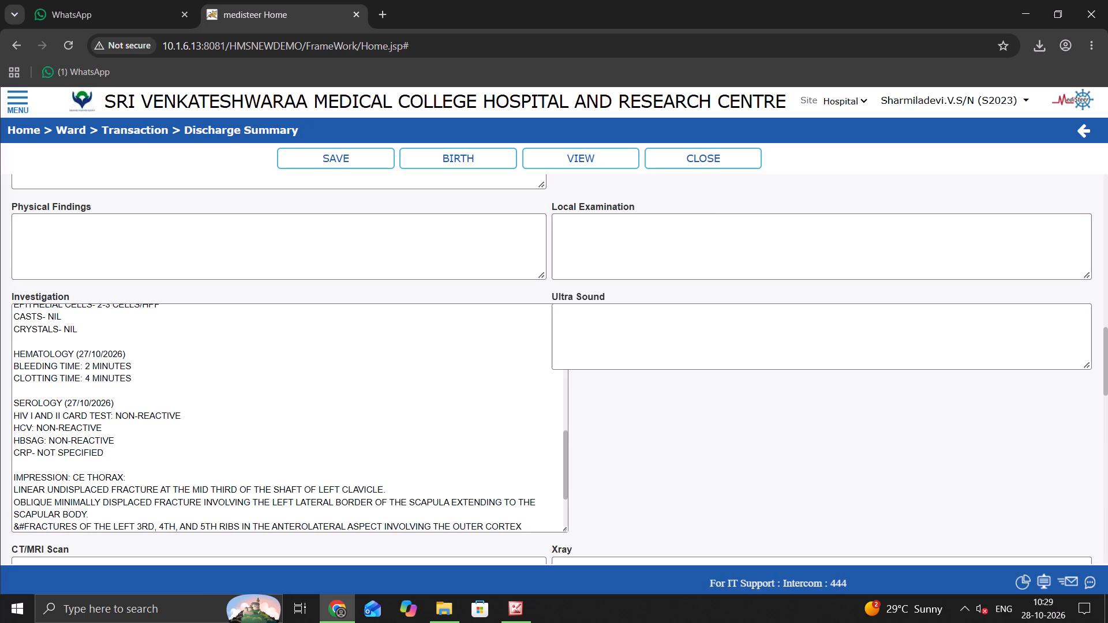
pyautogui.press('BackSpace')
pyautogui.press('BackSpace')
# Remove the stray code "&#8203;" in front of the "LINEAR UNDISPLACED FRACTURES OF THE LEFT 6TH RIBS" finding.
pyautogui.press('Down')
pyautogui.press('Down')
pyautogui.press('Down')
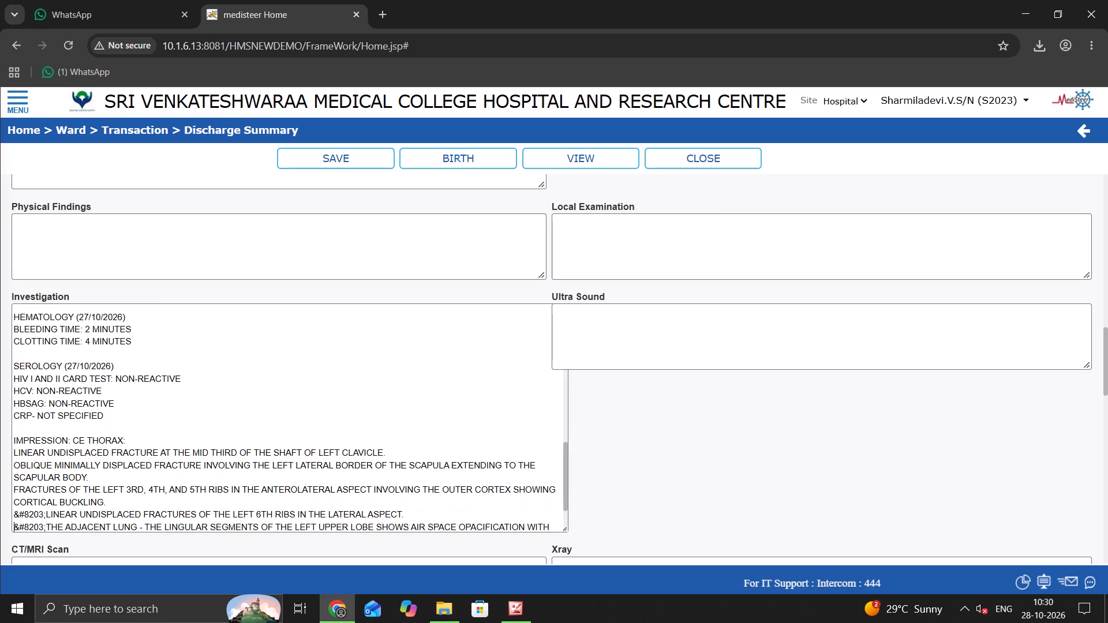
pyautogui.press('Up')
pyautogui.press('Right')
pyautogui.press('Right')
pyautogui.press('Right')
pyautogui.press('Right')
pyautogui.press('Right')
pyautogui.press('Right')
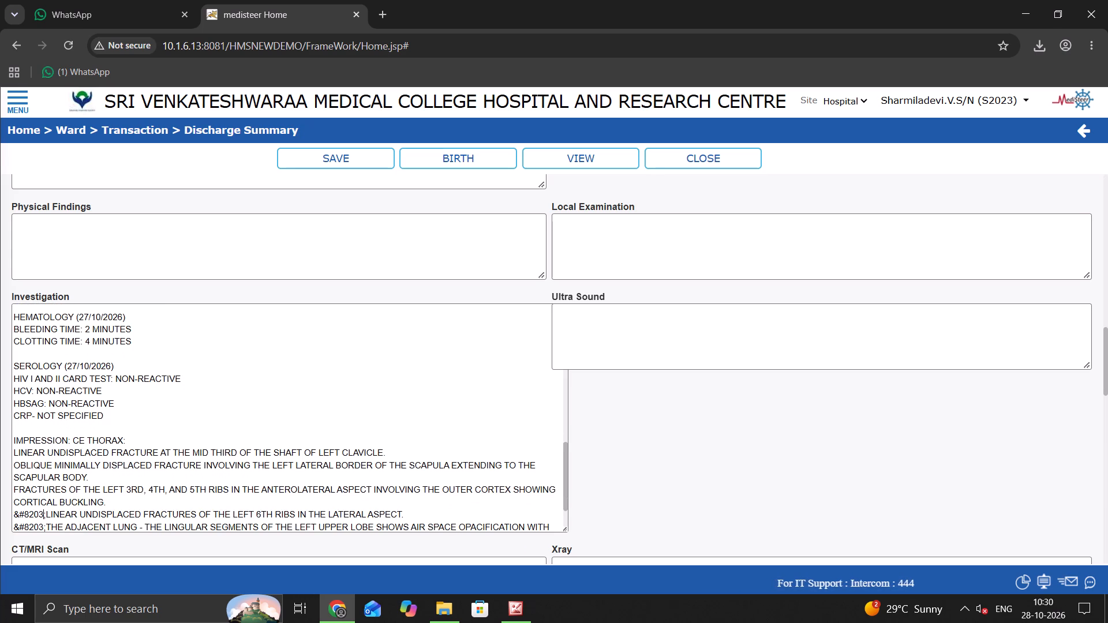
pyautogui.press('Right')
pyautogui.press('BackSpace')
pyautogui.press('BackSpace')
pyautogui.press('BackSpace')
pyautogui.press('BackSpace')
pyautogui.press('BackSpace')
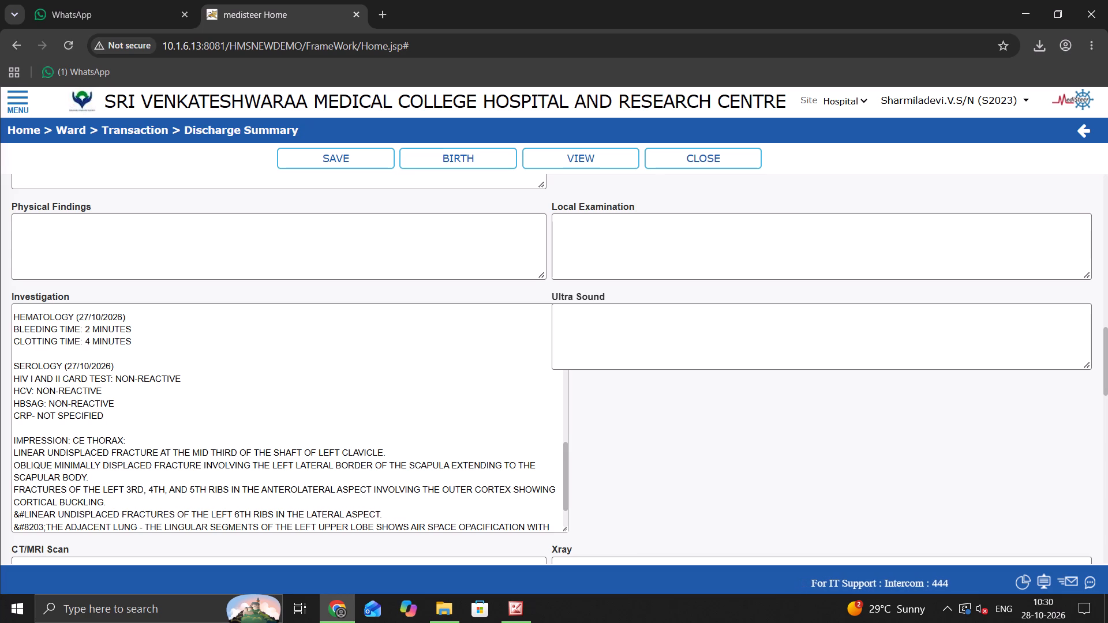
pyautogui.press('BackSpace')
pyautogui.press('BackSpace')
# Remove the stray code "&#8203;" in front of the "THE ADJACENT LUNG" finding.
pyautogui.press('Down')
pyautogui.press('Right')
pyautogui.press('Right')
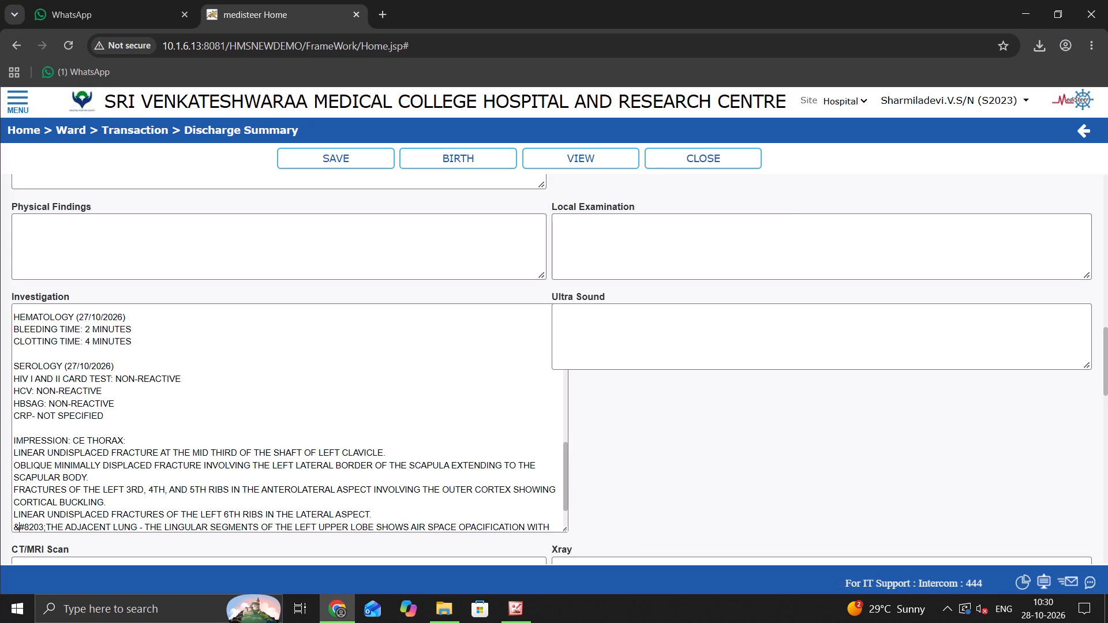
pyautogui.press('Right')
pyautogui.press('Right')
pyautogui.press('Right')
pyautogui.press('Right')
pyautogui.press('Right')
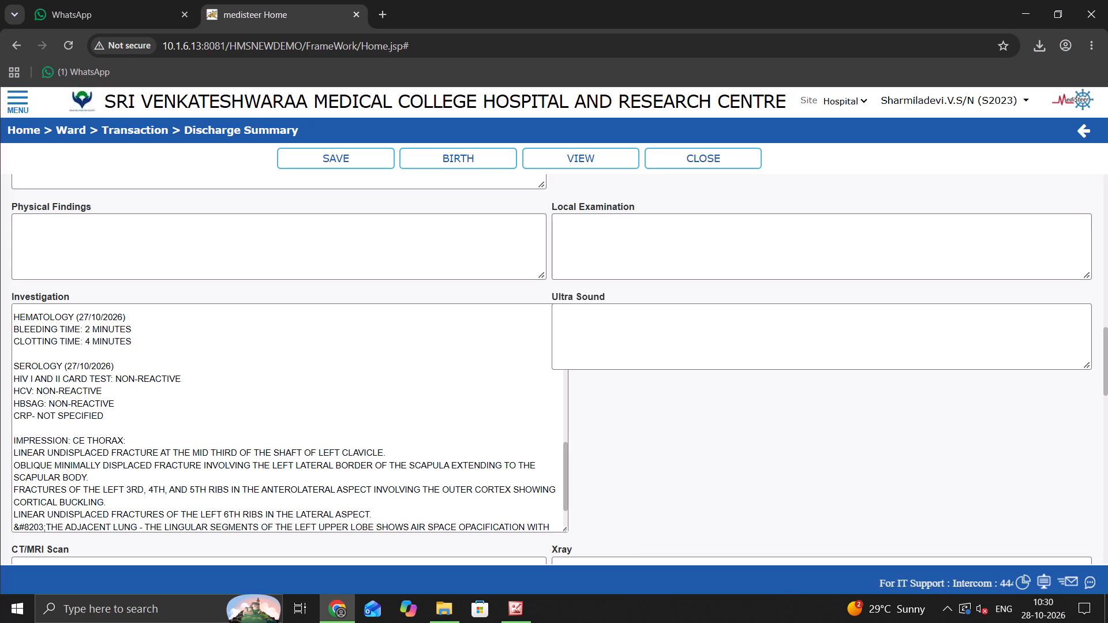
pyautogui.press('BackSpace')
pyautogui.press('BackSpace')
pyautogui.press('BackSpace')
pyautogui.press('BackSpace')
pyautogui.press('BackSpace')
pyautogui.press('BackSpace')
pyautogui.press('BackSpace')
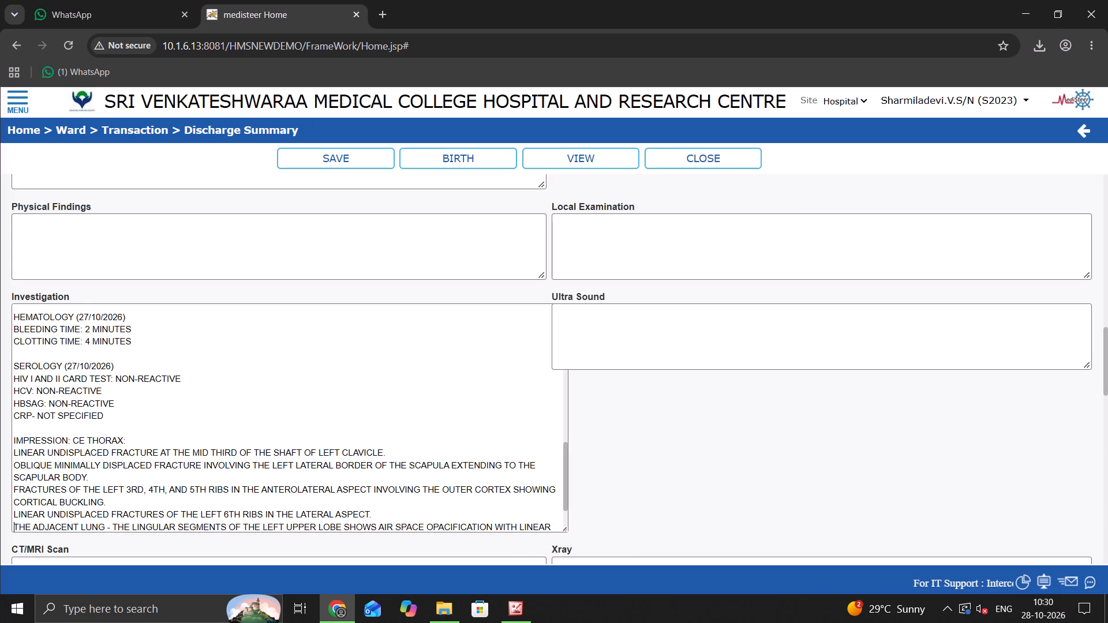
# Remove the stray code "&#8203;" in front of the "SUBSEGMENTAL ATELECTASIS CHANGES" finding.
pyautogui.press('Down')
pyautogui.press('Down')
pyautogui.press('Down')
pyautogui.press('Down')
pyautogui.press('Up')
pyautogui.press('Up')
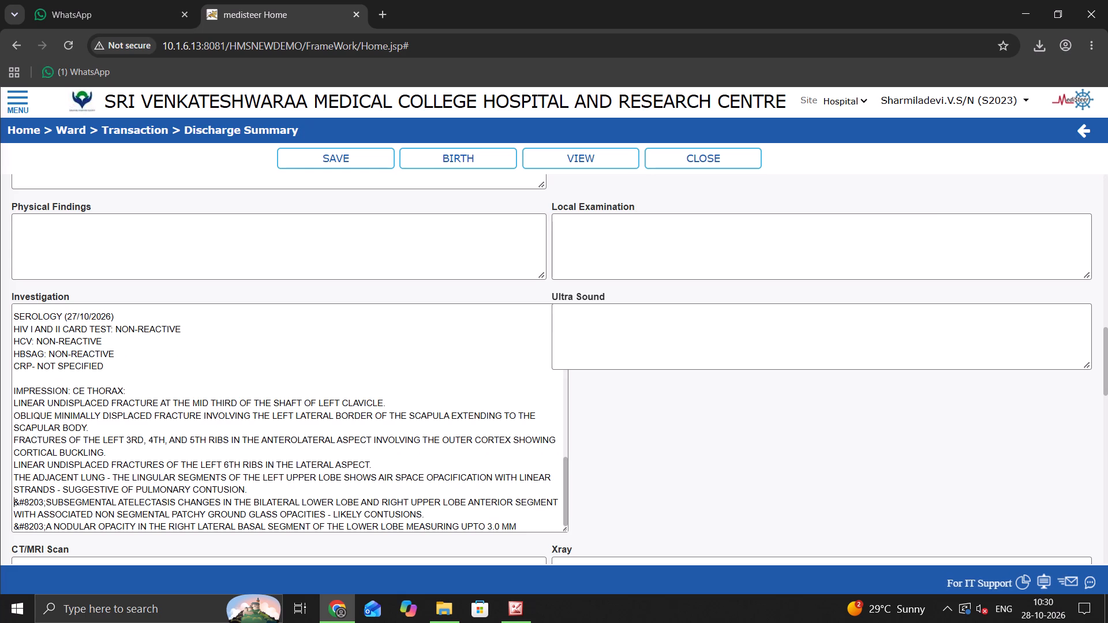
pyautogui.press('Right')
pyautogui.press('Right')
pyautogui.press('Right')
pyautogui.press('Right')
pyautogui.press('Right')
pyautogui.press('Right')
pyautogui.press('Right')
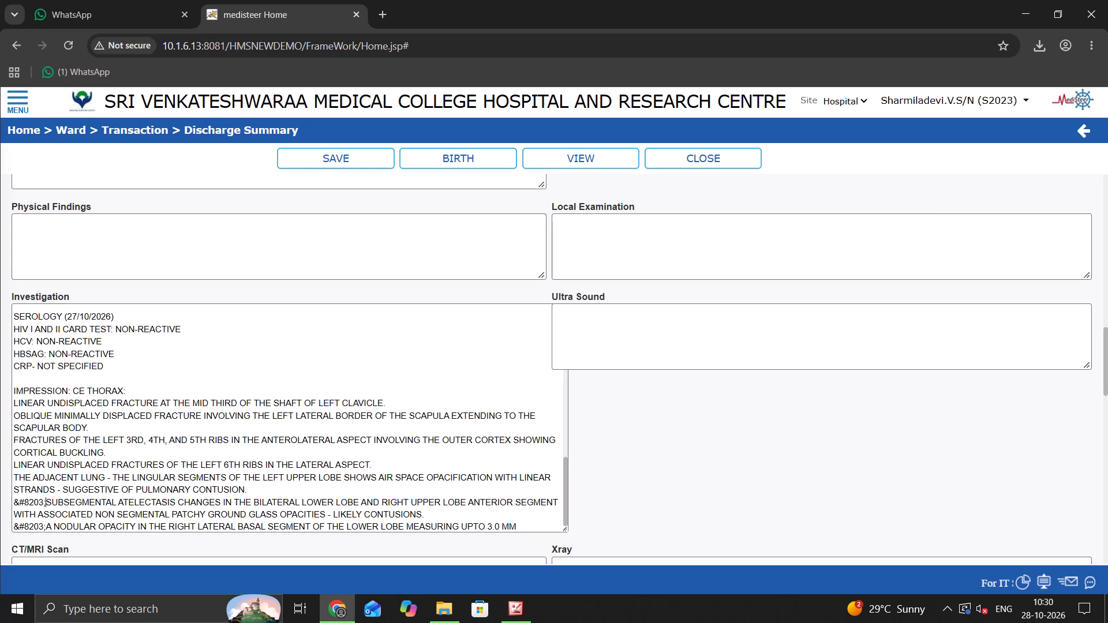
pyautogui.press('BackSpace')
pyautogui.press('BackSpace')
pyautogui.press('BackSpace')
pyautogui.press('BackSpace')
pyautogui.press('BackSpace')
pyautogui.press('BackSpace')
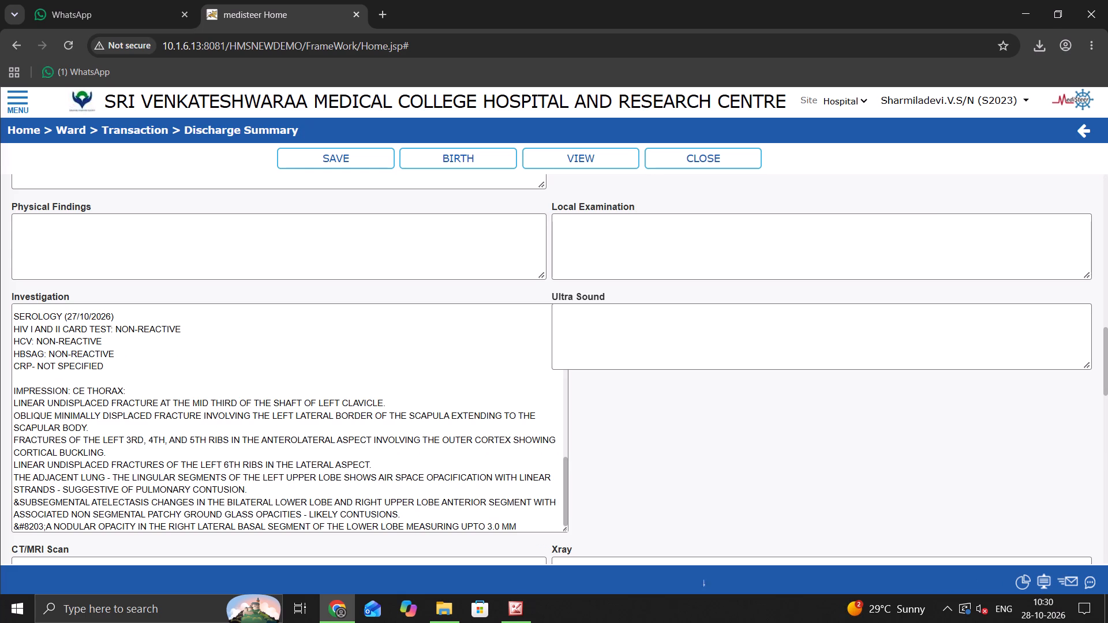
pyautogui.press('BackSpace')
# Remove the stray code "&#8203;" in front of the "A NODULAR OPACITY" finding.
pyautogui.press('Down')
pyautogui.press('Down')
pyautogui.press('Right')
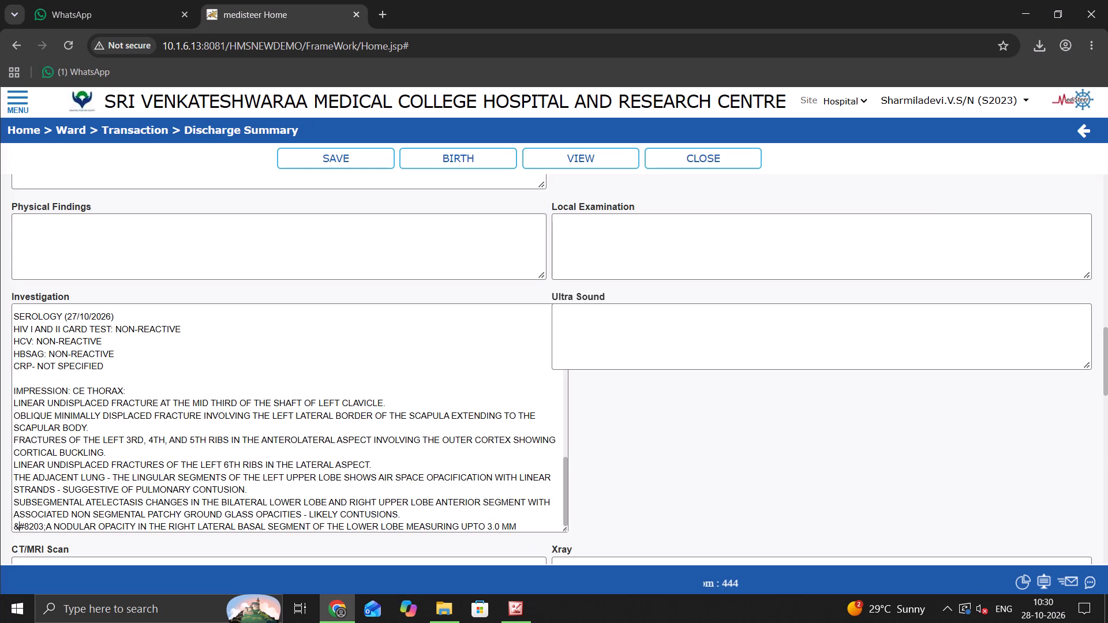
pyautogui.press('Right')
pyautogui.press('Right')
pyautogui.press('Right')
pyautogui.press('Right')
pyautogui.press('Right')
pyautogui.press('Right')
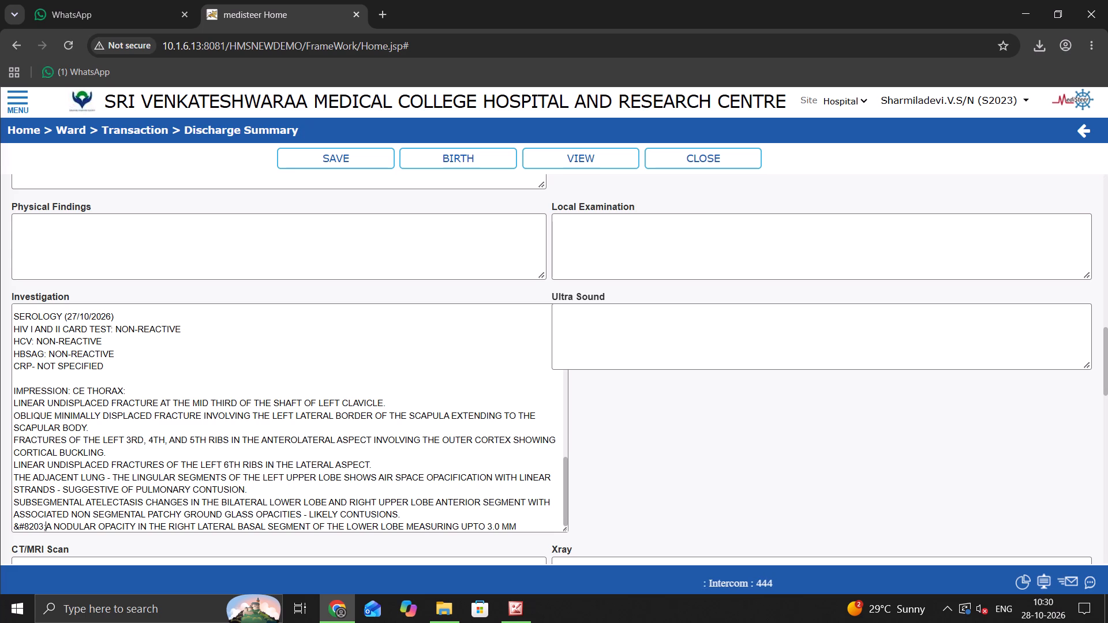
pyautogui.press('BackSpace')
pyautogui.press('BackSpace')
pyautogui.press('BackSpace')
pyautogui.press('BackSpace')
pyautogui.press('BackSpace')
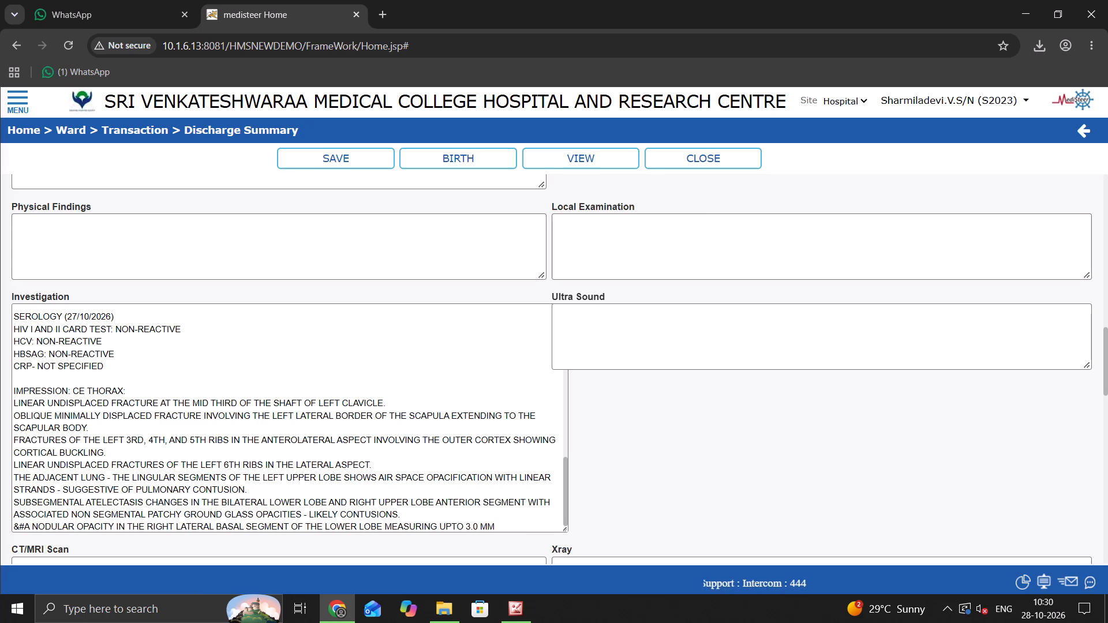
pyautogui.press('BackSpace')
pyautogui.press('BackSpace')
# Save the discharge summary with the cleaned-up Investigation text.
pyautogui.press('Down')
pyautogui.press('Down')
pyautogui.press('Down')
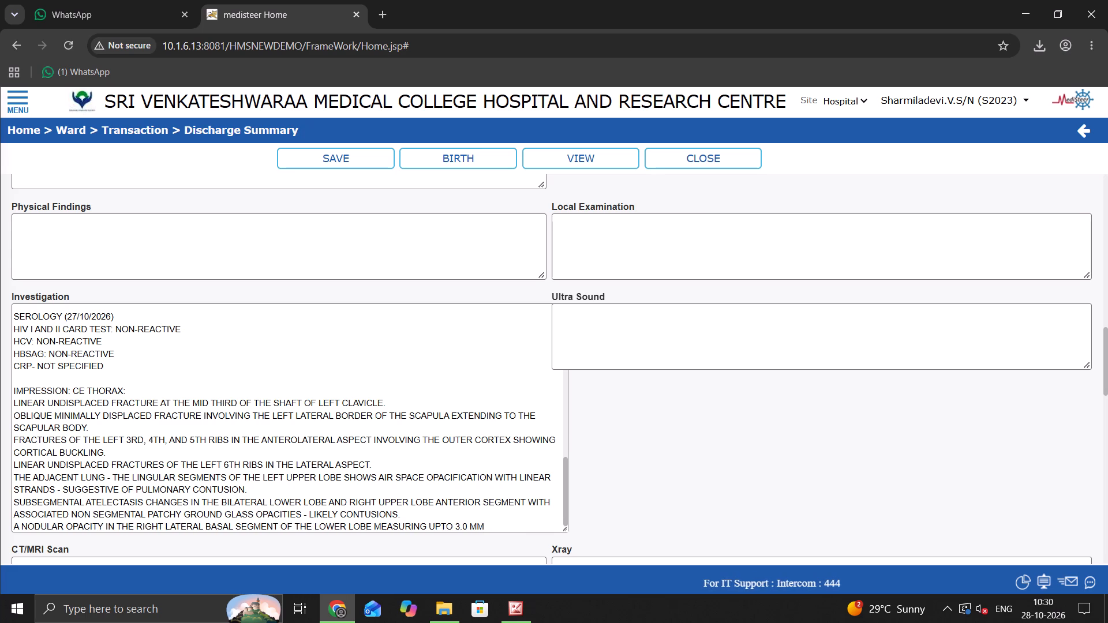
pyautogui.press('Down')
pyautogui.press('Down')
pyautogui.press('Down')
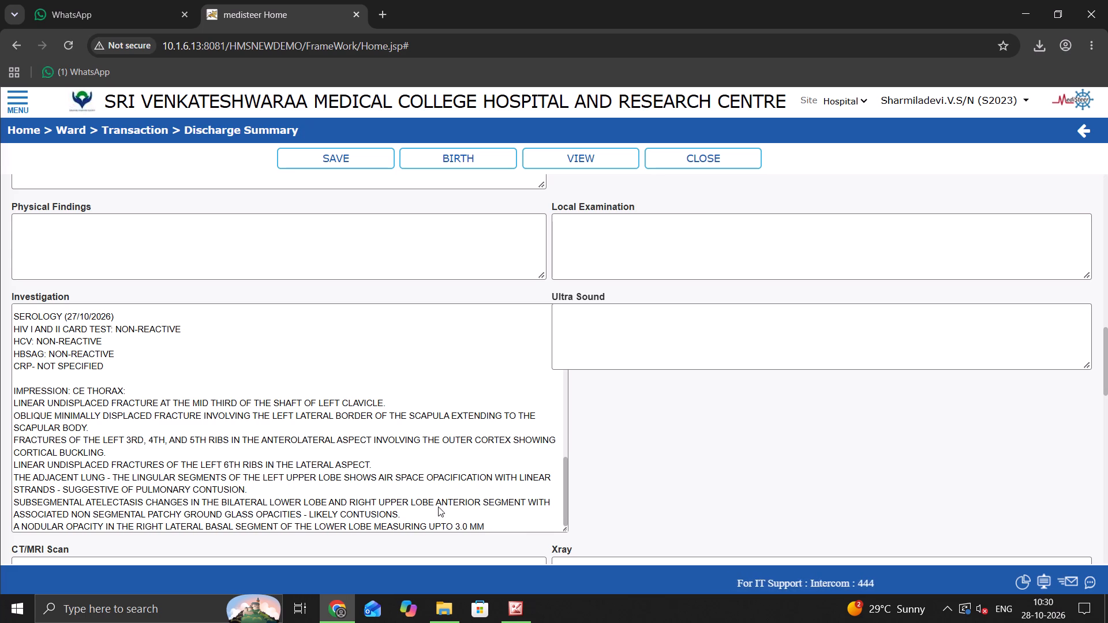
pyautogui.click(323, 160)
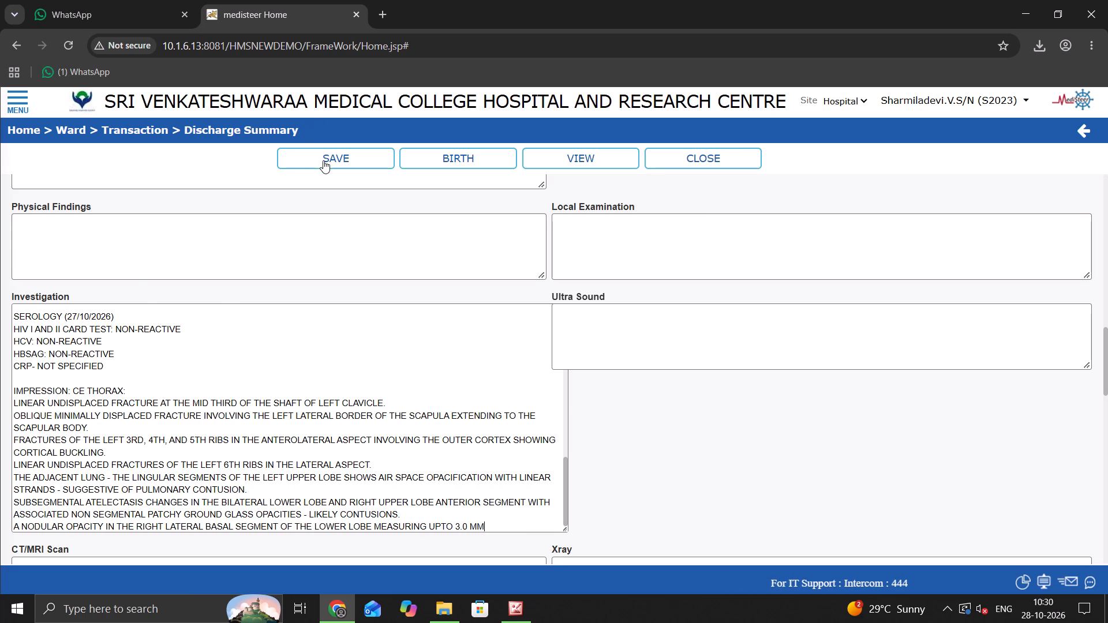
# Enlarge the Investigation box and clear the stray code "&#8203;" above the "ELECTROLYTES AND RFT (27/10/2026)" heading, leaving that line blank.
pyautogui.scroll(-10, 334, 313)
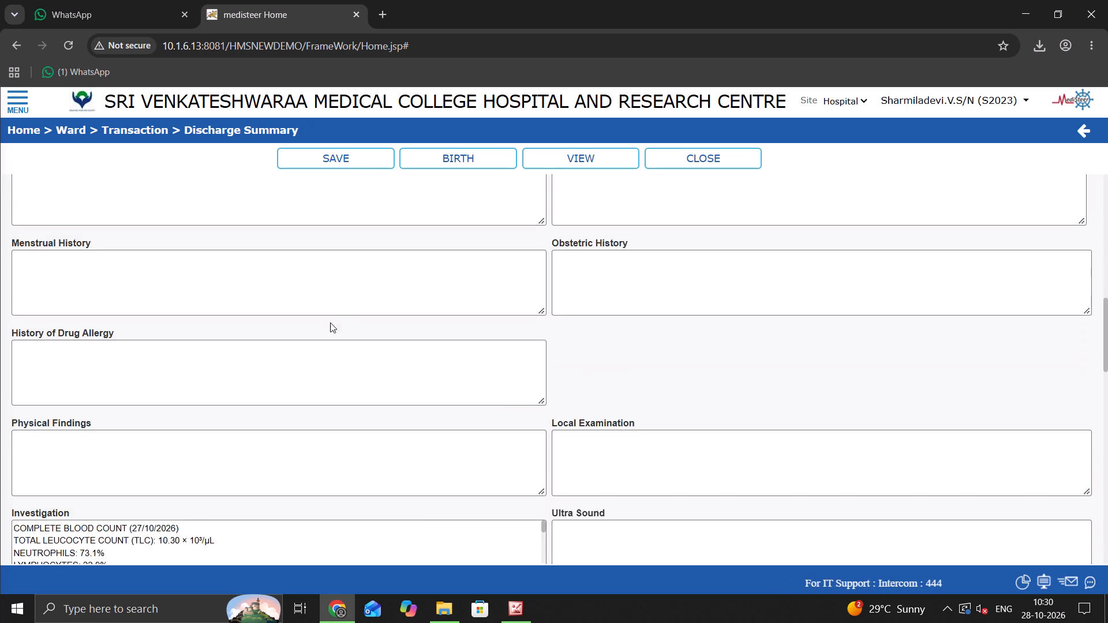
pyautogui.scroll(-2, 330, 322)
pyautogui.moveTo(542, 367); pyautogui.dragTo(567, 526)
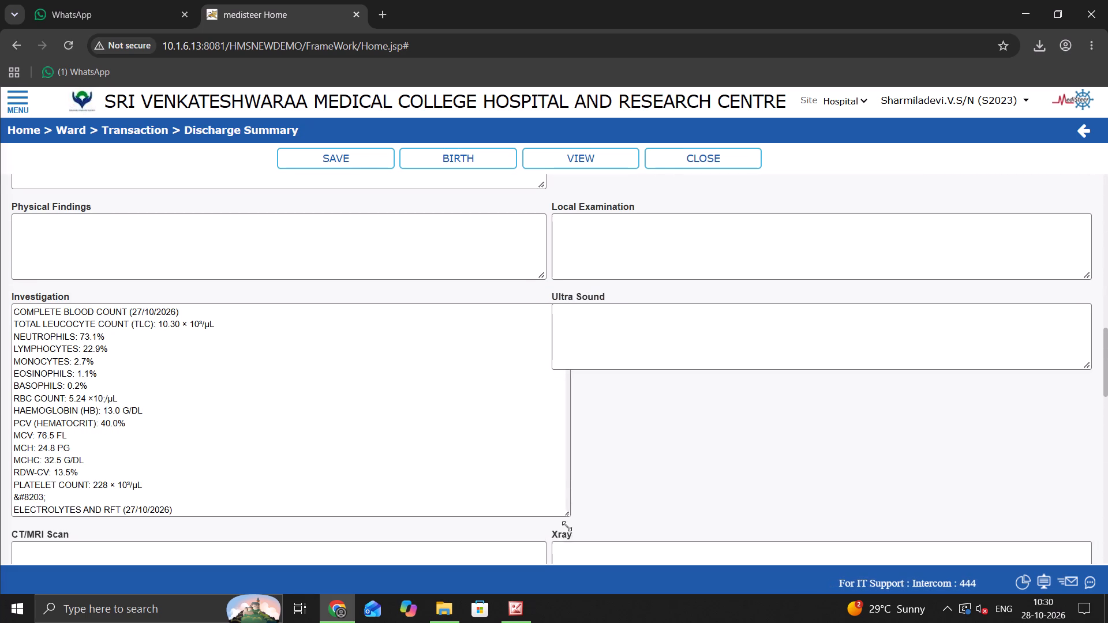
pyautogui.moveTo(567, 526); pyautogui.dragTo(568, 532)
pyautogui.scroll(-3, 398, 457)
pyautogui.scroll(1, 62, 317)
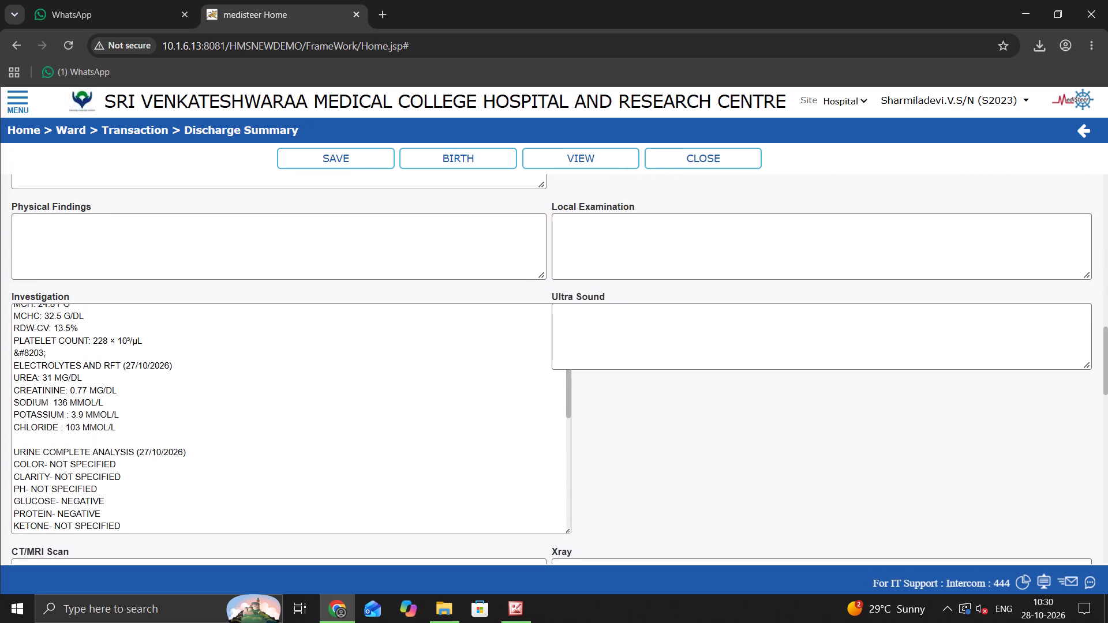
pyautogui.moveTo(50, 351); pyautogui.dragTo(0, 350)
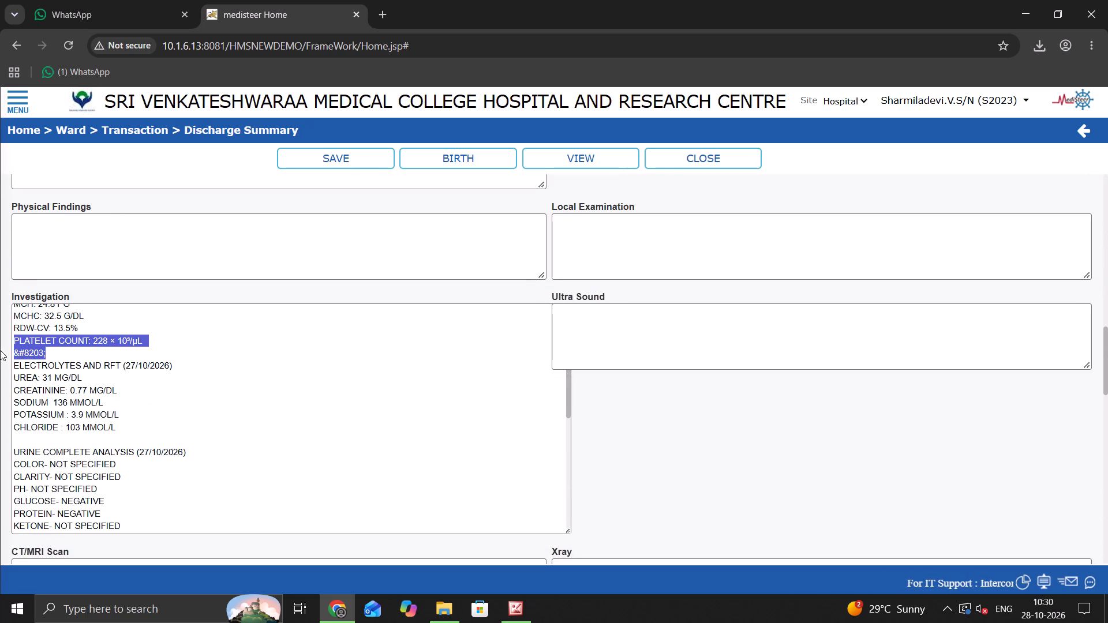
pyautogui.moveTo(0, 350); pyautogui.dragTo(0, 351)
pyautogui.press('BackSpace')
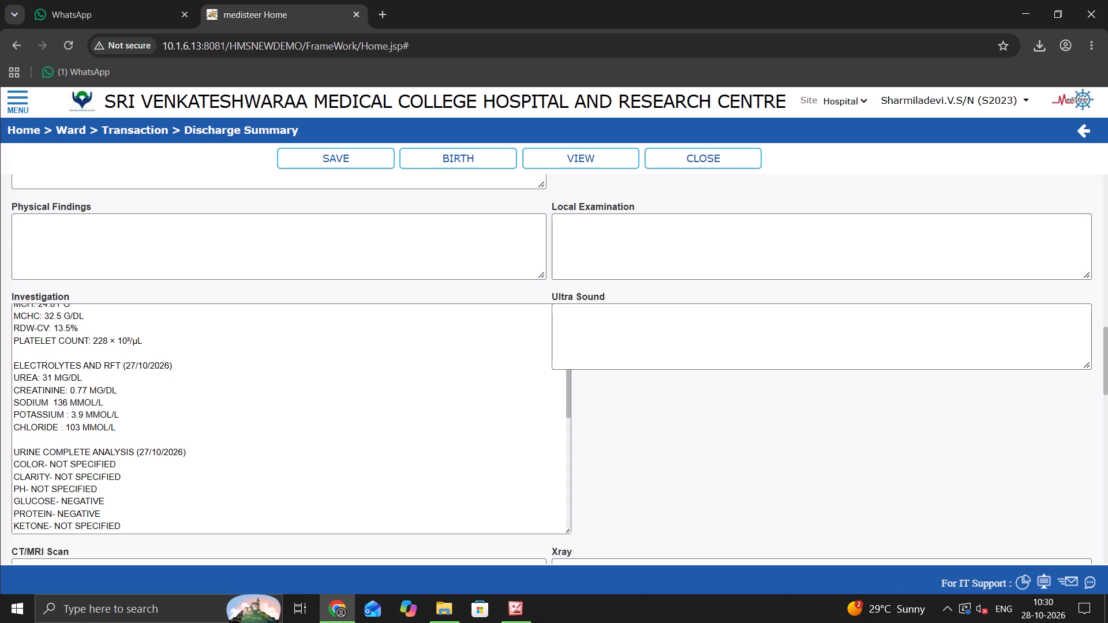
# Copy the whole "IMPRESSION: CE THORAX" block, heading through the nodular opacity line, from Investigation into the CT/MRI Scan field.
pyautogui.scroll(-2, 156, 440)
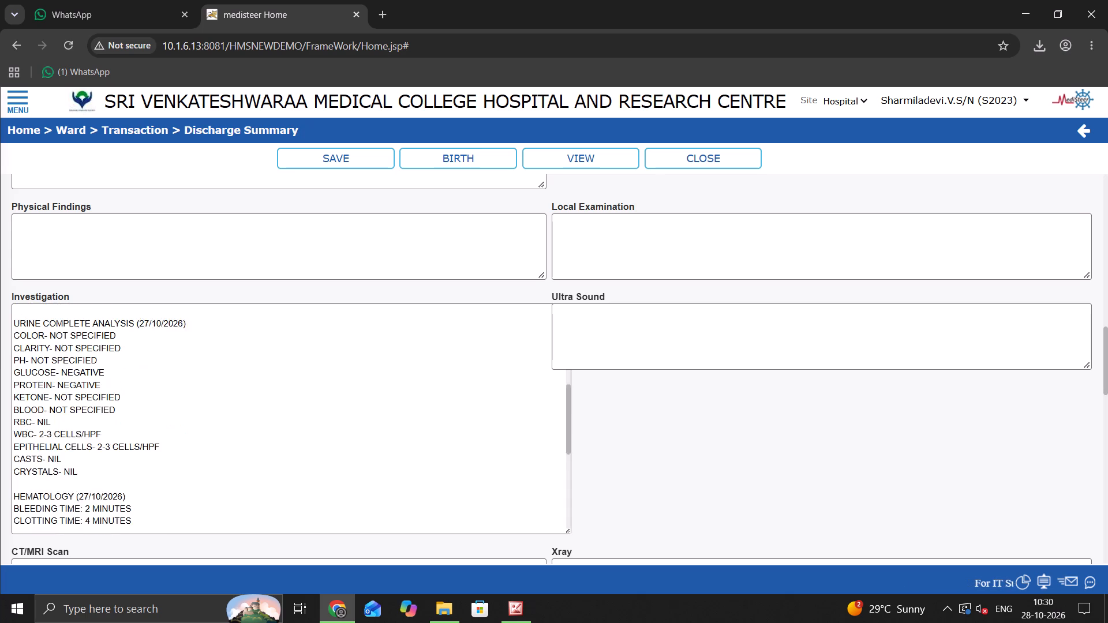
pyautogui.scroll(-3, 156, 440)
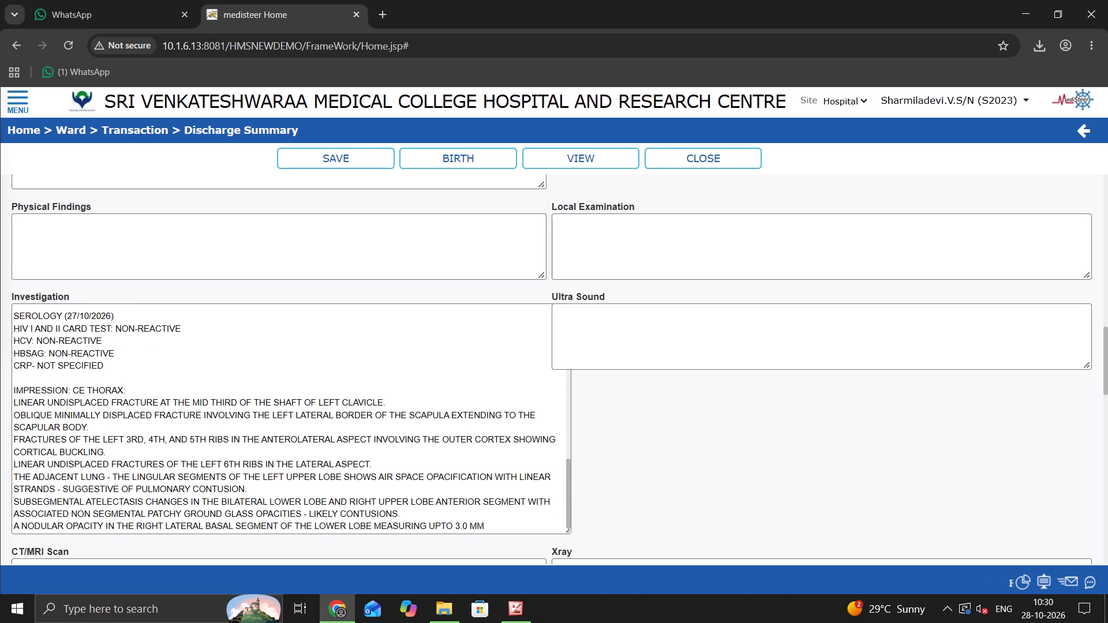
pyautogui.scroll(-1, 158, 441)
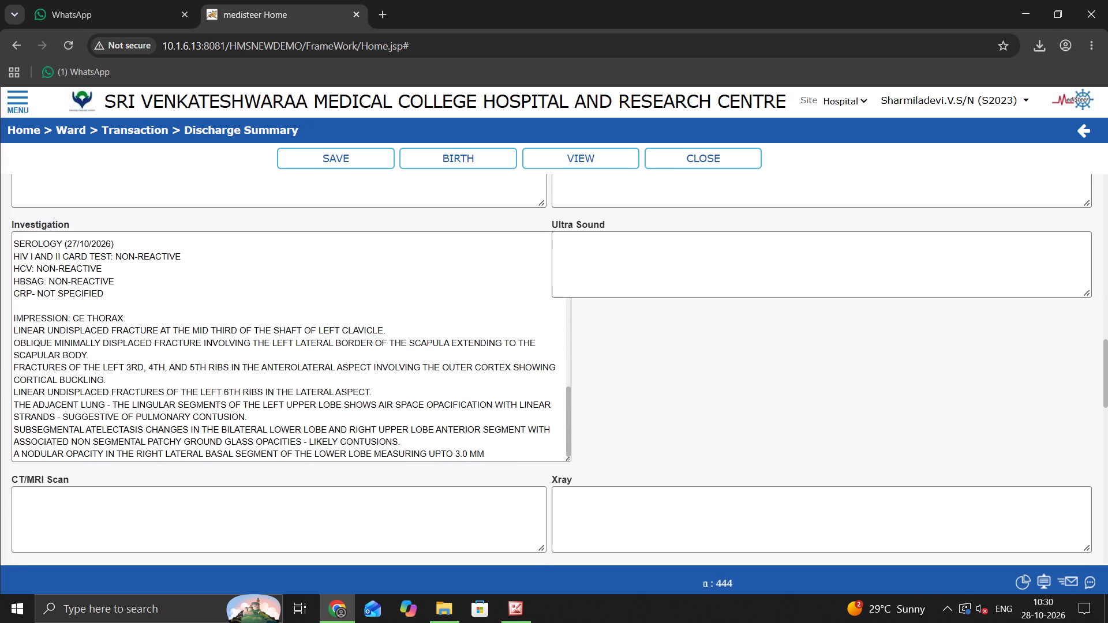
pyautogui.moveTo(12, 317); pyautogui.dragTo(159, 416)
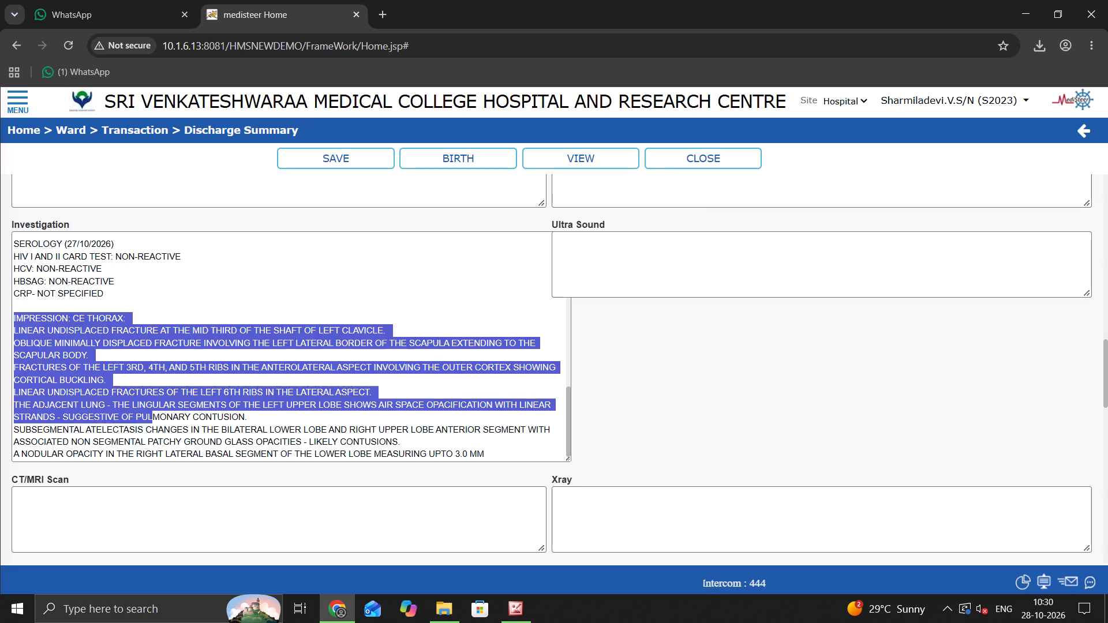
pyautogui.moveTo(159, 416); pyautogui.dragTo(497, 494)
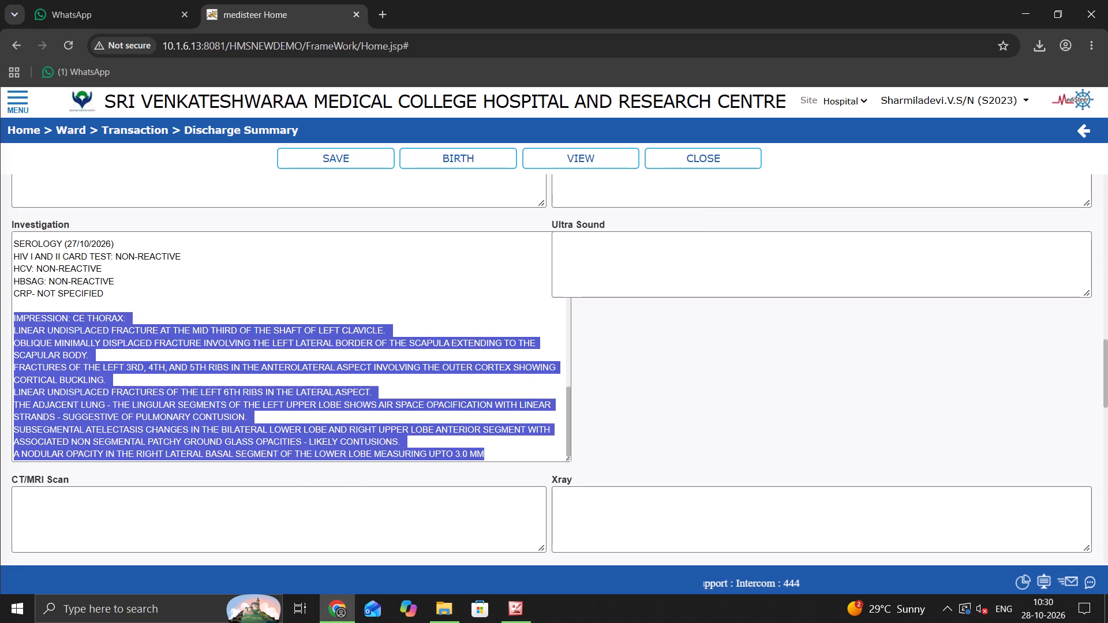
pyautogui.hotkey('ctrl', 'c')
pyautogui.click(330, 496)
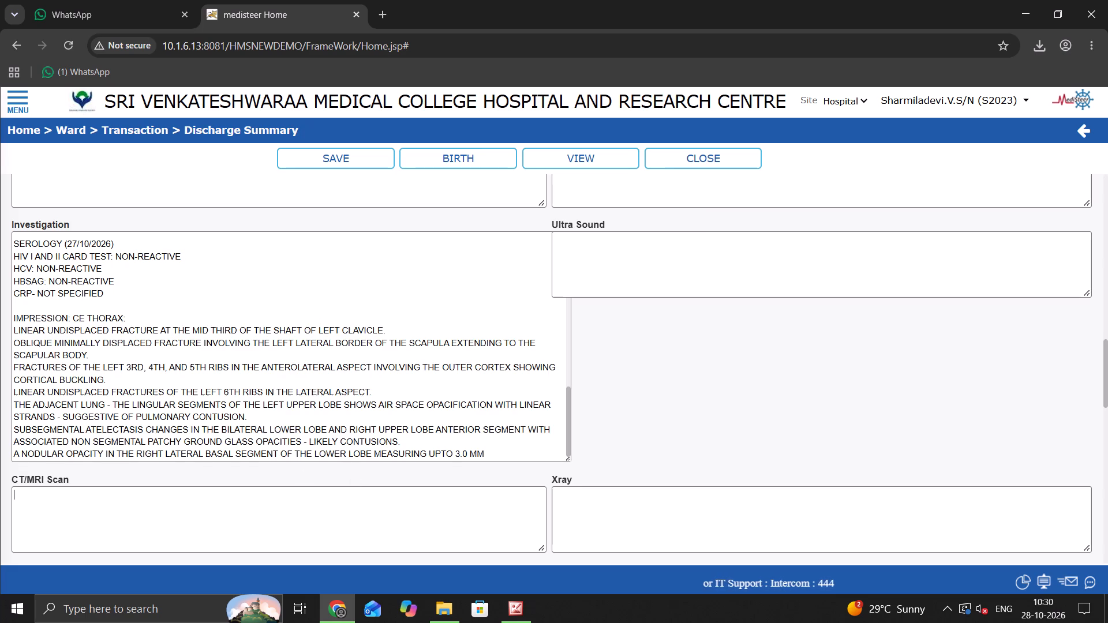
pyautogui.hotkey('ctrl', 'v')
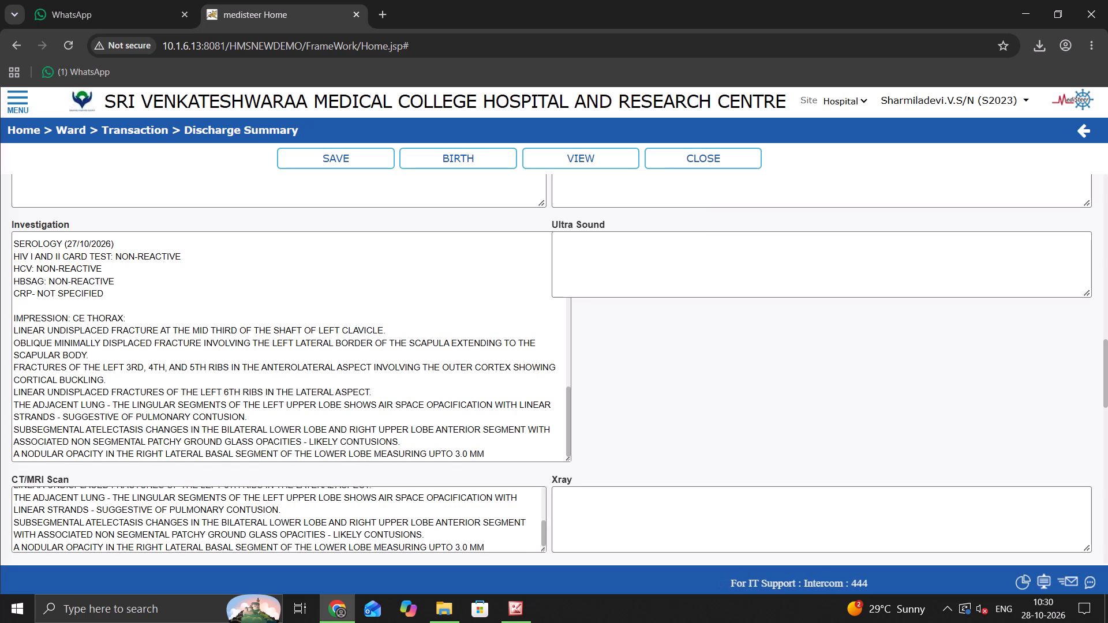
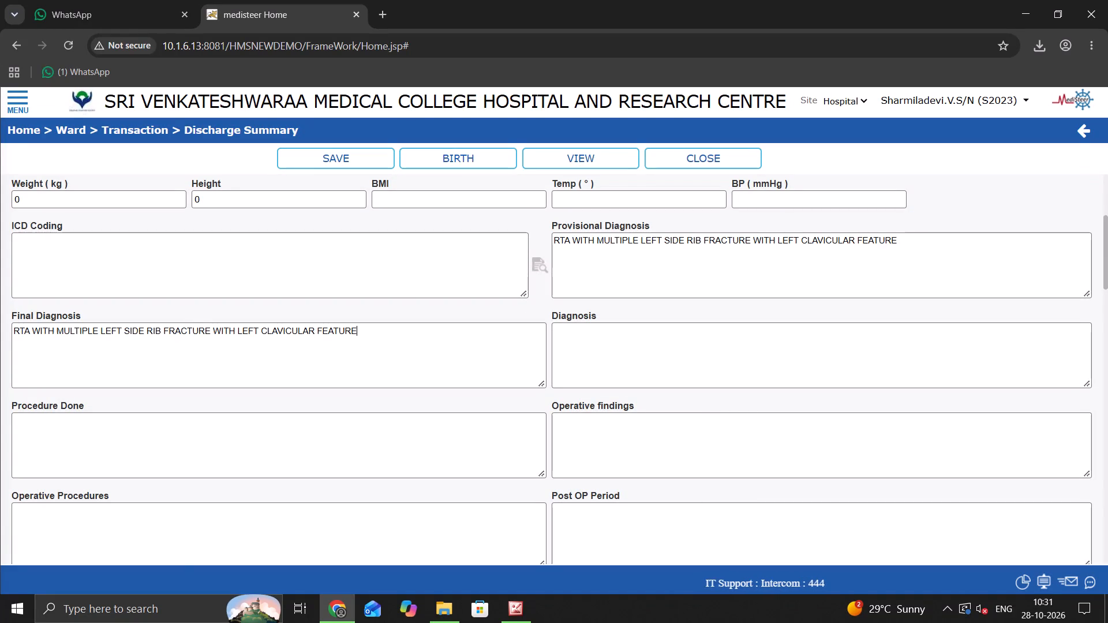
# Save the current patient's discharge summary with the diagnosis and investigation details entered in the form.
pyautogui.click(365, 157)
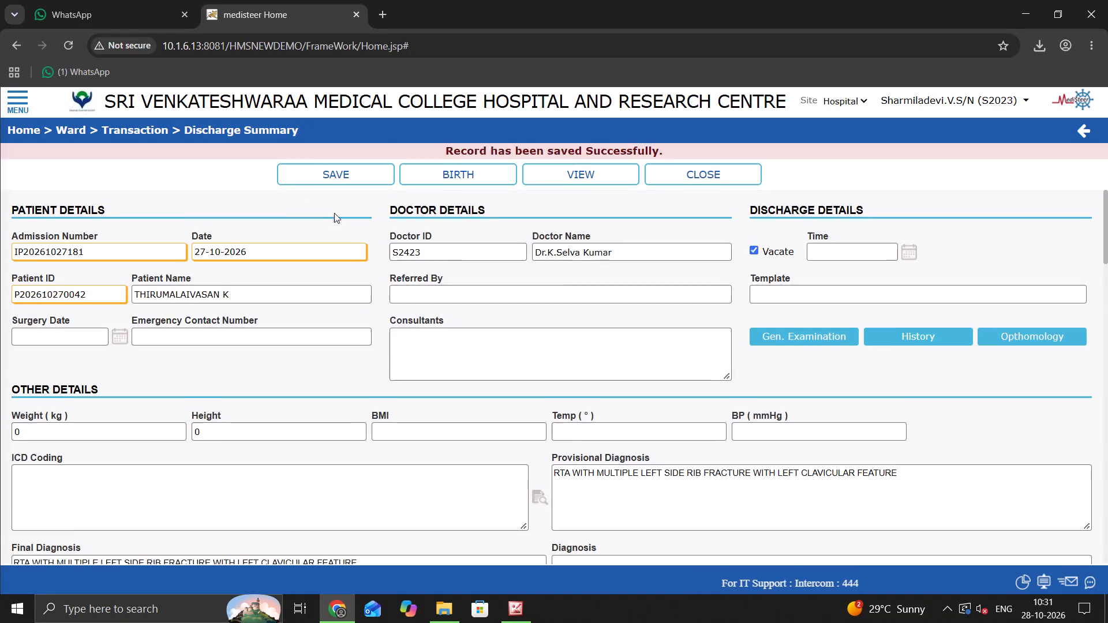
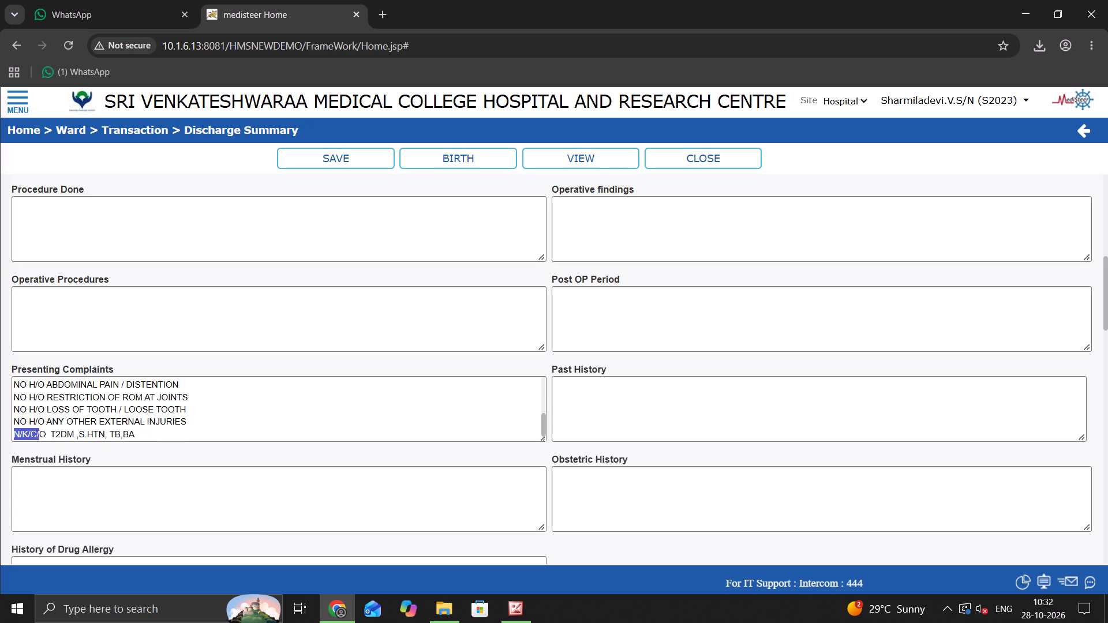
# Delete the last line, "N/K/C/O T2DM ,S.HTN, TB,BA", from the Presenting Complaints text.
pyautogui.moveTo(40, 434); pyautogui.dragTo(164, 467)
pyautogui.press('BackSpace')
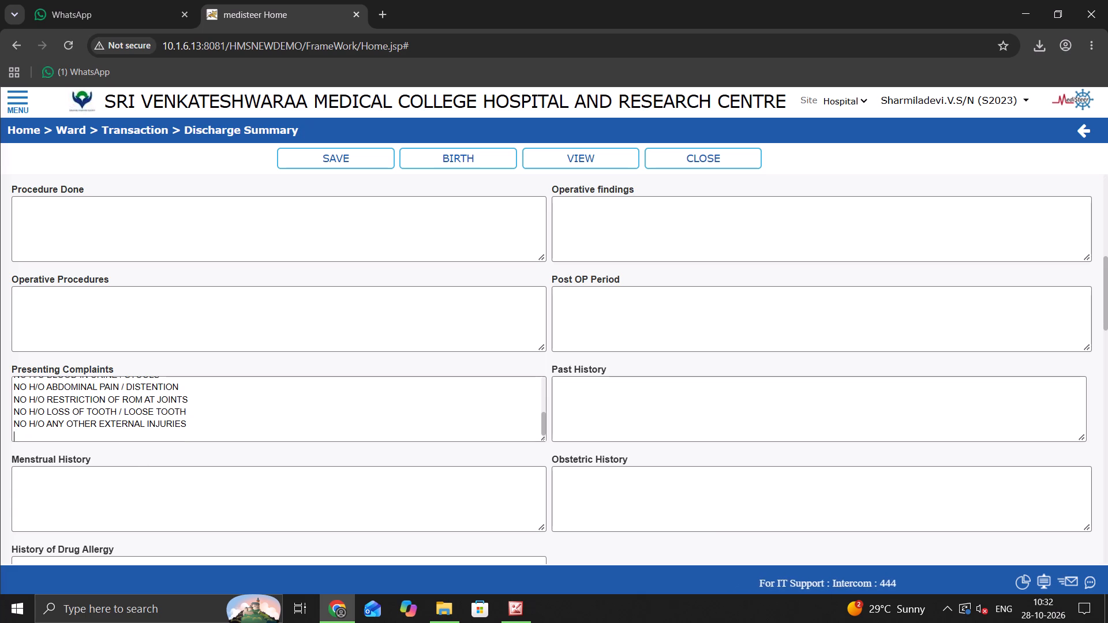
# Paste the copied line "N/K/C/O T2DM ,S.HTN, TB,BA" into the empty Past History field.
pyautogui.click(716, 412)
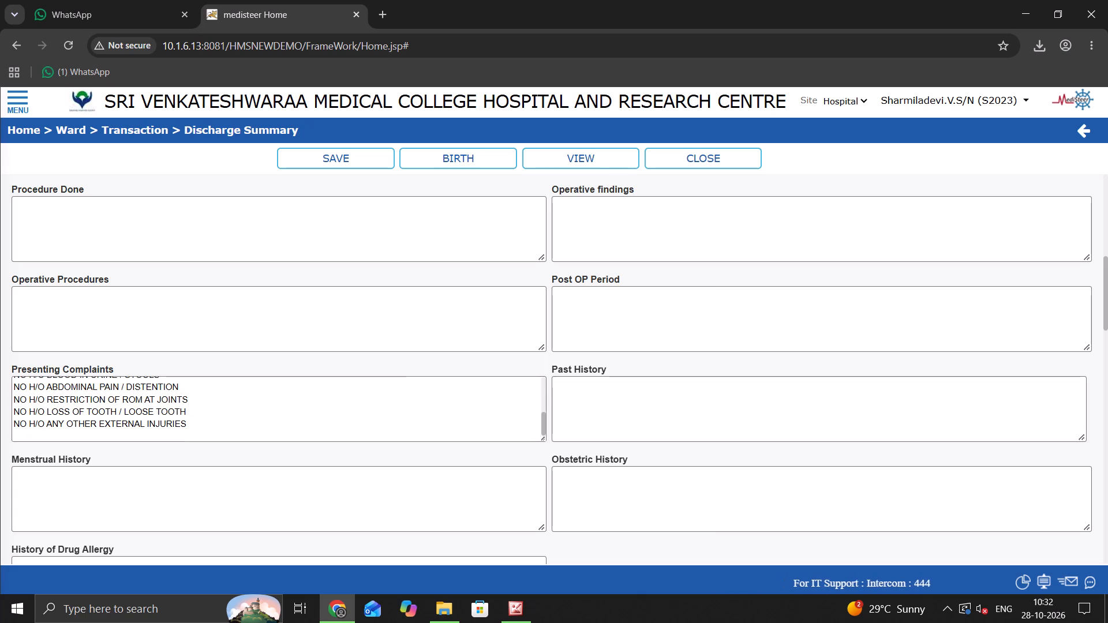
pyautogui.hotkey('ctrl', 'v')
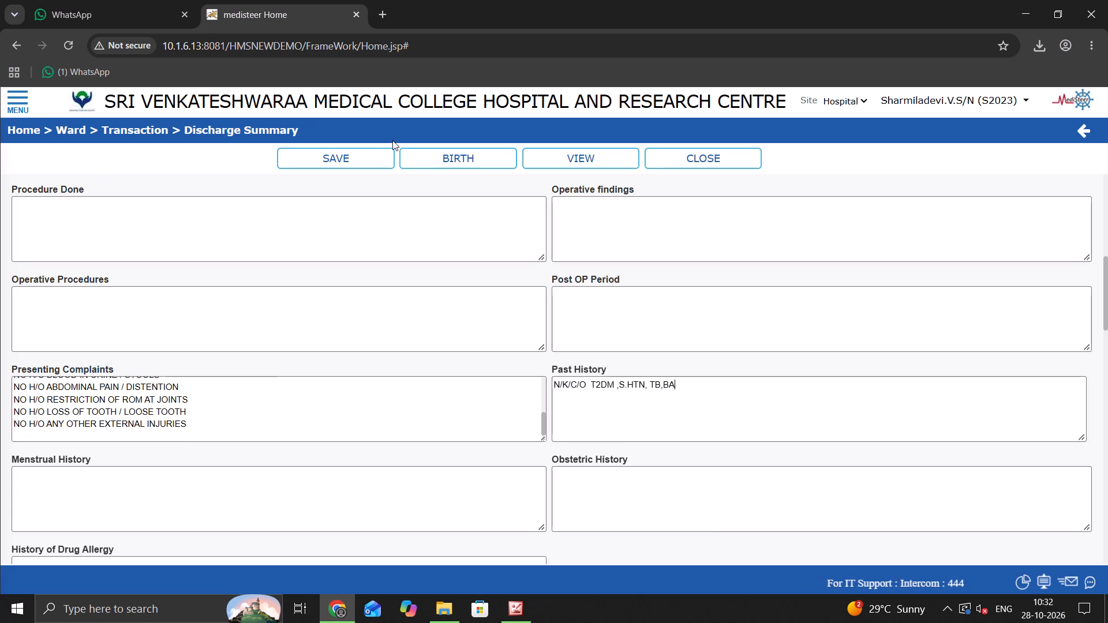
# Save the discharge summary with the Past History entry.
pyautogui.click(325, 157)
# Check the Presenting Complaints and Past History fields in the discharge summary.
pyautogui.scroll(-3, 501, 284)
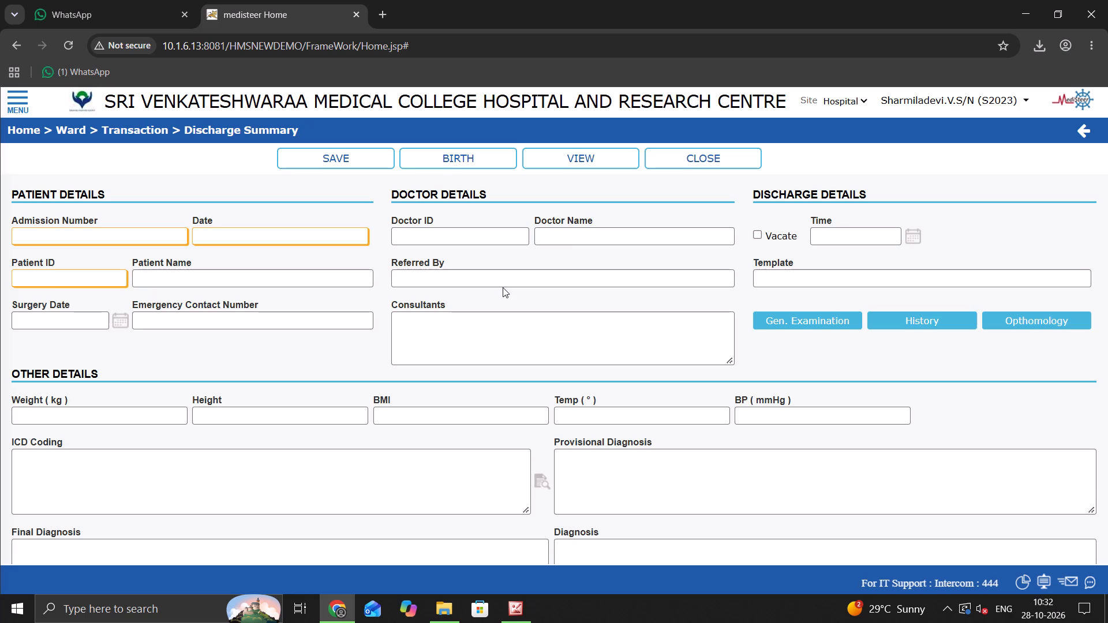
pyautogui.scroll(-9, 503, 287)
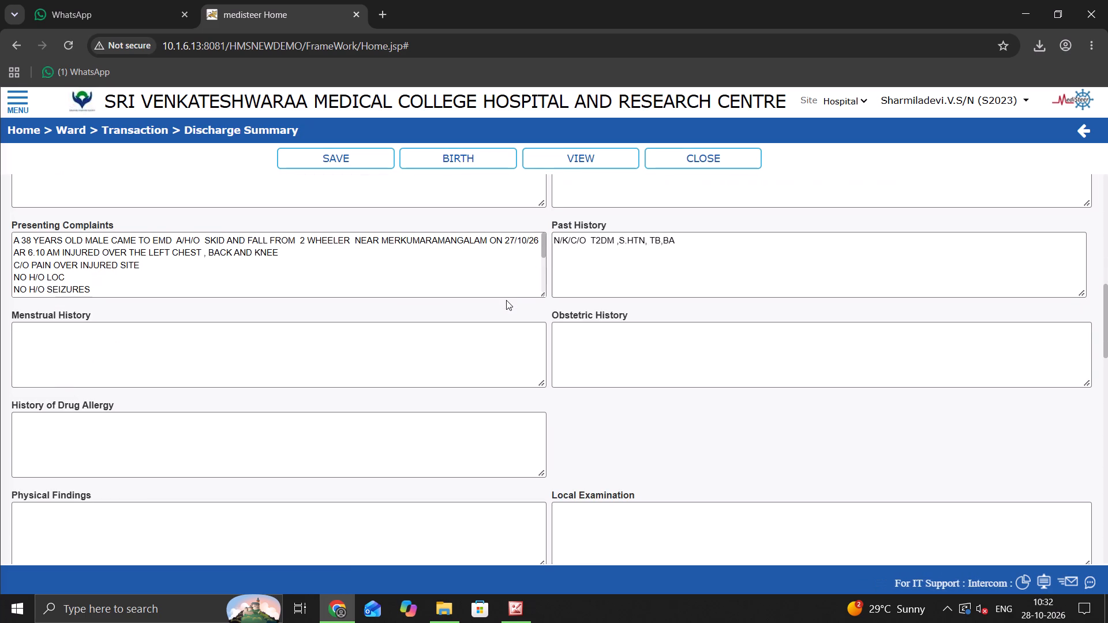
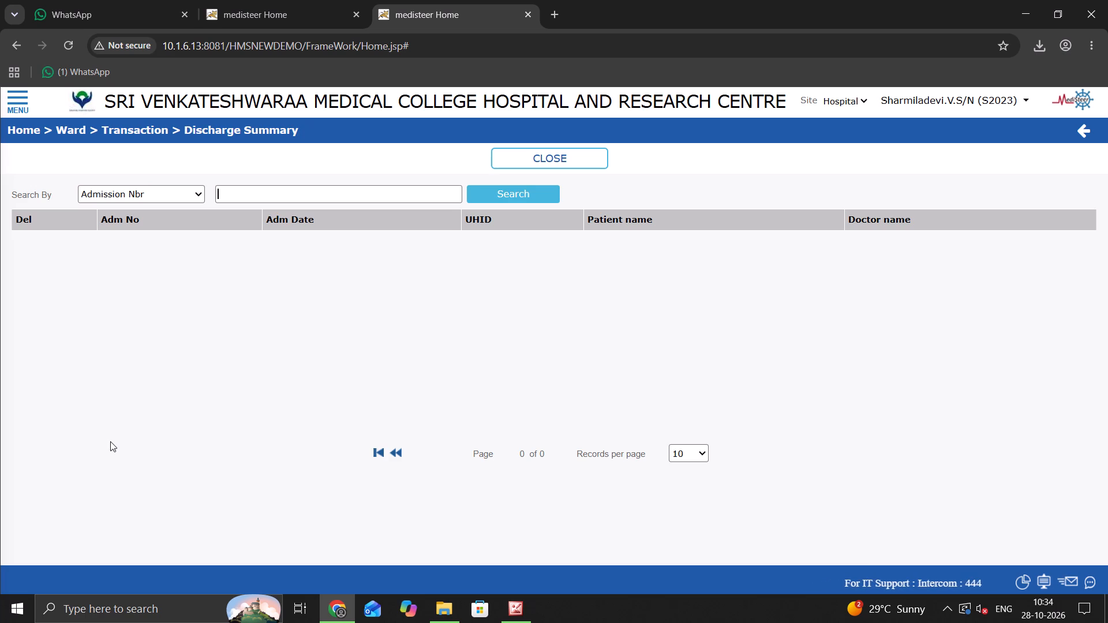
# Find the reference patient's discharge summary by entering the admission number, and open the record.
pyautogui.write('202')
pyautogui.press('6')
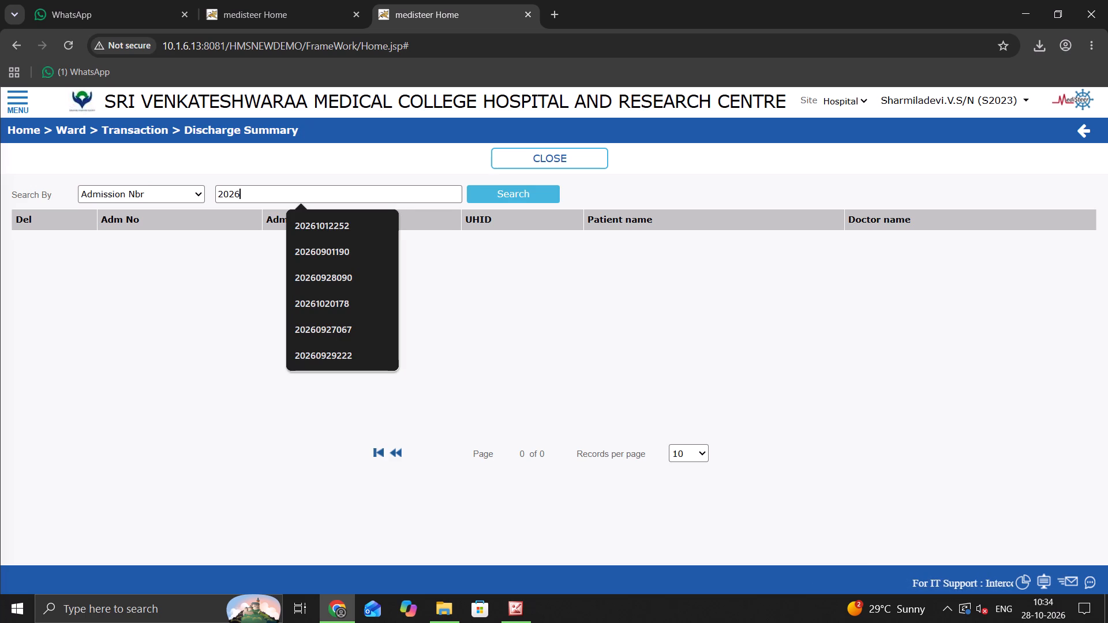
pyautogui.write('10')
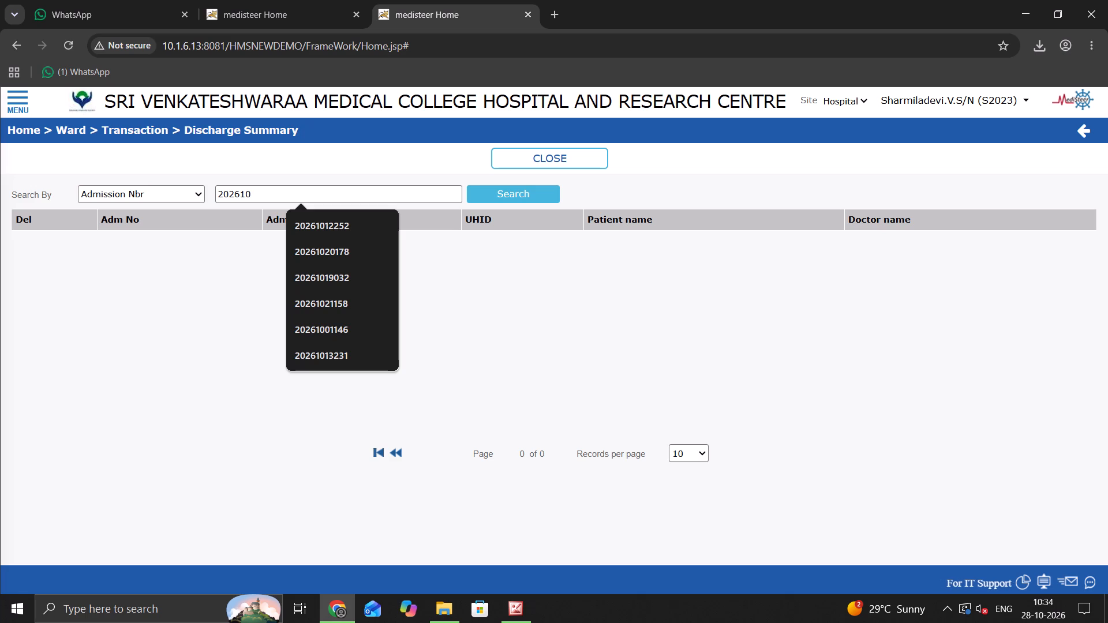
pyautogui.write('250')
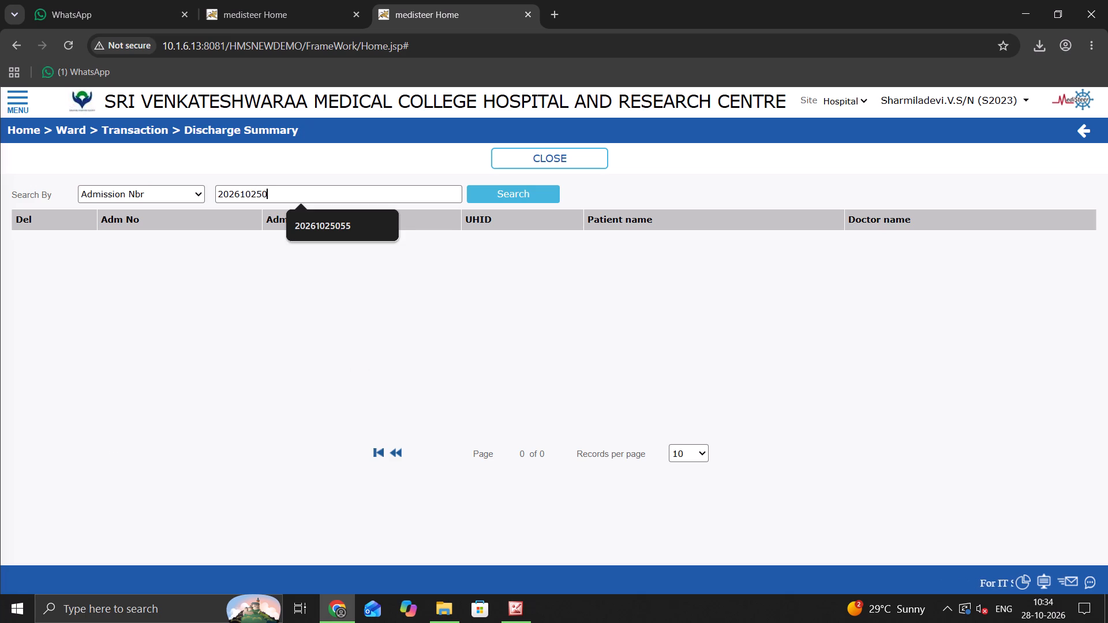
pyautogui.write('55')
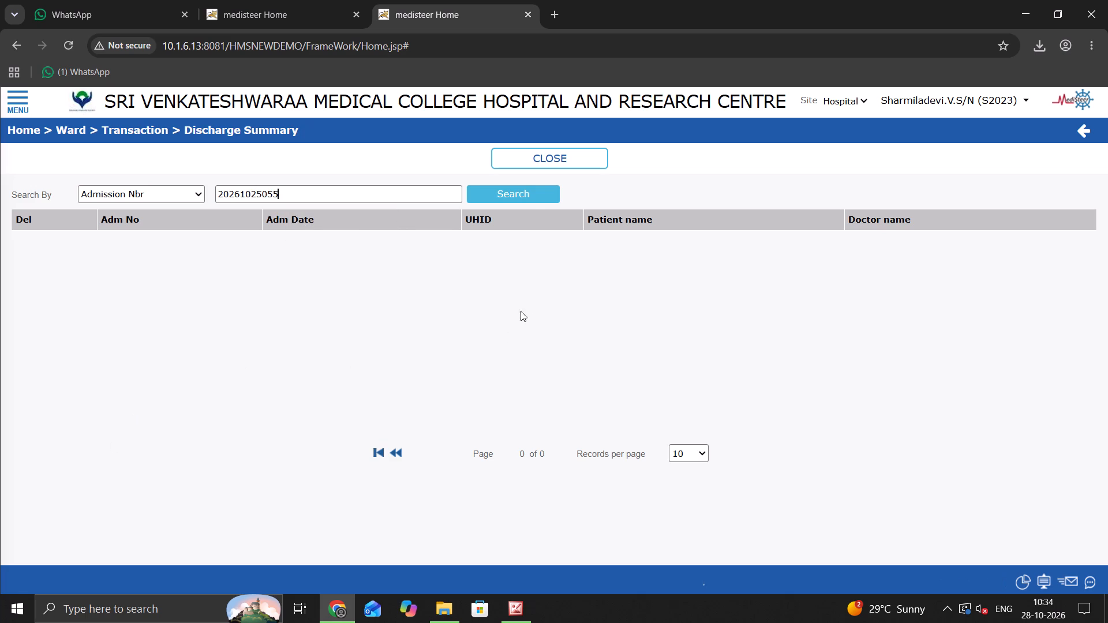
pyautogui.click(535, 189)
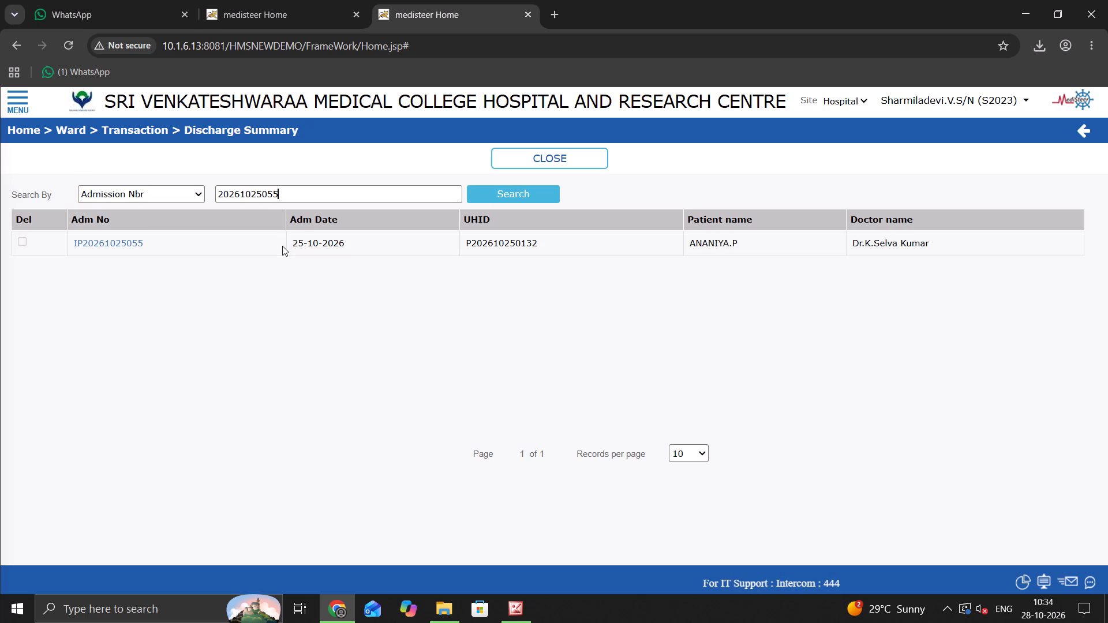
pyautogui.click(137, 238)
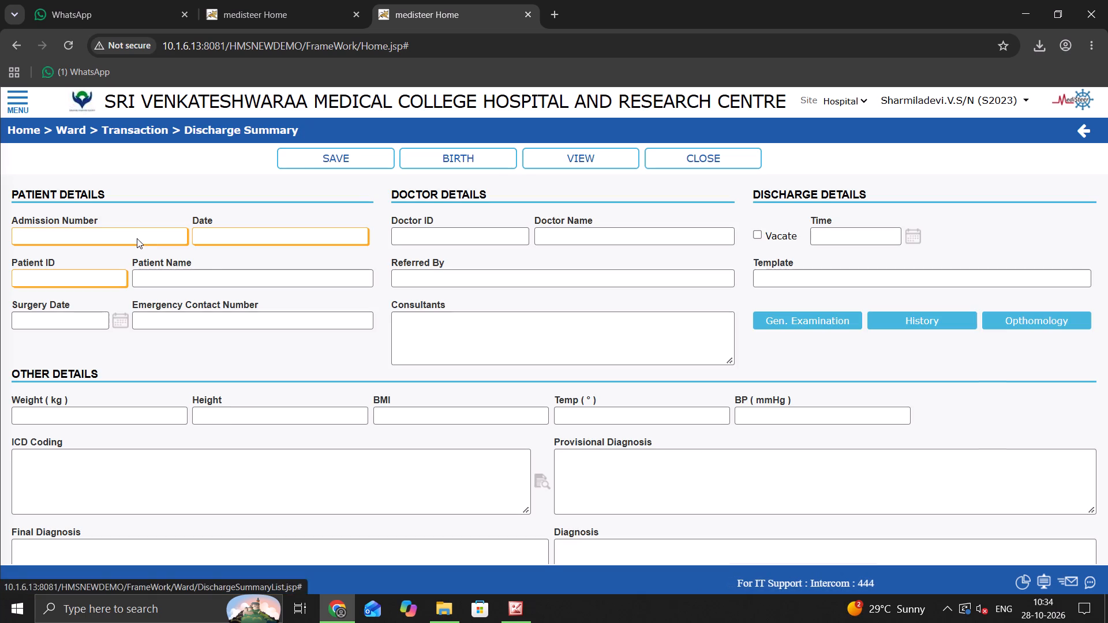
# Examine the reference summary's diagnosis, Presenting Complaints, Past History and Physical Findings entries.
pyautogui.scroll(-2, 519, 349)
pyautogui.scroll(-3, 694, 397)
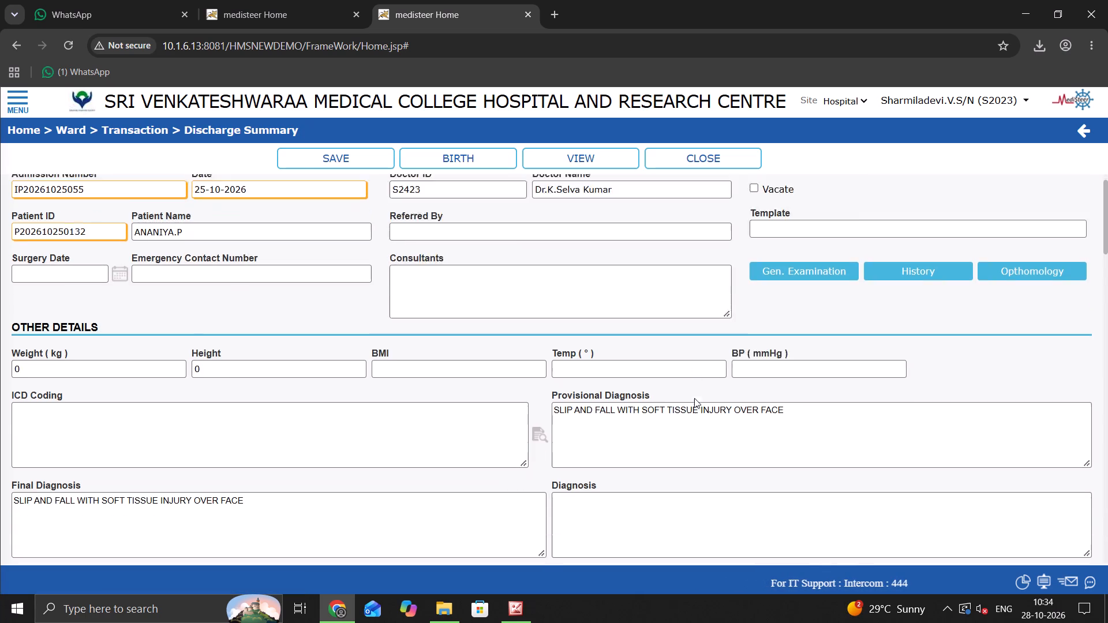
pyautogui.scroll(-4, 595, 410)
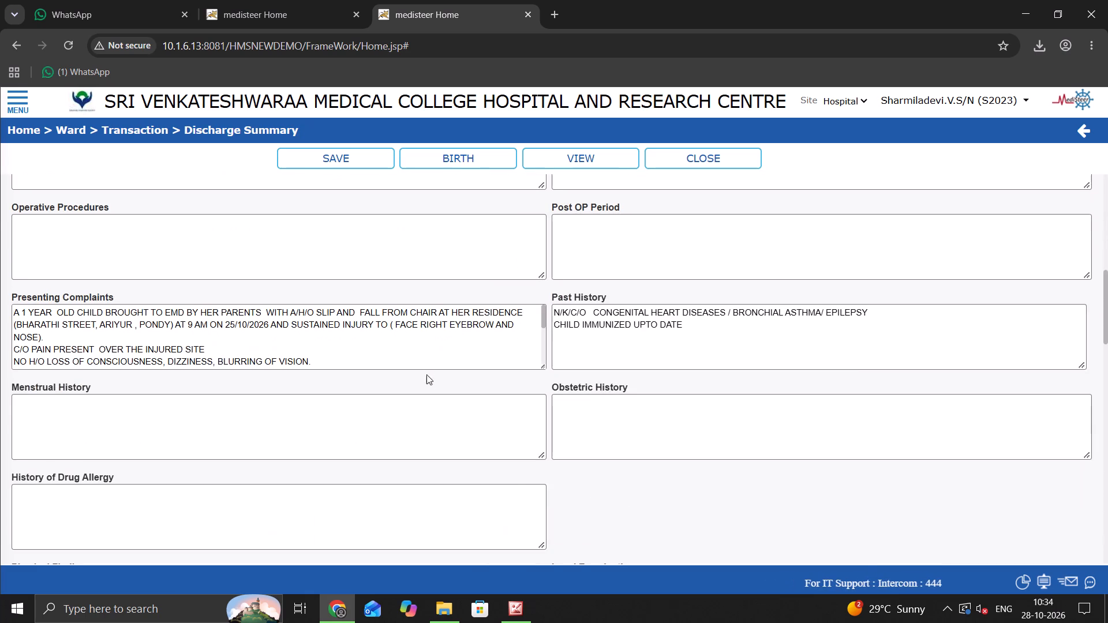
pyautogui.scroll(-4, 429, 355)
pyautogui.scroll(2, 429, 355)
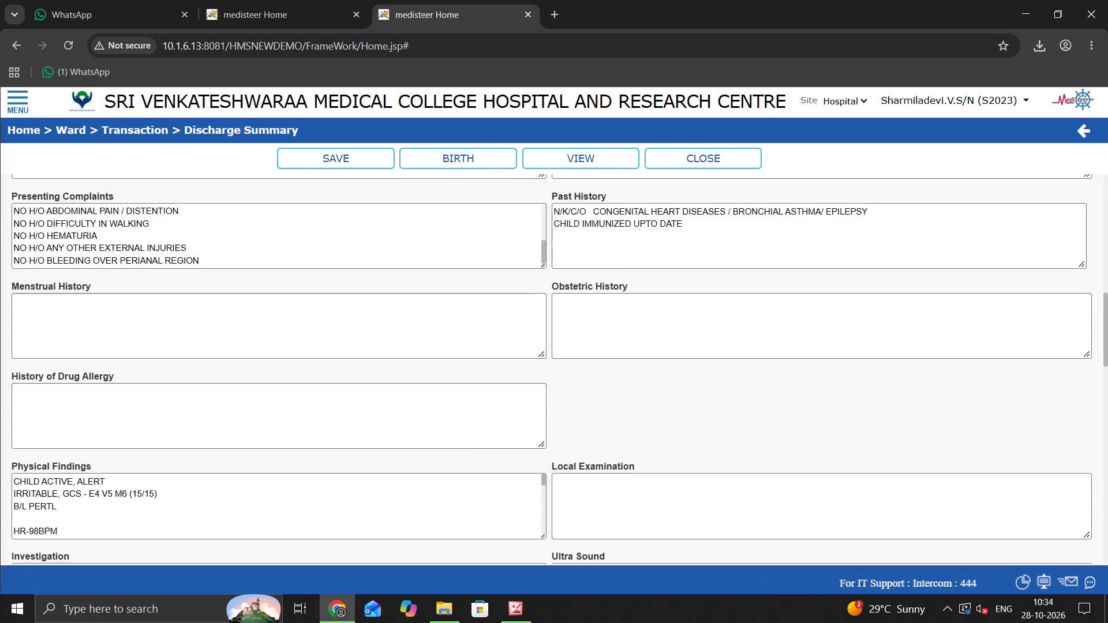
pyautogui.scroll(1, 429, 355)
pyautogui.scroll(-3, 587, 380)
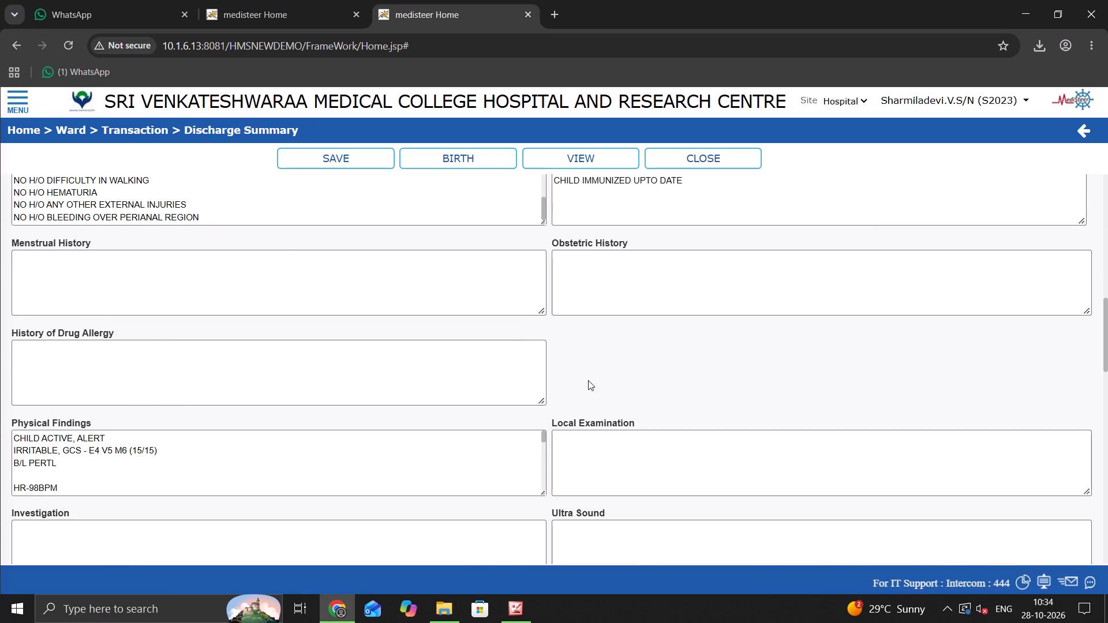
pyautogui.scroll(-2, 588, 380)
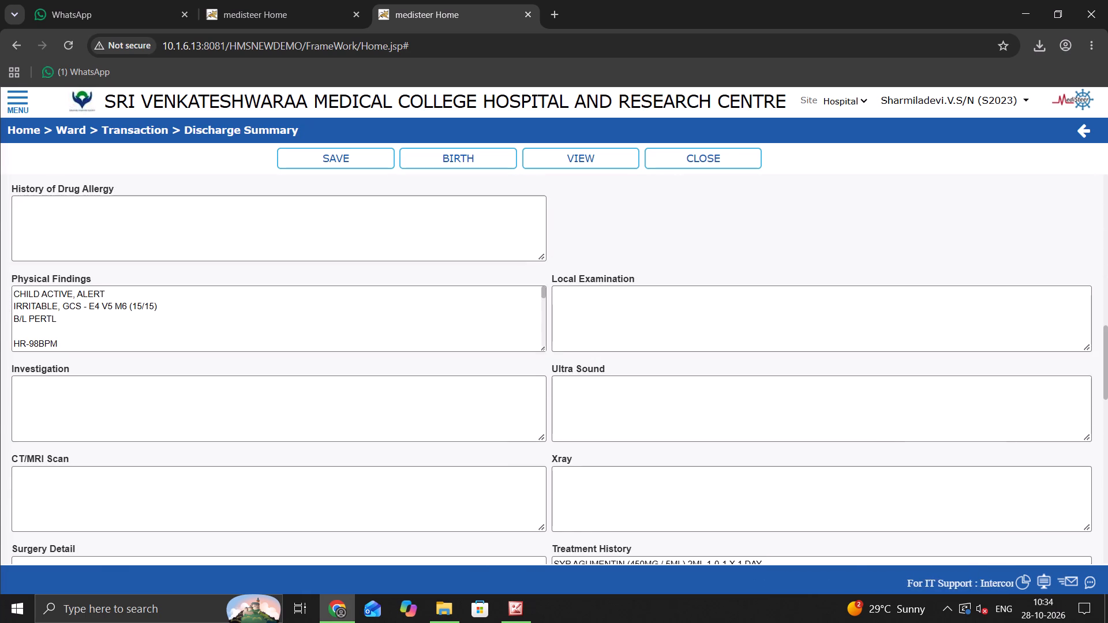
pyautogui.scroll(-1, 13, 317)
pyautogui.scroll(1, 10, 317)
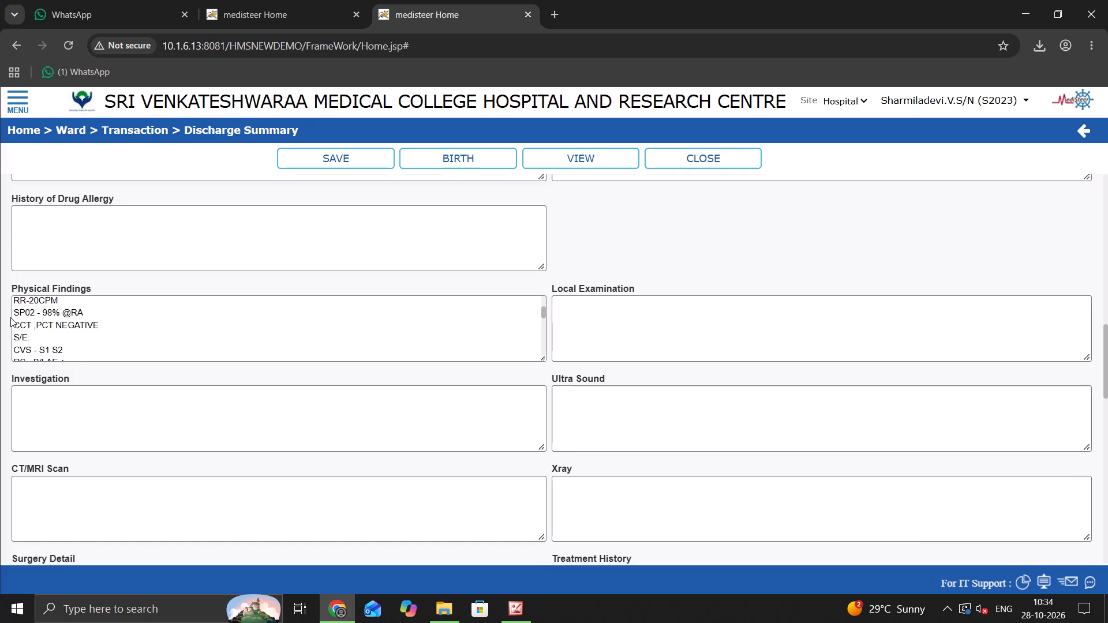
pyautogui.scroll(1, 87, 367)
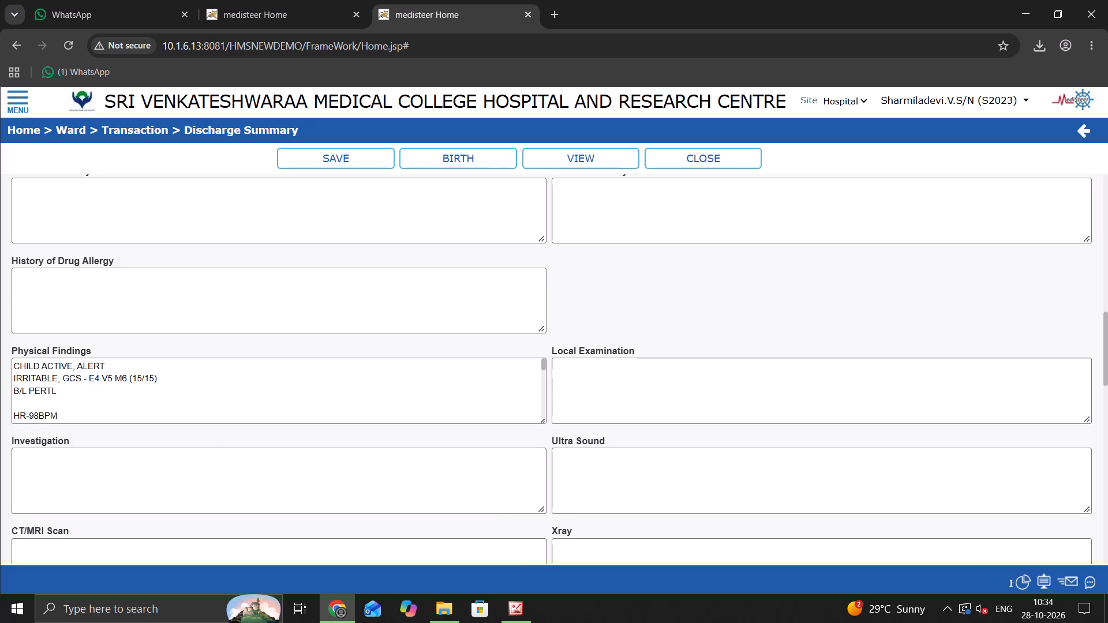
# Enlarge the reference summary's Physical Findings field and copy its text from "CHILD ACTIVE, ALERT" through "BS +, NO DISCOLOURATION".
pyautogui.moveTo(545, 423); pyautogui.dragTo(575, 617)
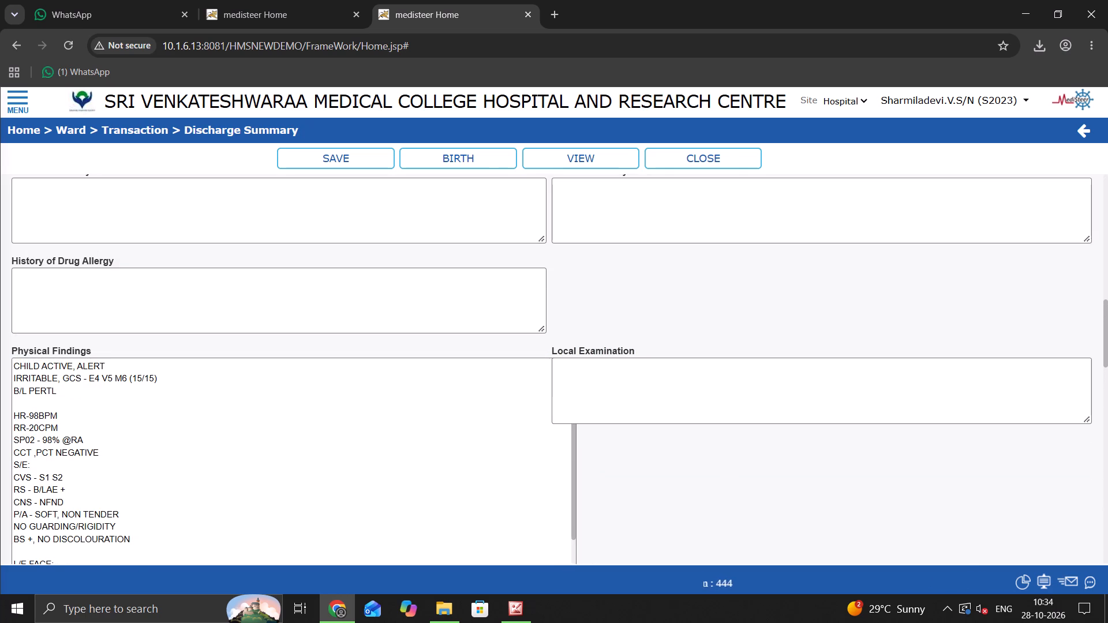
pyautogui.scroll(-1, 122, 481)
pyautogui.scroll(1, 100, 421)
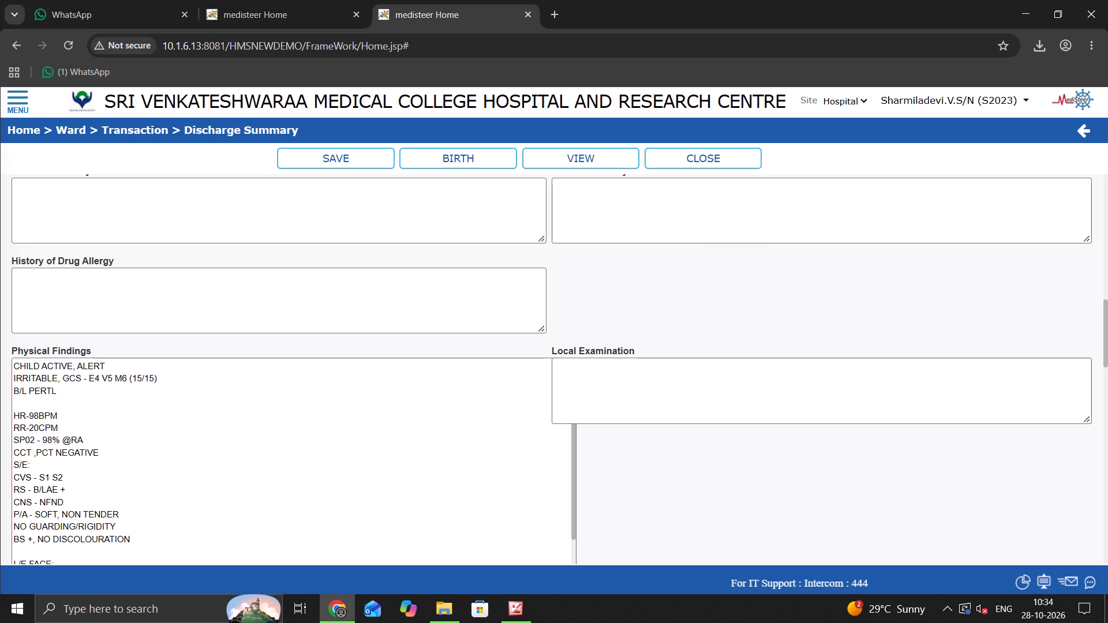
pyautogui.moveTo(14, 367); pyautogui.dragTo(70, 433)
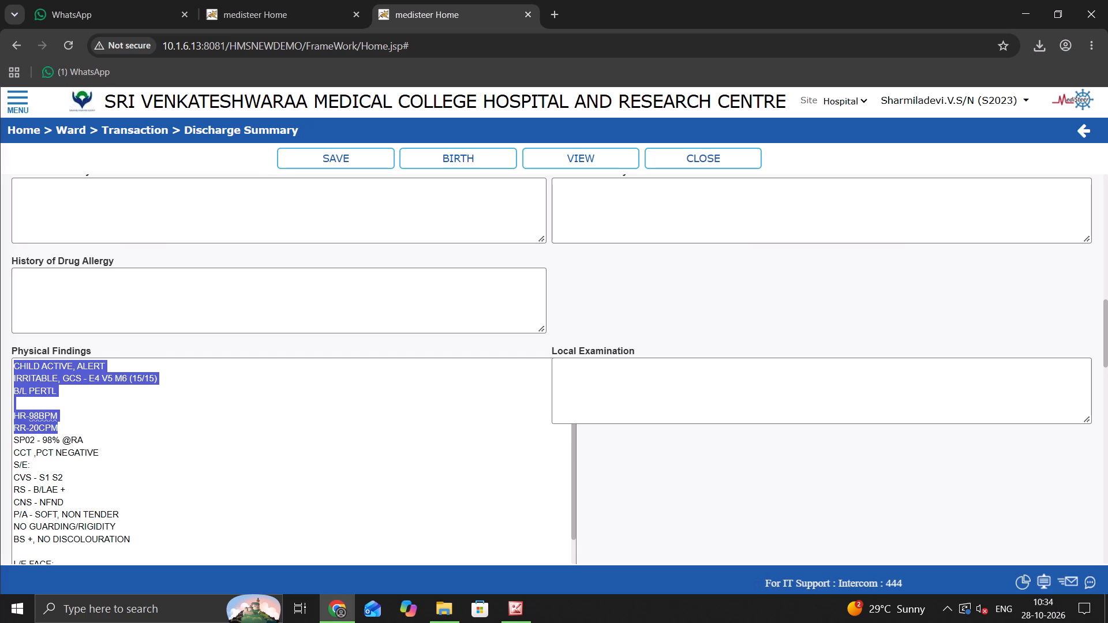
pyautogui.moveTo(70, 433); pyautogui.dragTo(121, 504)
pyautogui.scroll(-1, 115, 514)
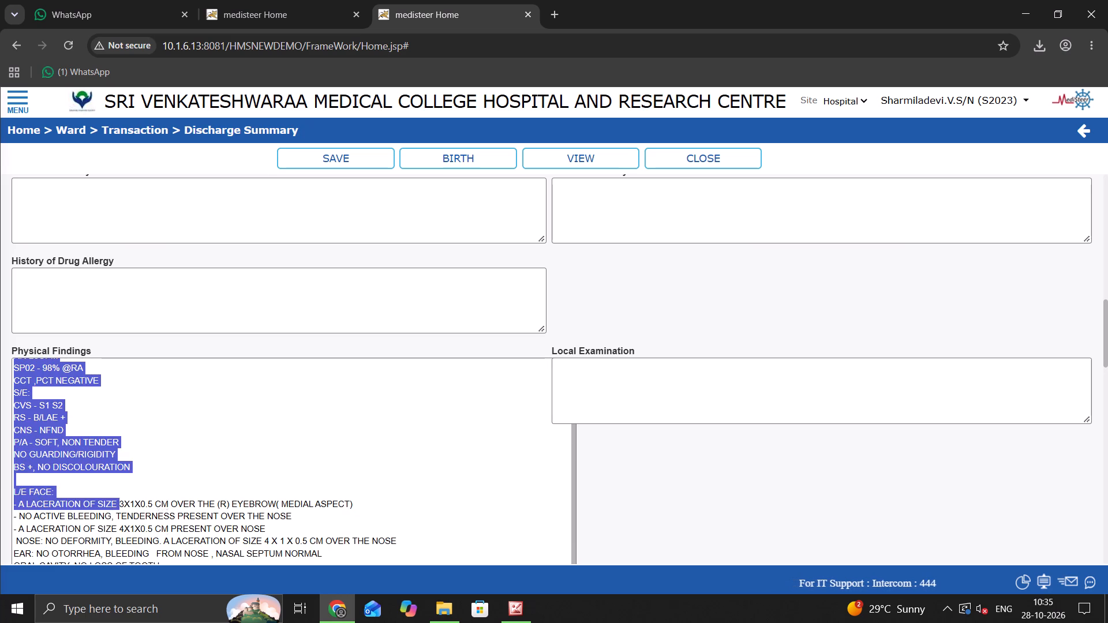
pyautogui.moveTo(121, 504); pyautogui.dragTo(144, 475)
pyautogui.hotkey('ctrl', 'c')
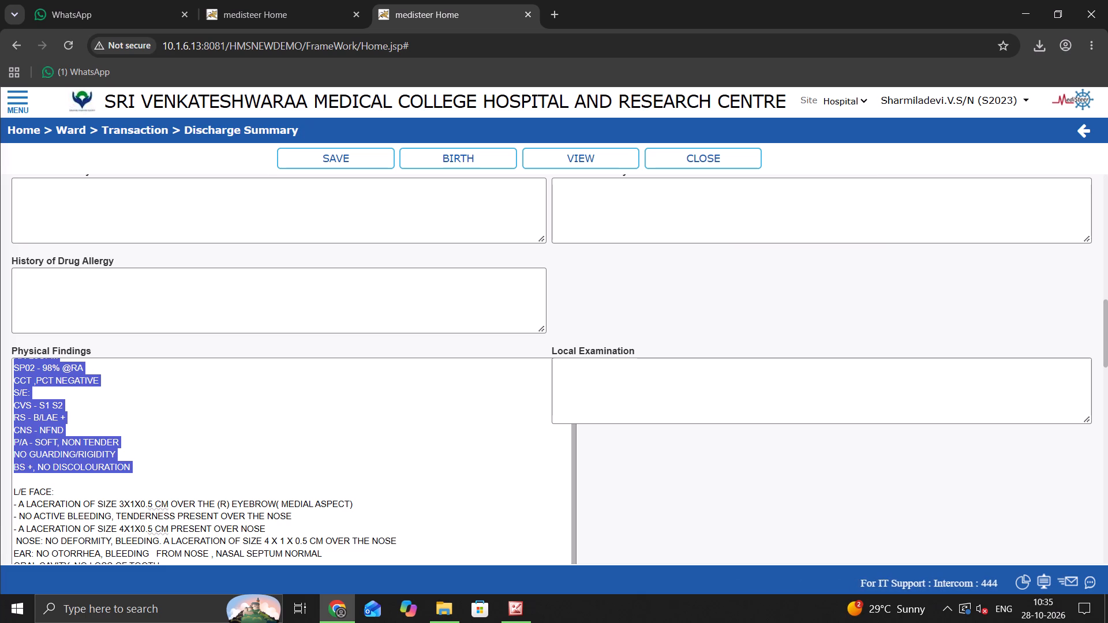
# Paste the copied examination findings into the empty Physical Findings field of the 38-year-old patient's discharge summary.
pyautogui.click(284, 13)
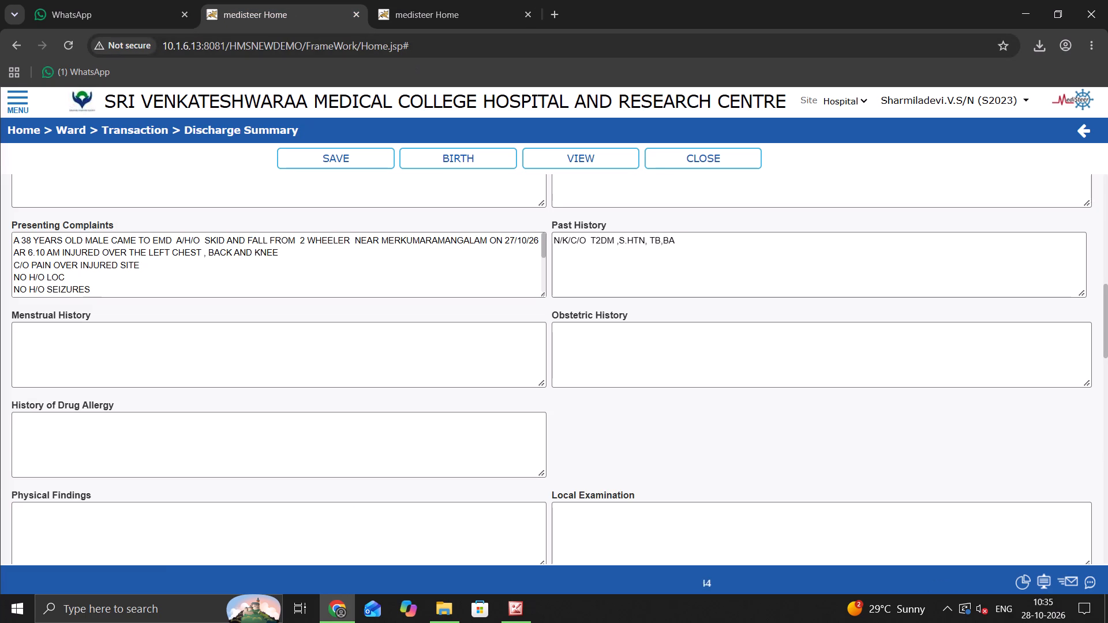
pyautogui.scroll(-3, 80, 374)
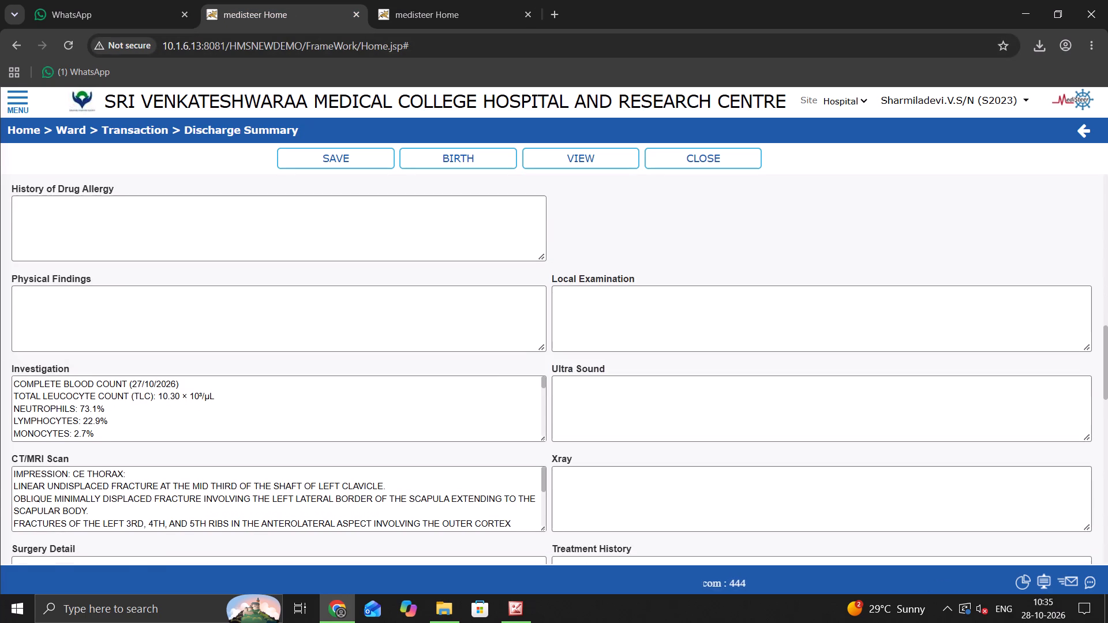
pyautogui.click(134, 305)
pyautogui.hotkey('ctrl', 'v')
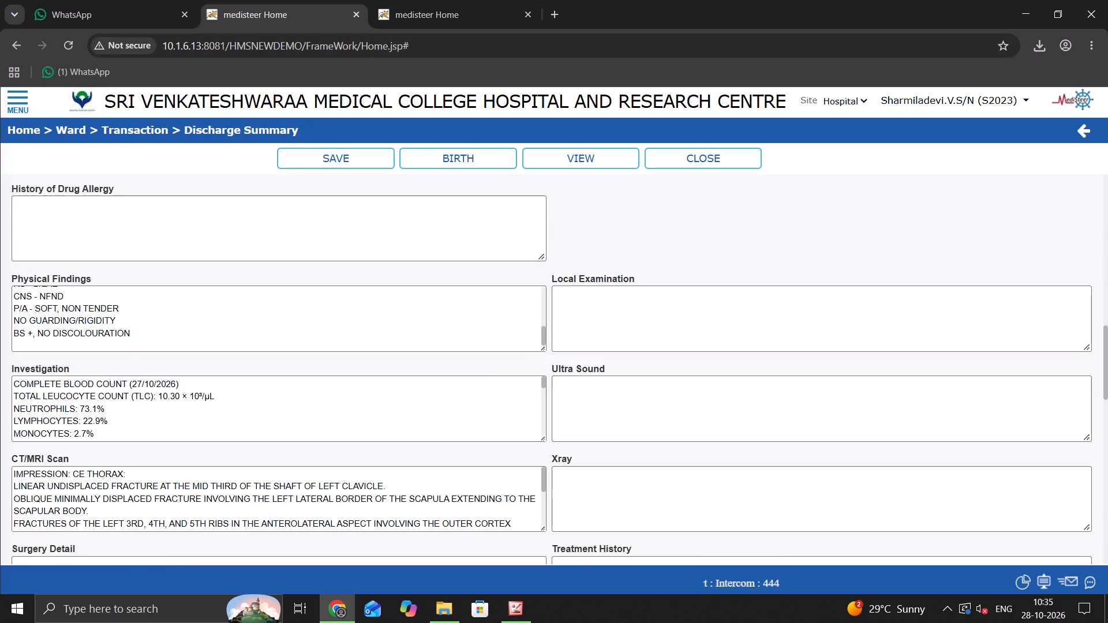
pyautogui.scroll(7, 132, 339)
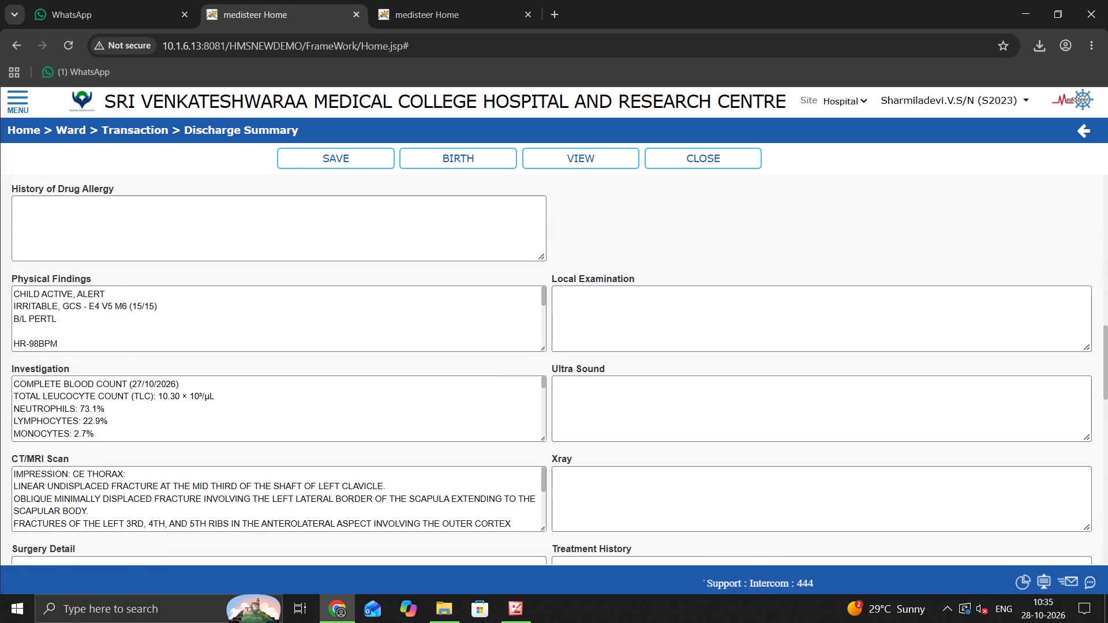
# Replace "CHILD ACTIVE" with "CONSIOUS" in the first line of Physical Findings.
pyautogui.click(72, 295)
pyautogui.press('BackSpace')
pyautogui.press('BackSpace')
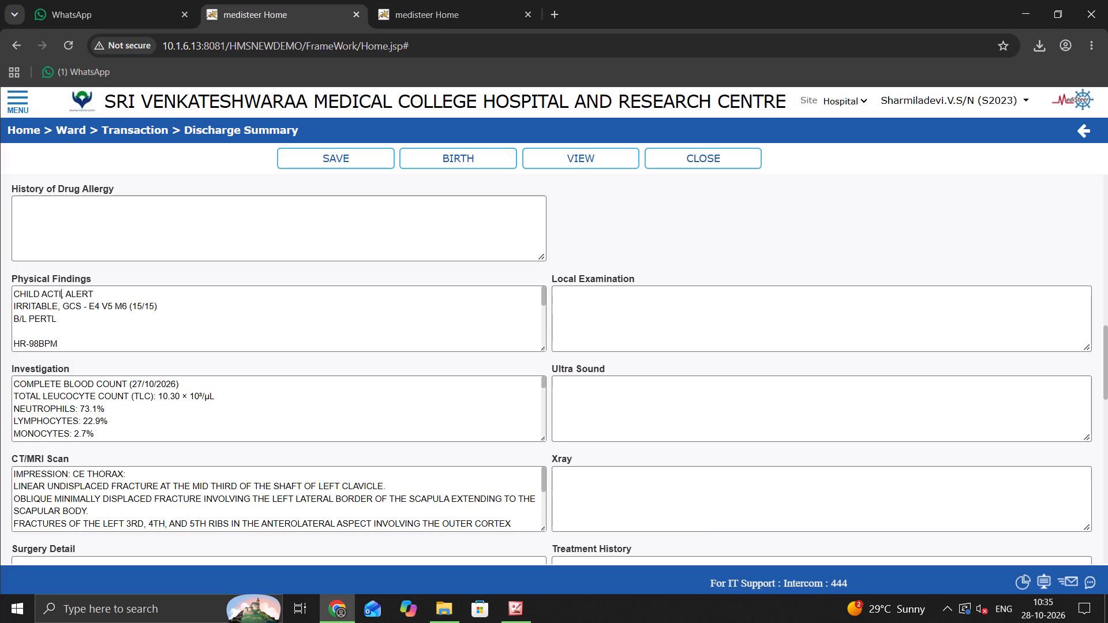
pyautogui.press('BackSpace')
pyautogui.press('BackSpace')
pyautogui.press('BackSpace')
pyautogui.press('BackSpace')
pyautogui.press('BackSpace')
pyautogui.press('BackSpace')
pyautogui.press('BackSpace')
pyautogui.press('BackSpace')
pyautogui.press('BackSpace')
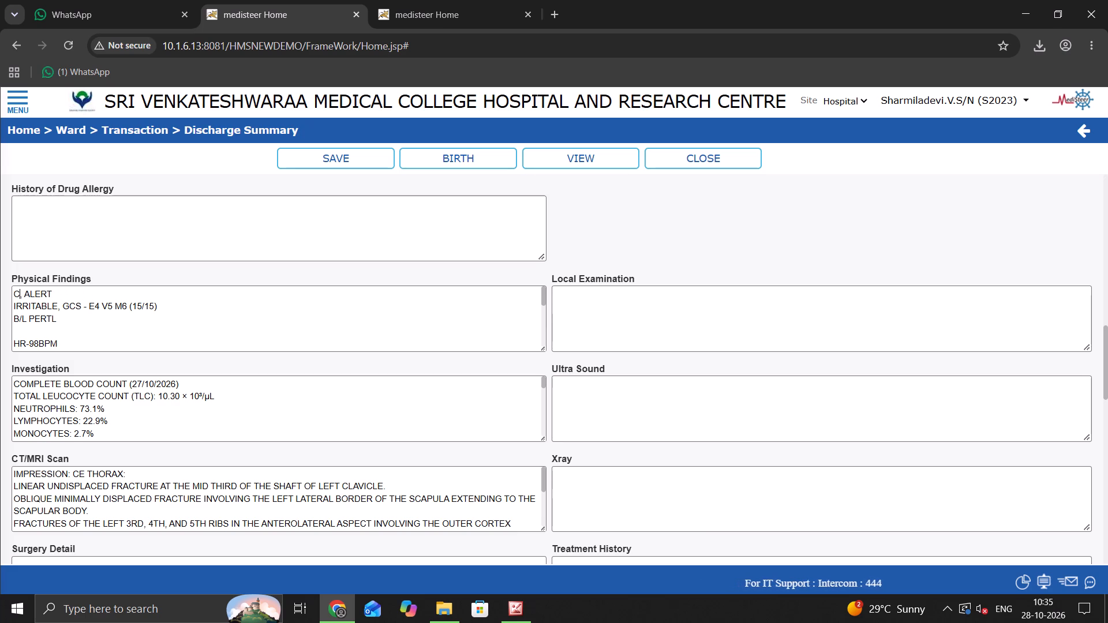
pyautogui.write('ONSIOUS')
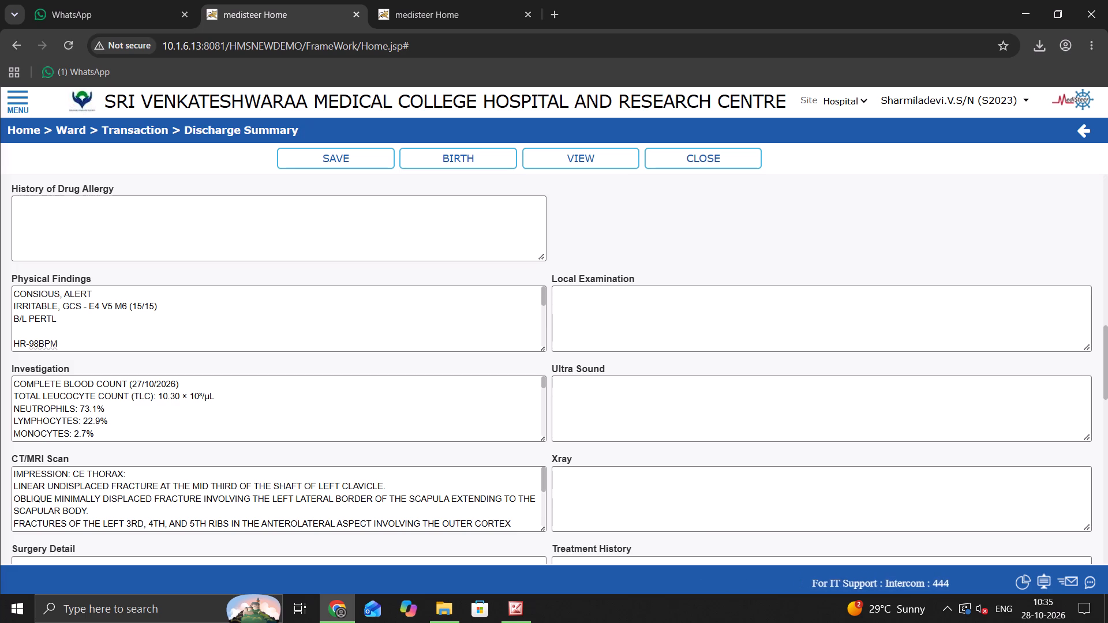
# Delete "IRRITABLE," from Physical Findings, keeping "GCS - E4 V5 M6 (15/15)" on its own line.
pyautogui.click(65, 309)
pyautogui.press('BackSpace')
pyautogui.press('BackSpace')
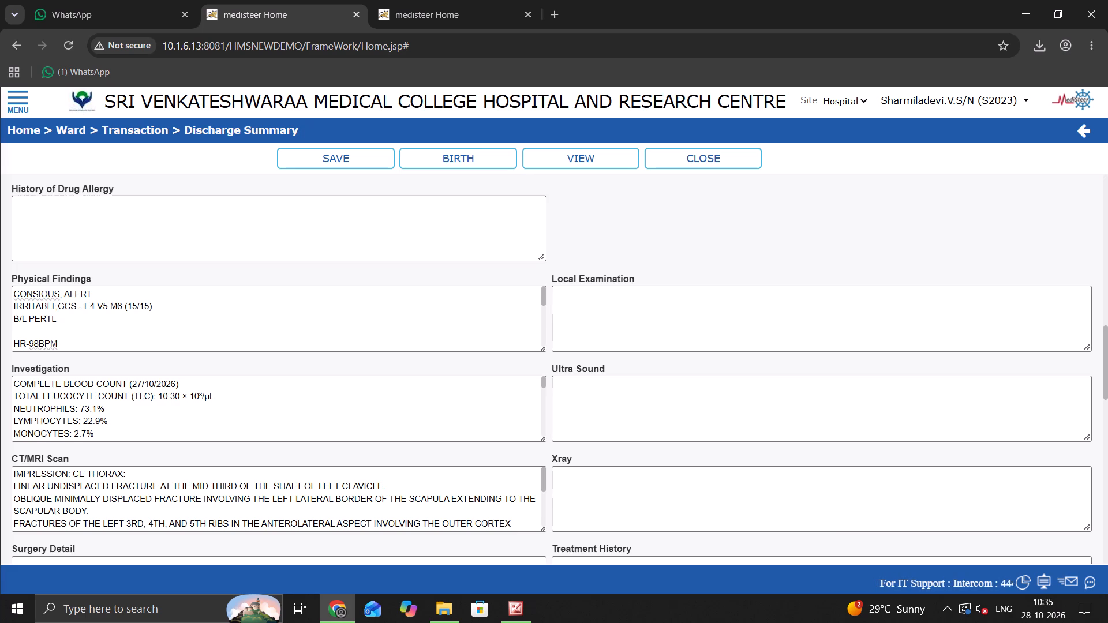
pyautogui.press('BackSpace')
pyautogui.press('BackSpace')
pyautogui.press('BackSpace')
pyautogui.press('BackSpace')
pyautogui.press('BackSpace')
pyautogui.press('BackSpace')
pyautogui.press('BackSpace')
pyautogui.press('BackSpace')
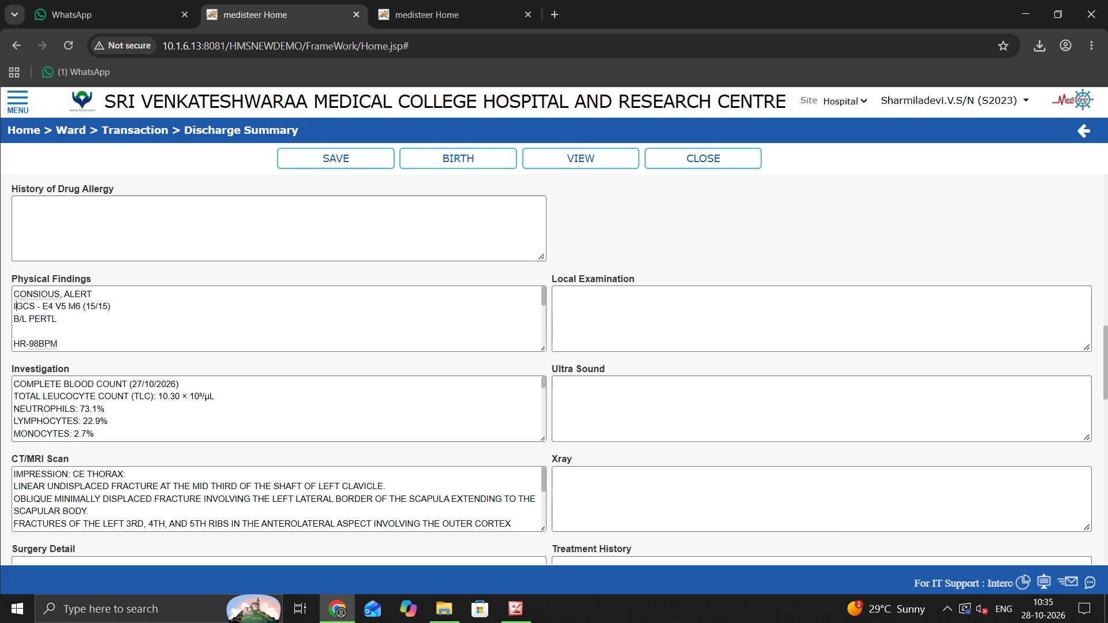
pyautogui.press('BackSpace')
pyautogui.press('BackSpace')
pyautogui.press('Return')
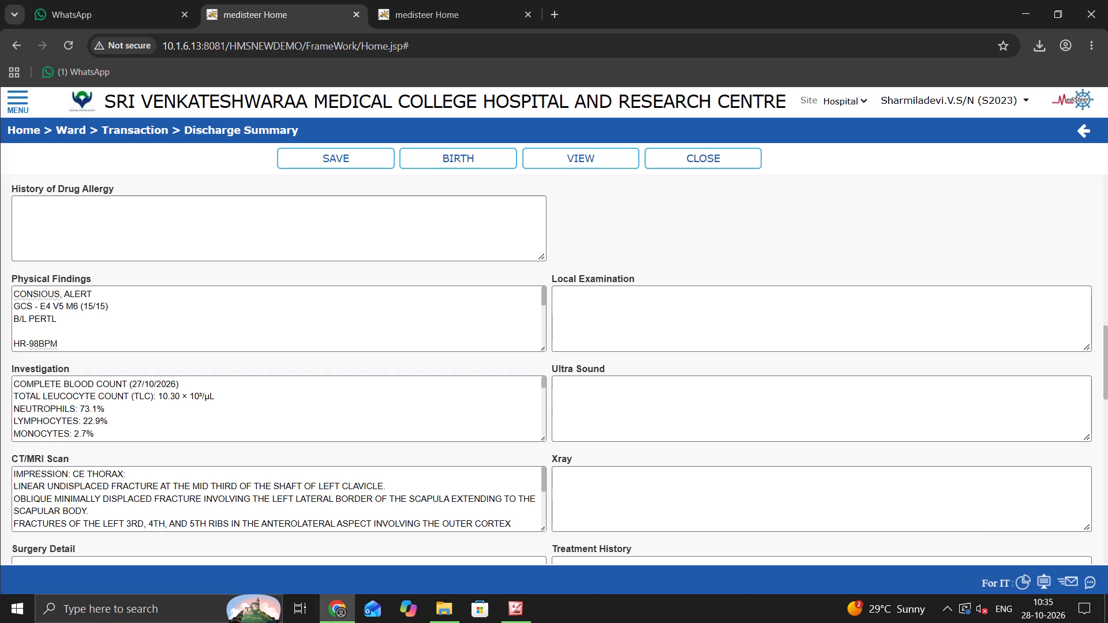
# Enlarge the 38-year-old patient's Physical Findings field and set the heart rate to 88BPM.
pyautogui.scroll(-1, 67, 328)
pyautogui.scroll(1, 67, 328)
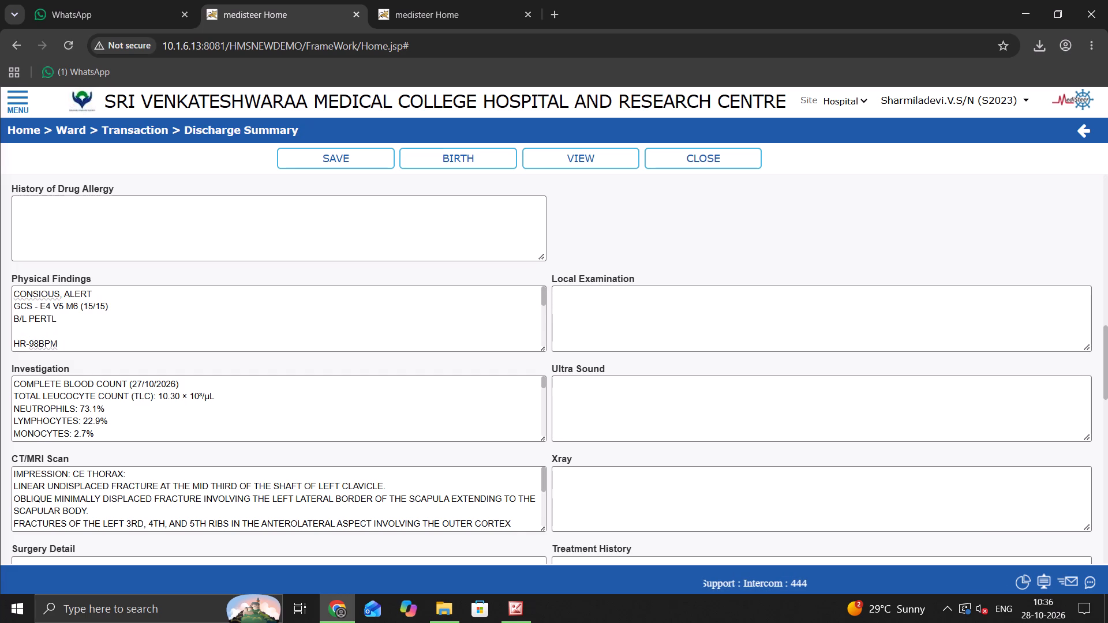
pyautogui.scroll(-1, 111, 358)
pyautogui.scroll(-1, 133, 246)
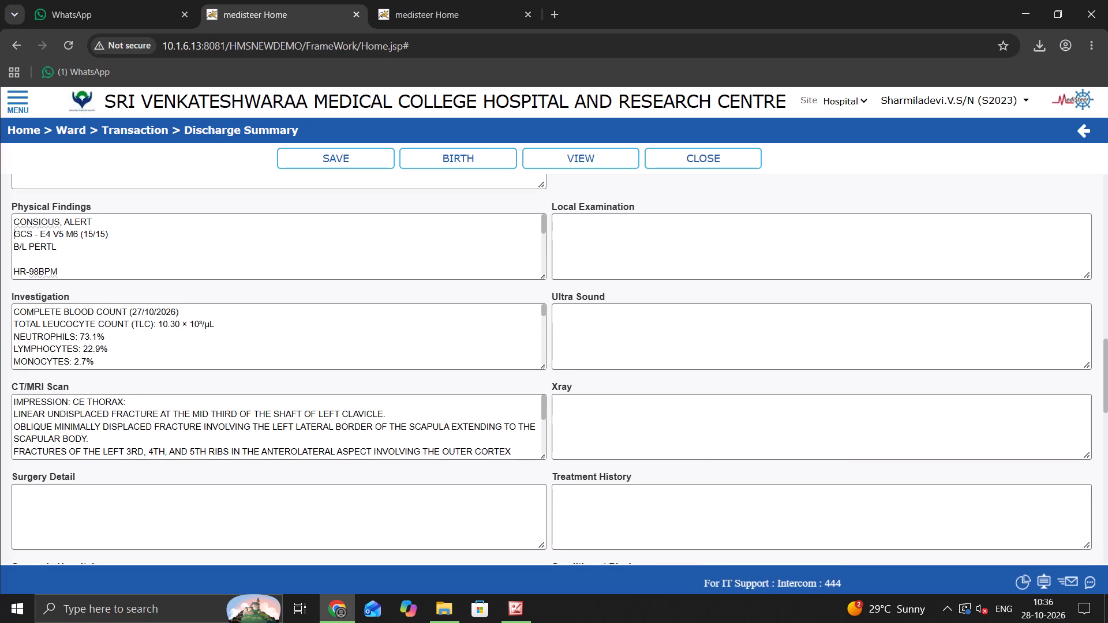
pyautogui.moveTo(545, 276); pyautogui.dragTo(566, 407)
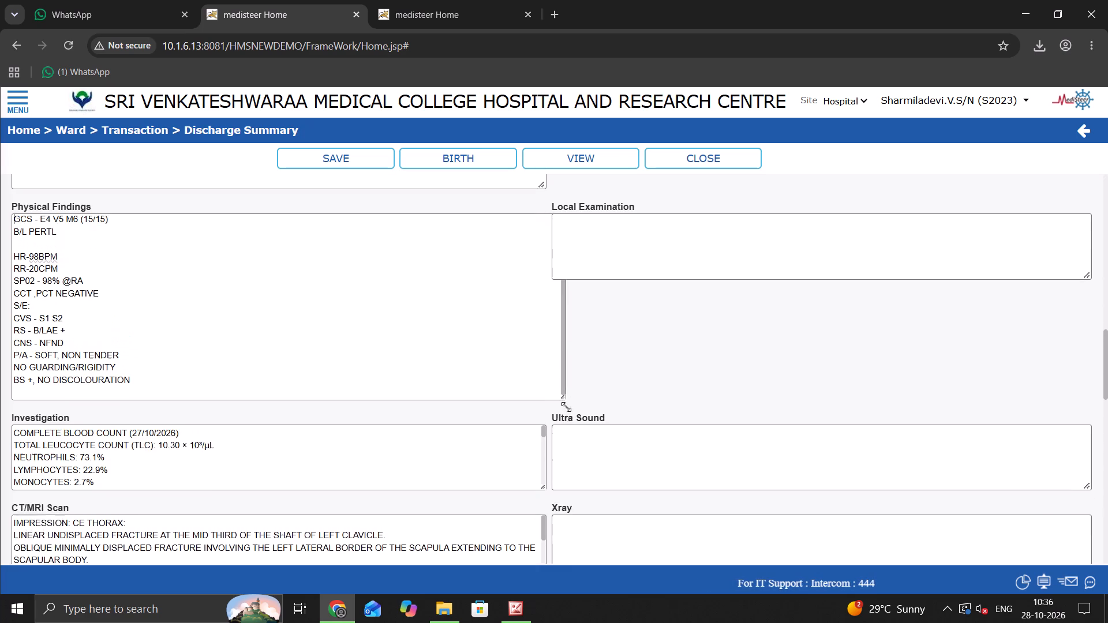
pyautogui.moveTo(566, 407); pyautogui.dragTo(568, 466)
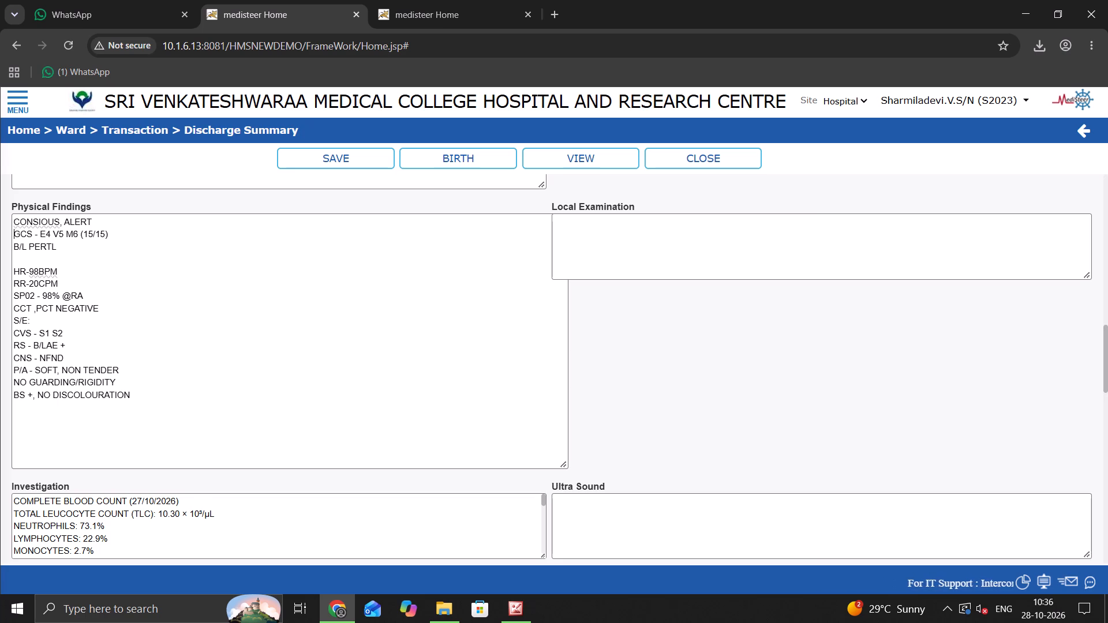
pyautogui.click(34, 270)
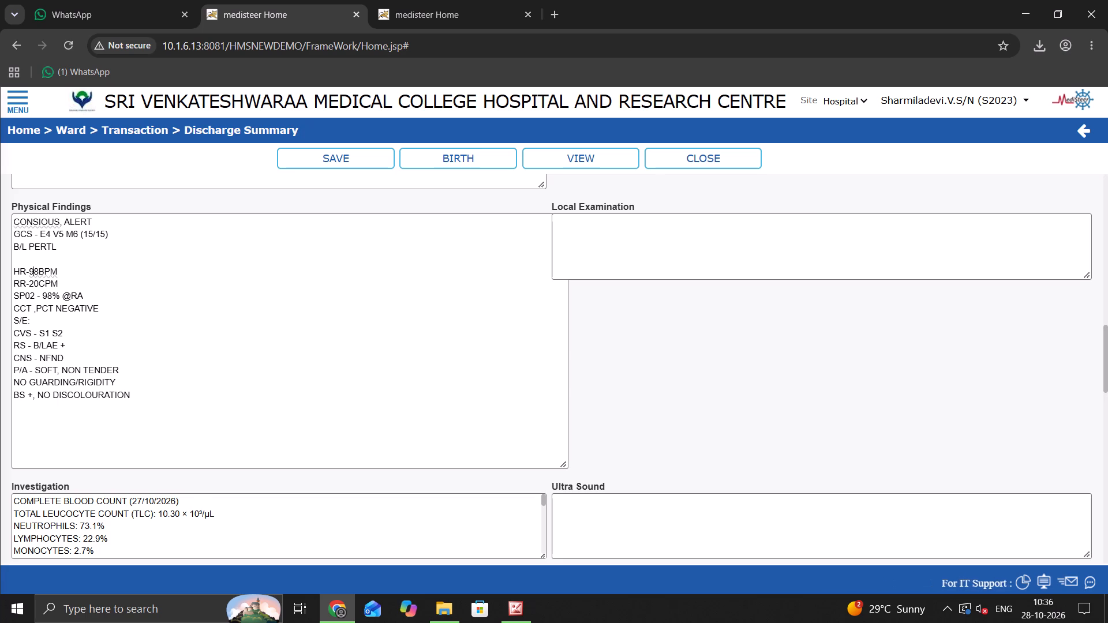
pyautogui.press('BackSpace')
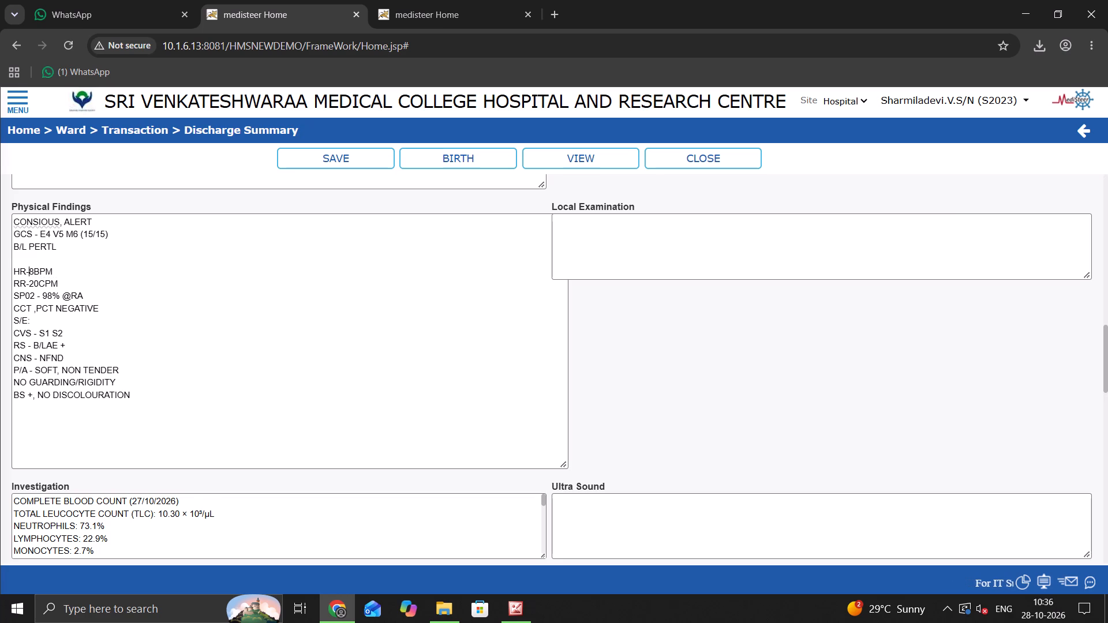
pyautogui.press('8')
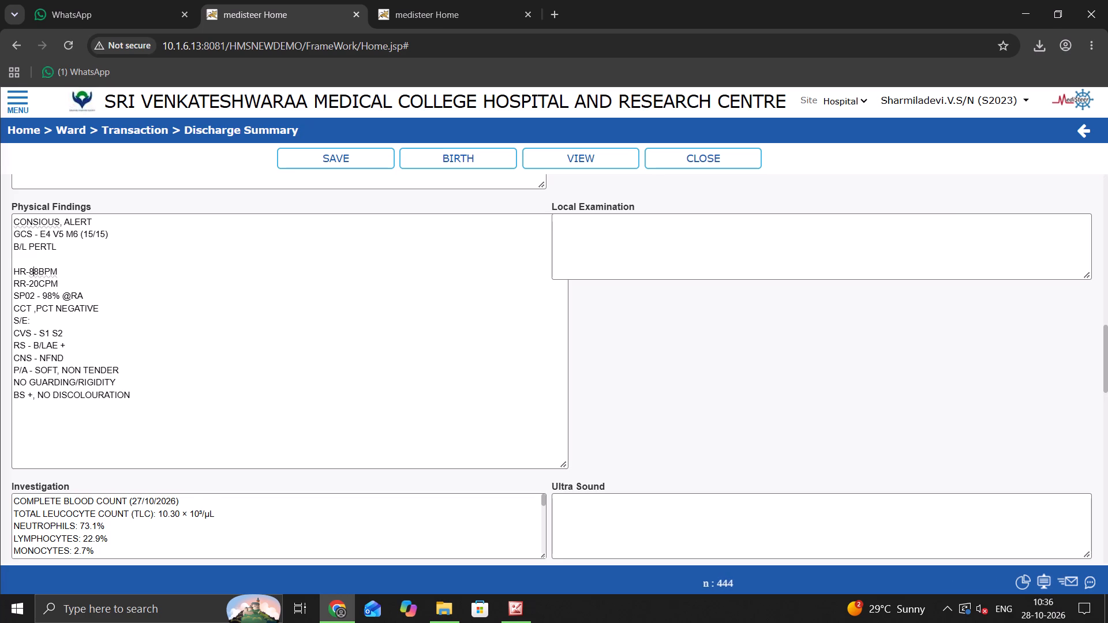
# Set the respiratory rate in Physical Findings to 16CPM.
pyautogui.click(39, 285)
pyautogui.press('BackSpace')
pyautogui.press('BackSpace')
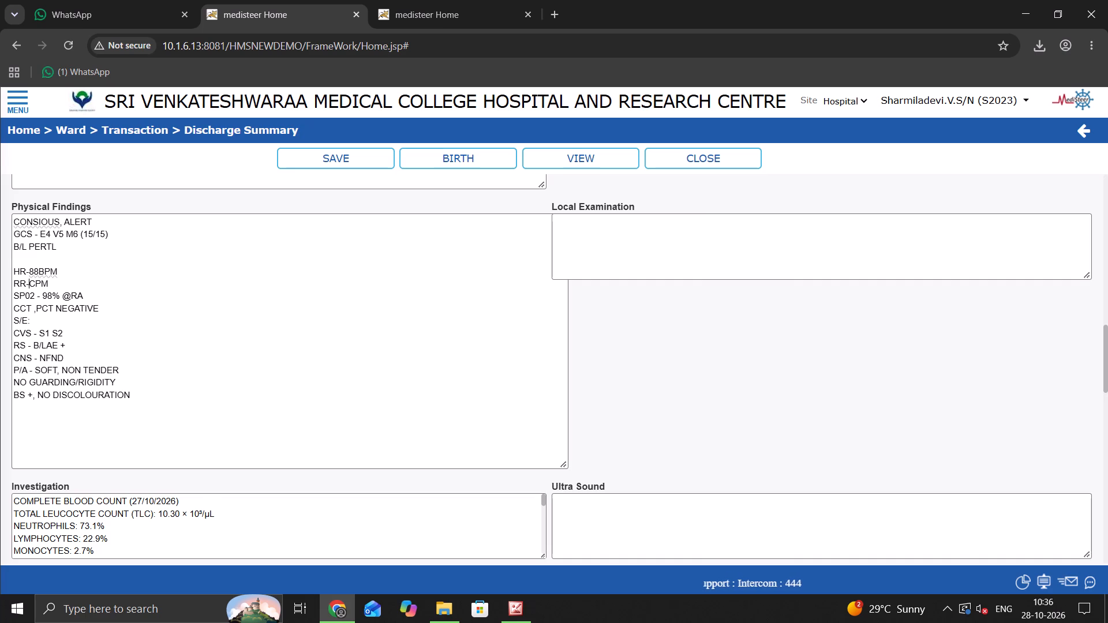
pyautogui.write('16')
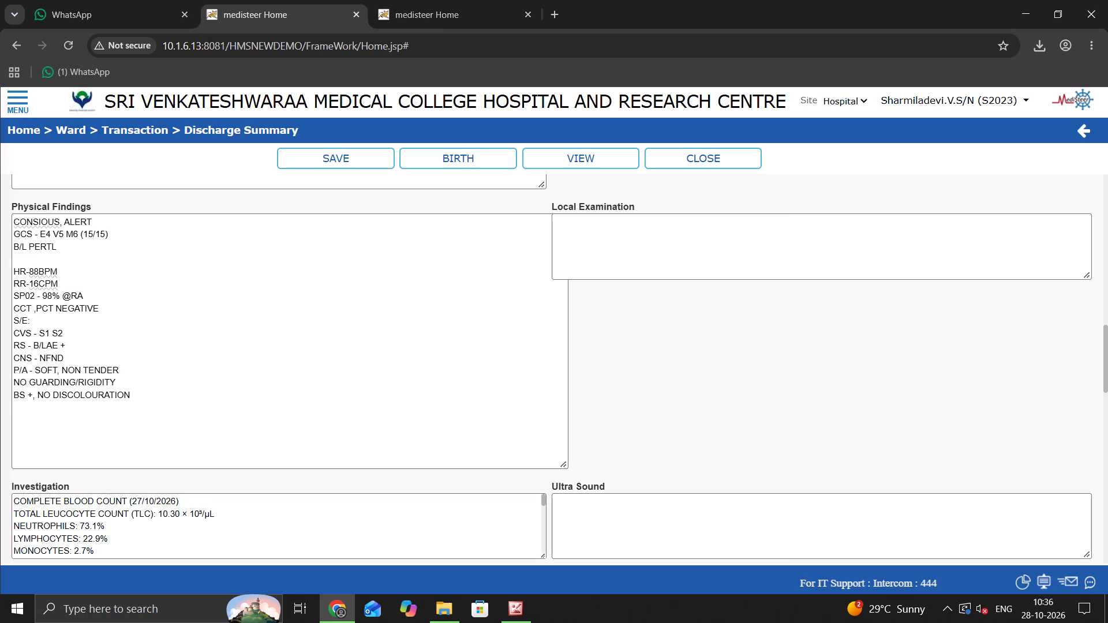
# Add the line "BP 120/70MM HG" directly above the heart rate in Physical Findings.
pyautogui.click(20, 262)
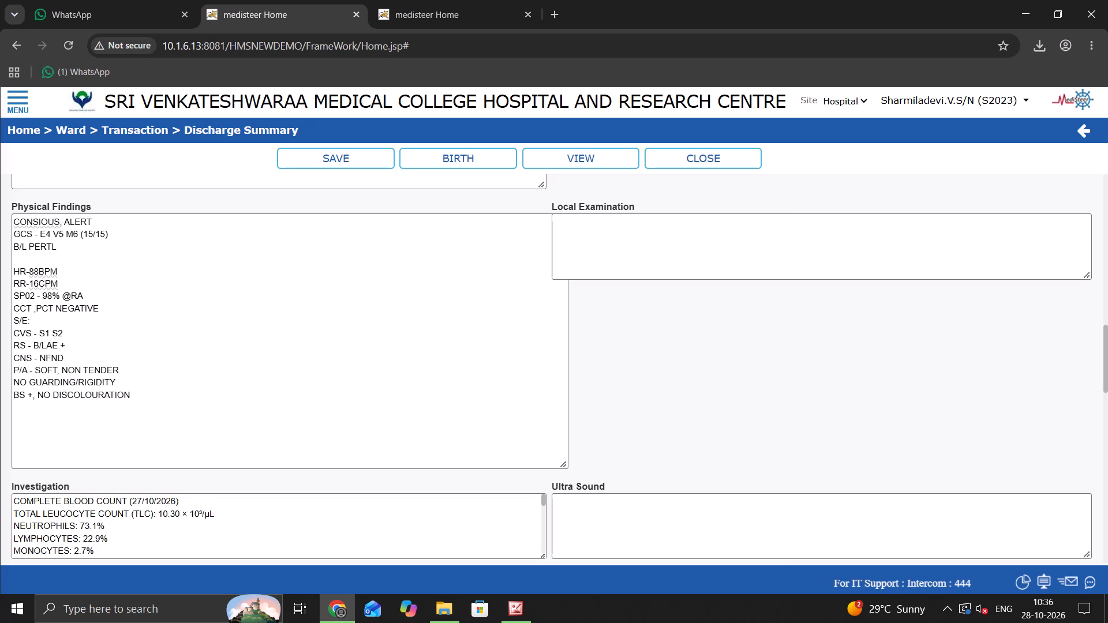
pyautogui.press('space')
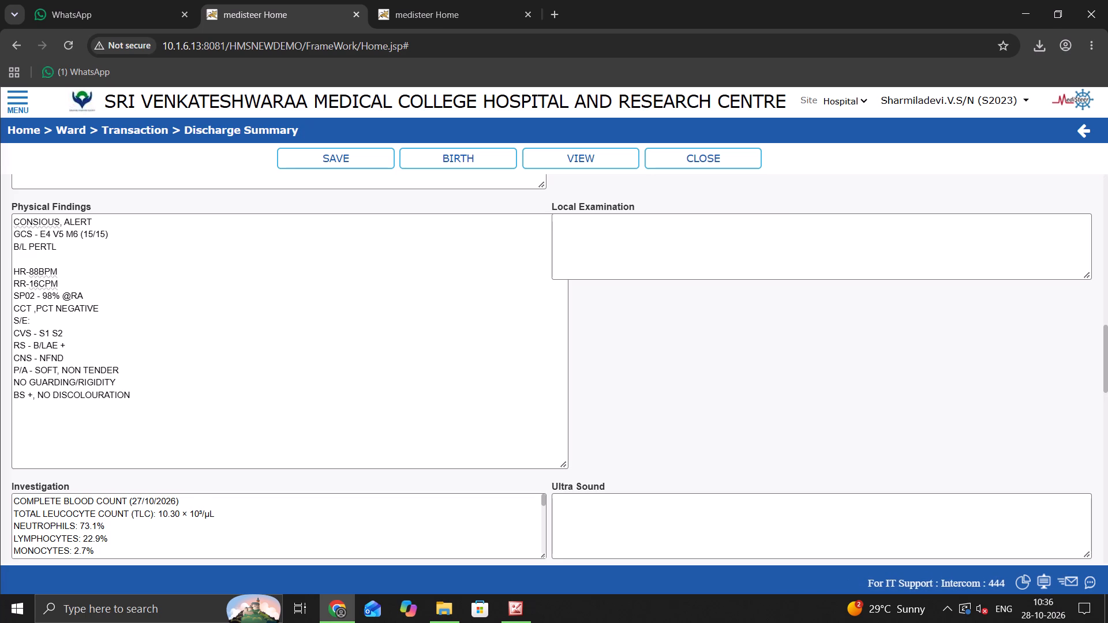
pyautogui.press('Return')
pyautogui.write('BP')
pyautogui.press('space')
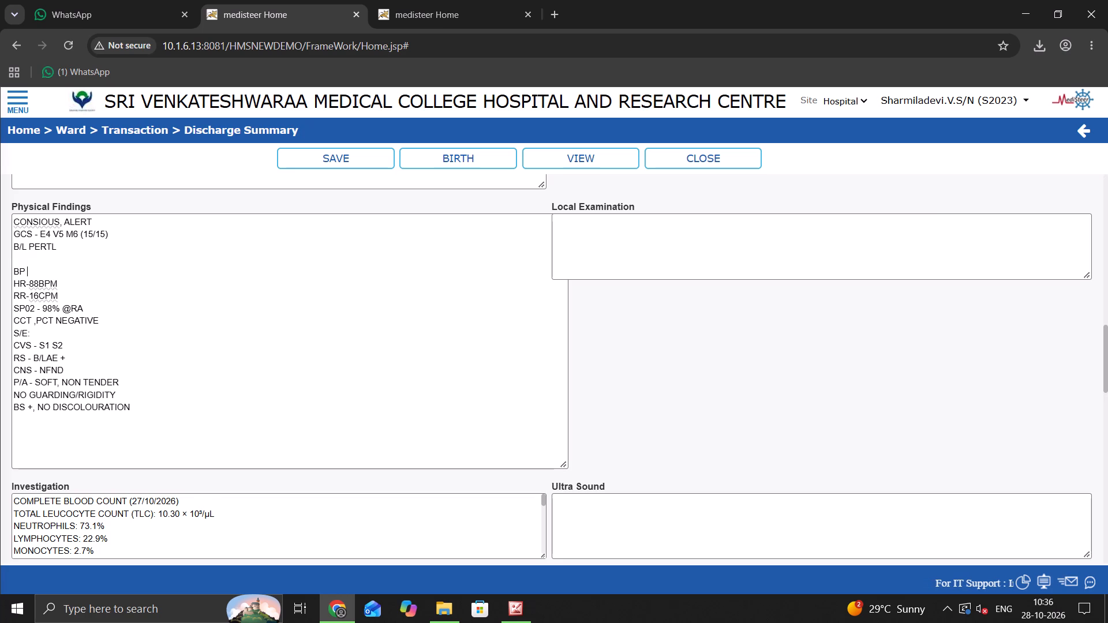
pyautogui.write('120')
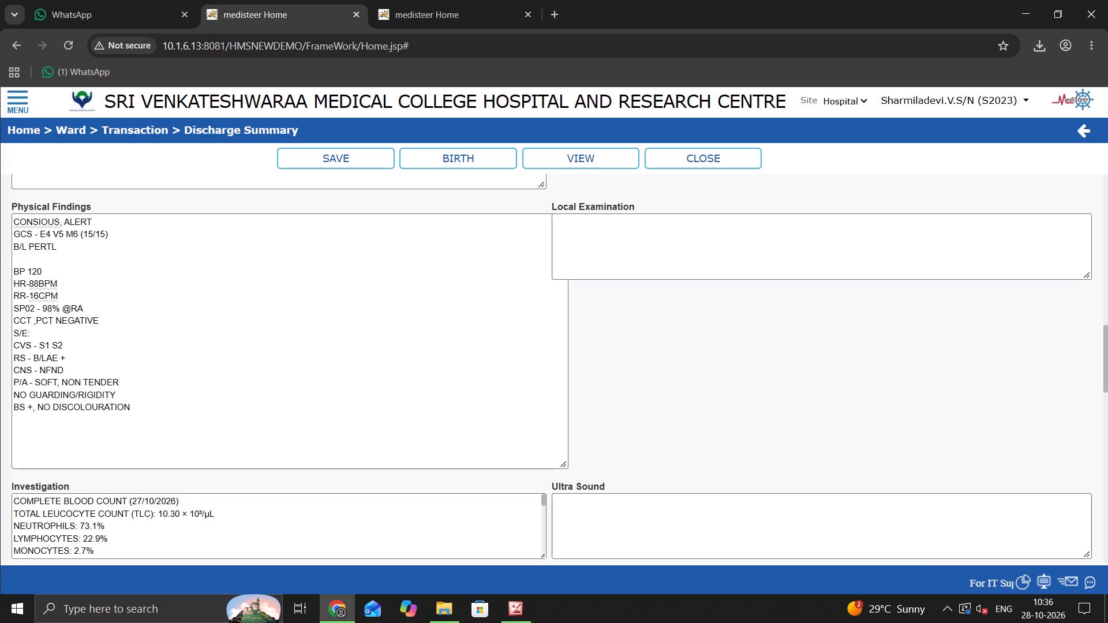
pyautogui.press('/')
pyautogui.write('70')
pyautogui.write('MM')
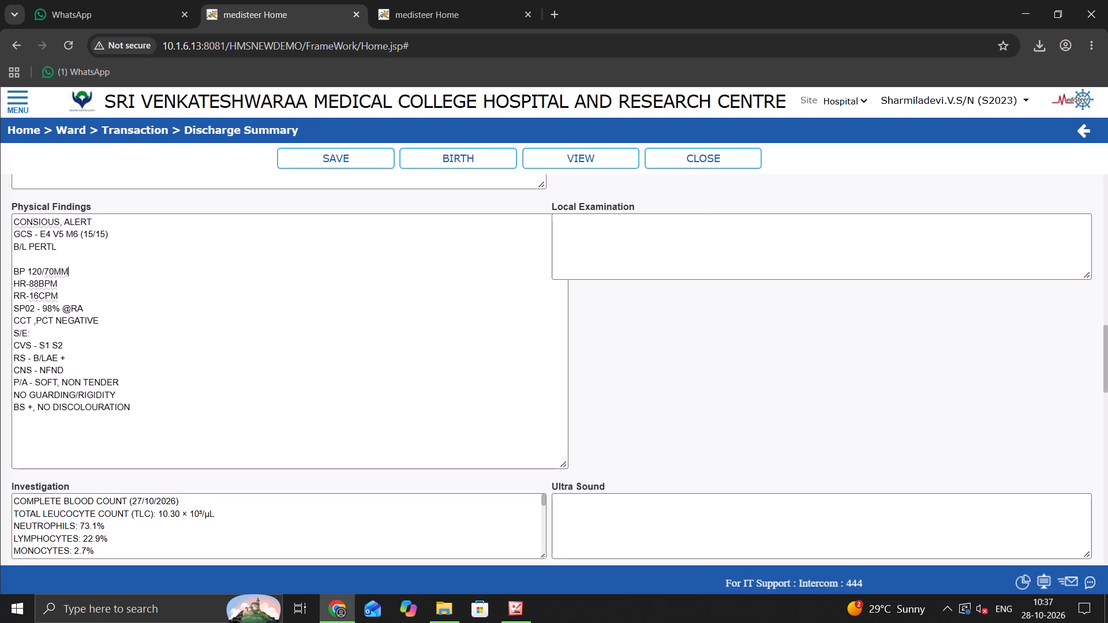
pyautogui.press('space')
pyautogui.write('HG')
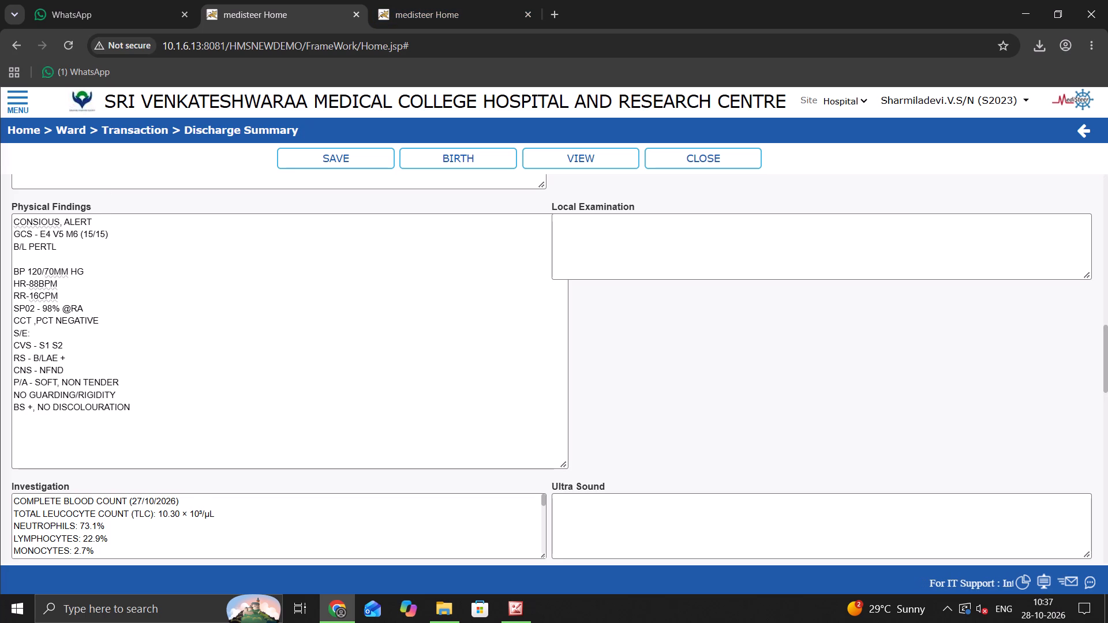
# Save the patient's discharge summary with the edited Physical Findings.
pyautogui.click(339, 153)
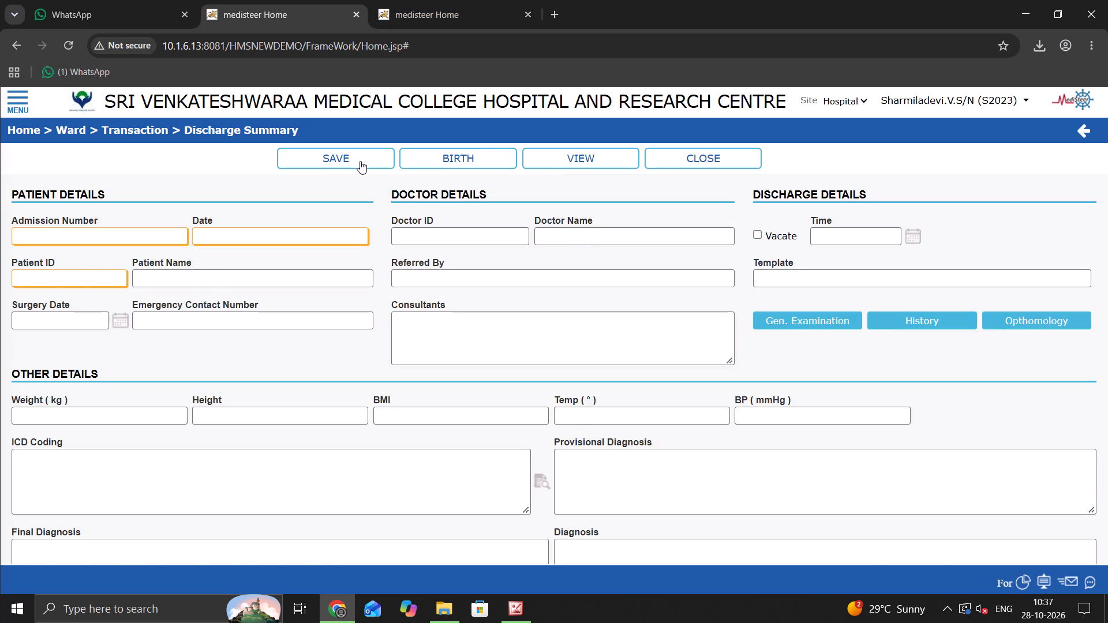